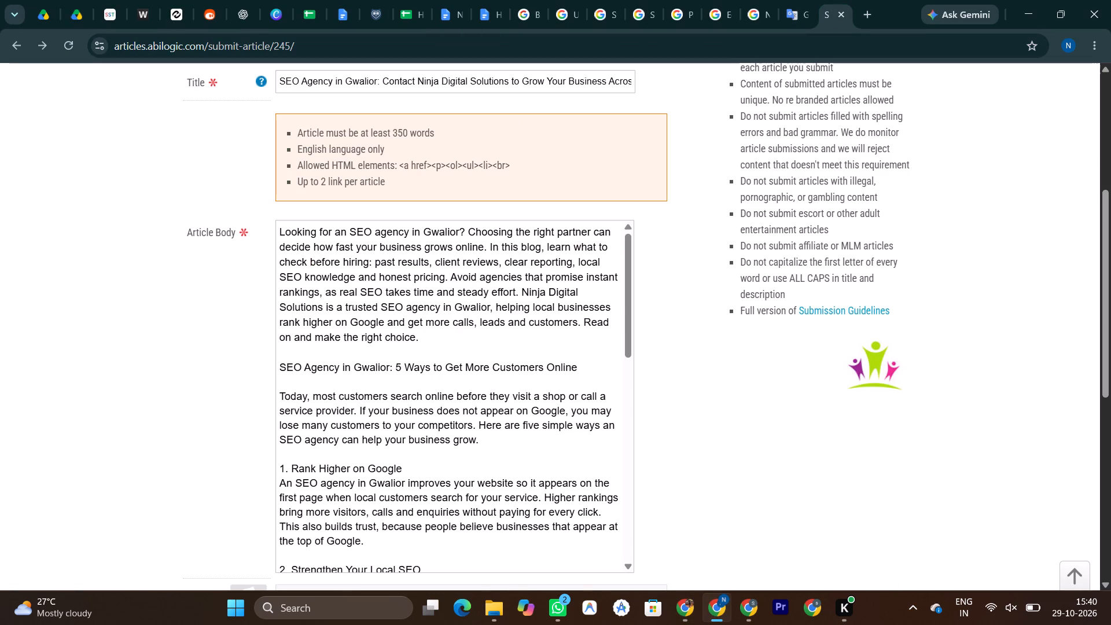
left_click_drag(351, 232, 450, 223)
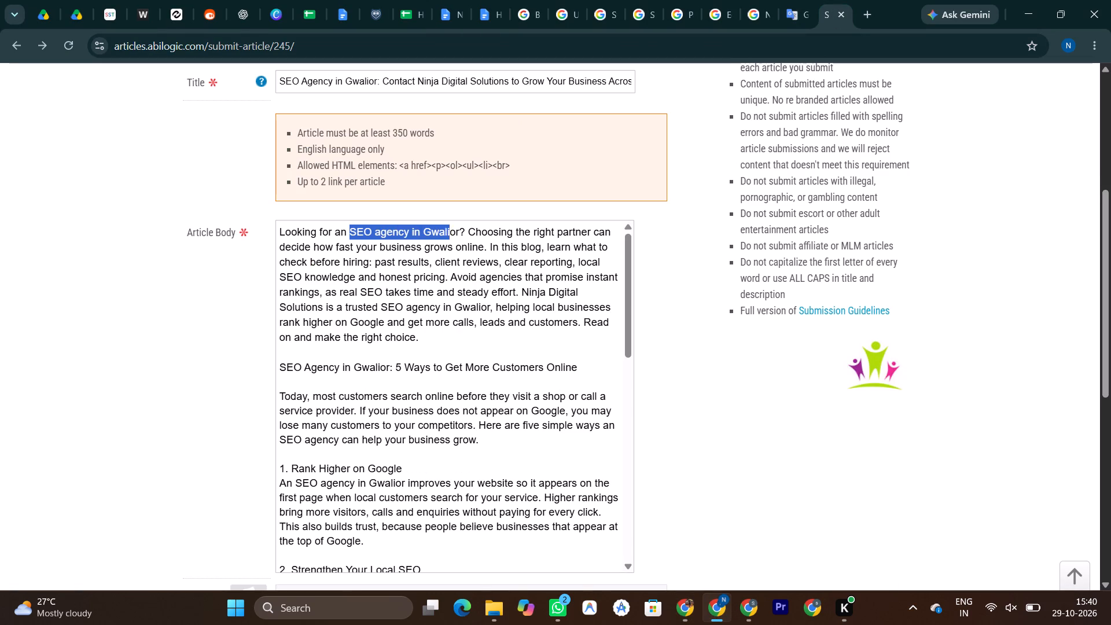
left_click_drag(450, 223, 461, 233)
key("ctrl+v")
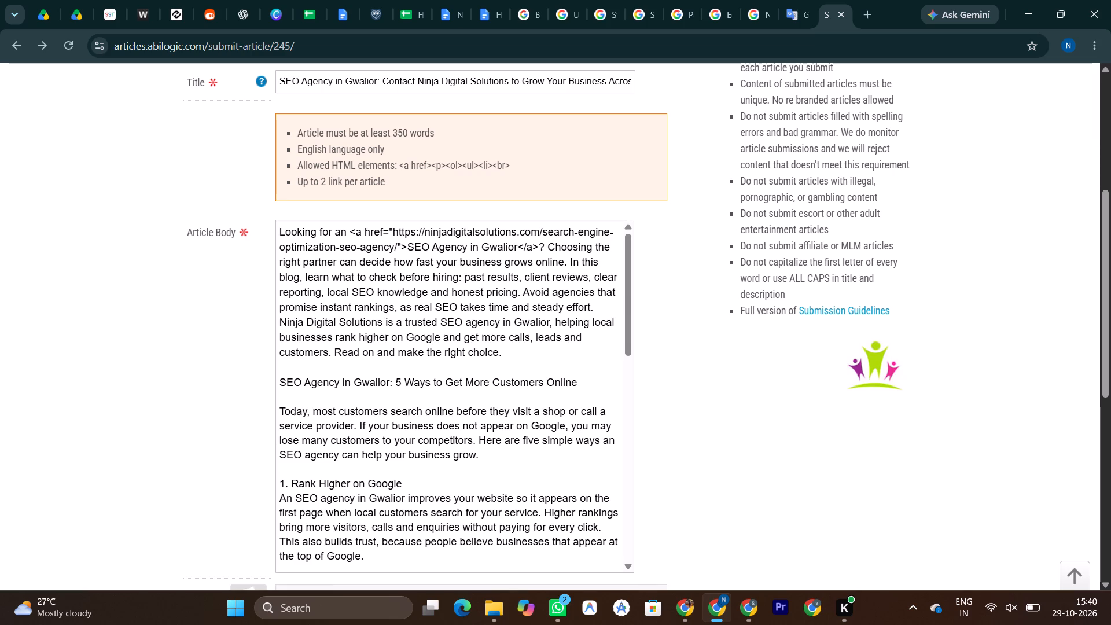
Replace the second "SEO agency in Gwalior" in the Article Body's opening paragraph, after "is a trusted", with the copied HTML link.
left_click_drag(441, 321, 549, 318)
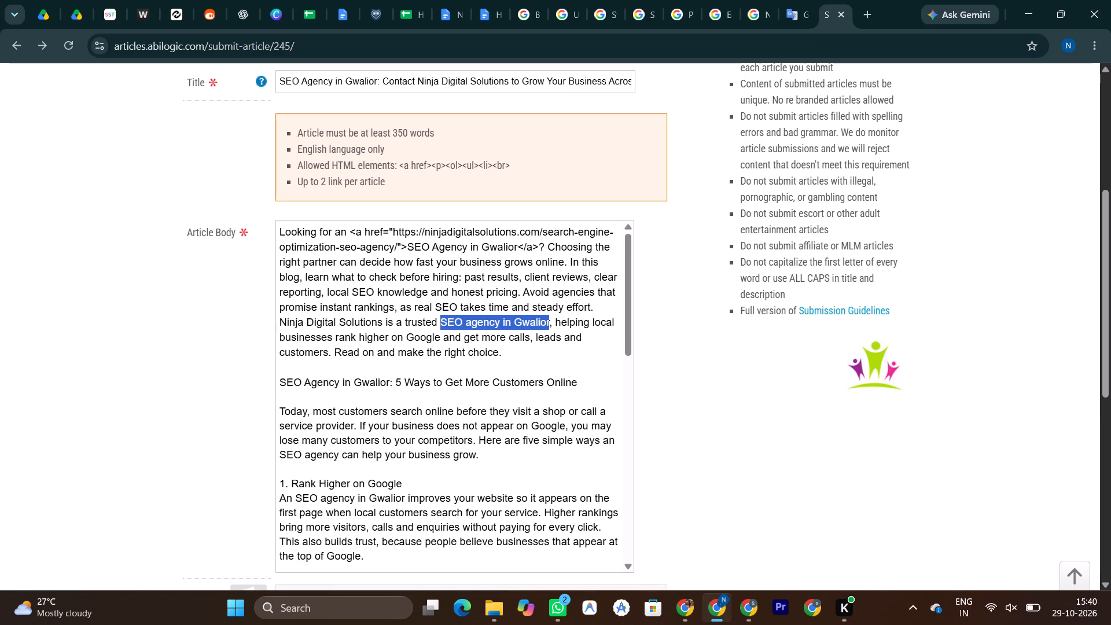
left_click_drag(549, 318, 548, 322)
key("ctrl+v")
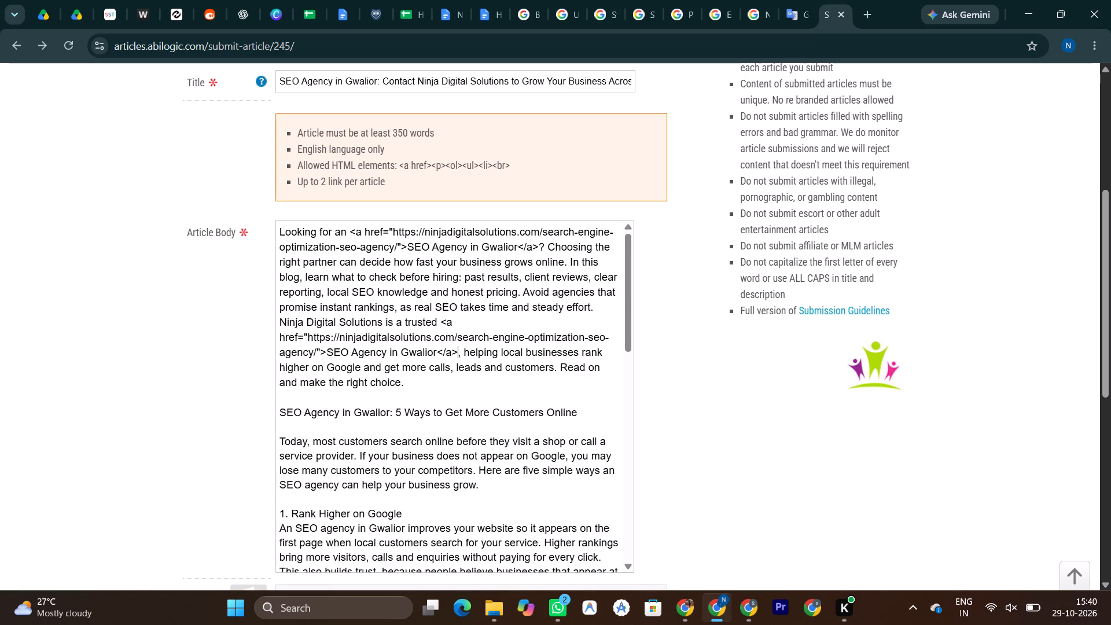
Replace "SEO agency in Gwalior" under "1. Rank Higher on Google" in the Article Body with the copied HTML link.
scroll(491, 331, "down", 2)
scroll(391, 304, "down", 1)
scroll(389, 303, "up", 2)
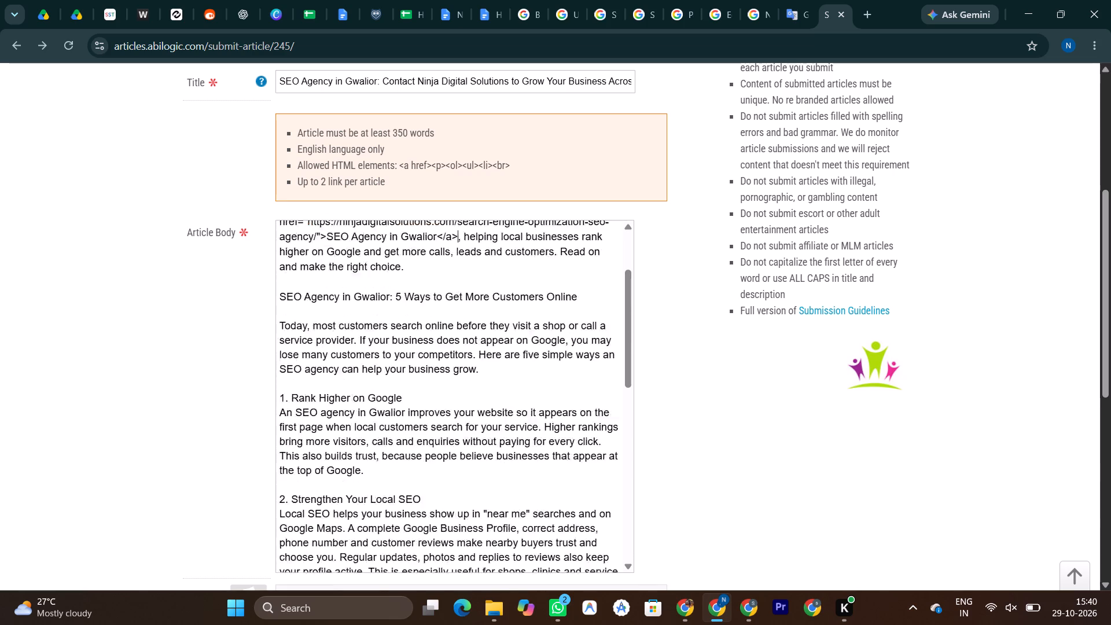
scroll(378, 369, "down", 1)
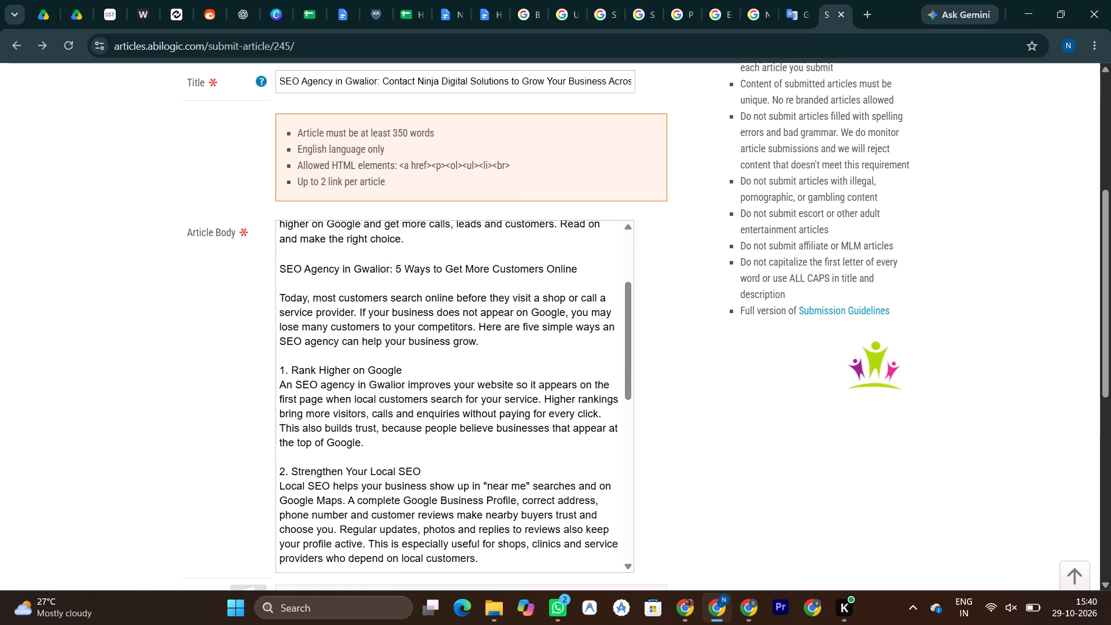
scroll(474, 356, "down", 1)
left_click_drag(299, 310, 379, 319)
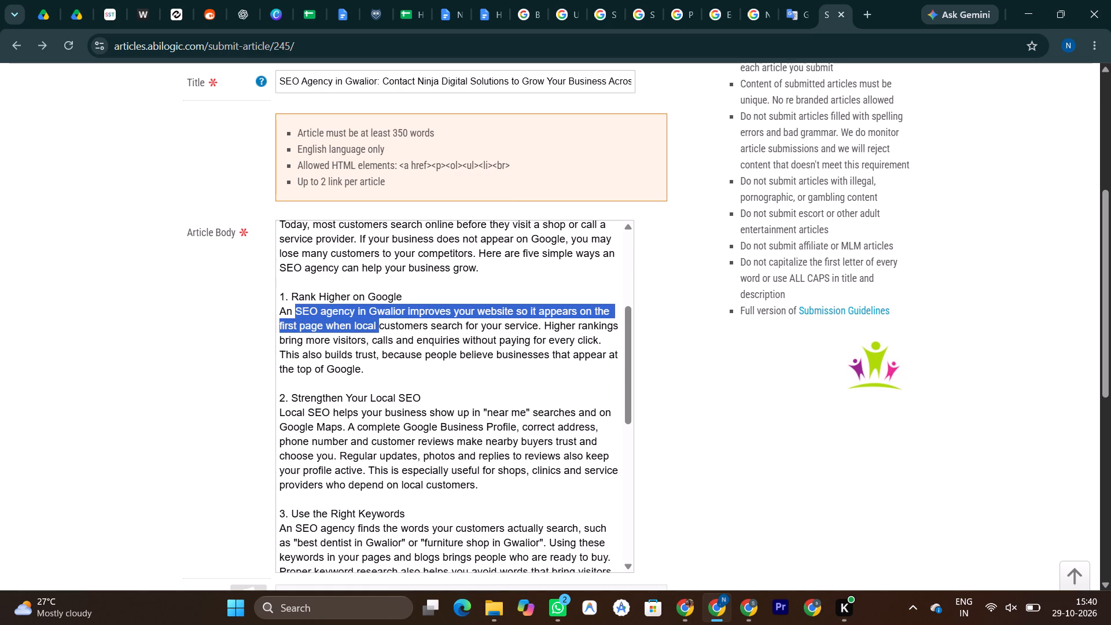
left_click_drag(379, 319, 405, 315)
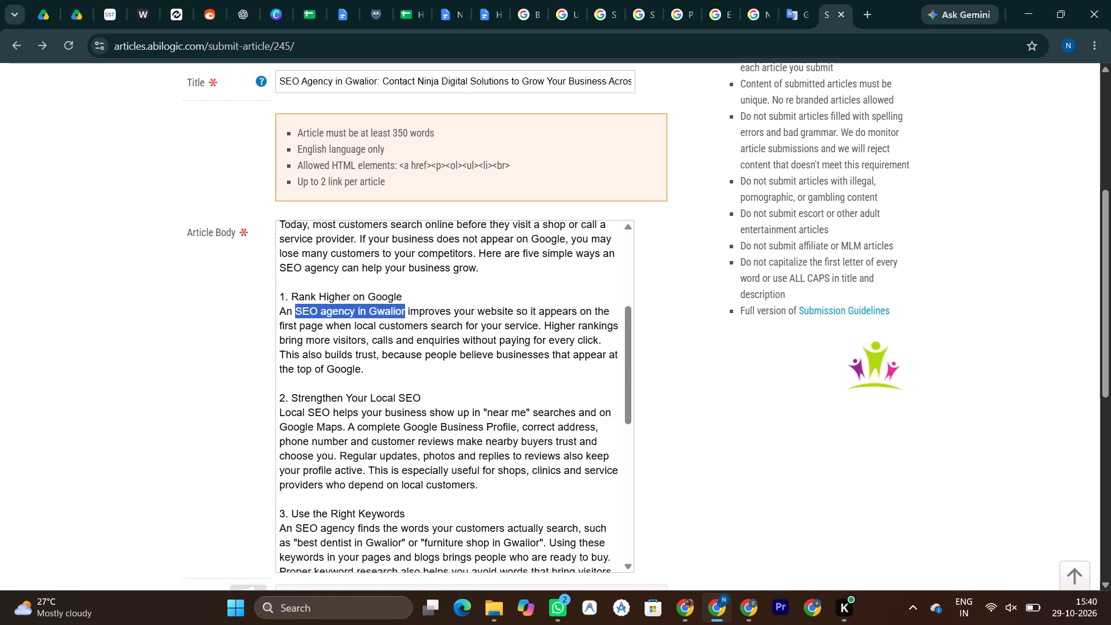
key("ctrl+v")
Replace "SEO agency in Gwalior" in the Article Body's Conclusion paragraph with the copied HTML link.
scroll(439, 367, "down", 7)
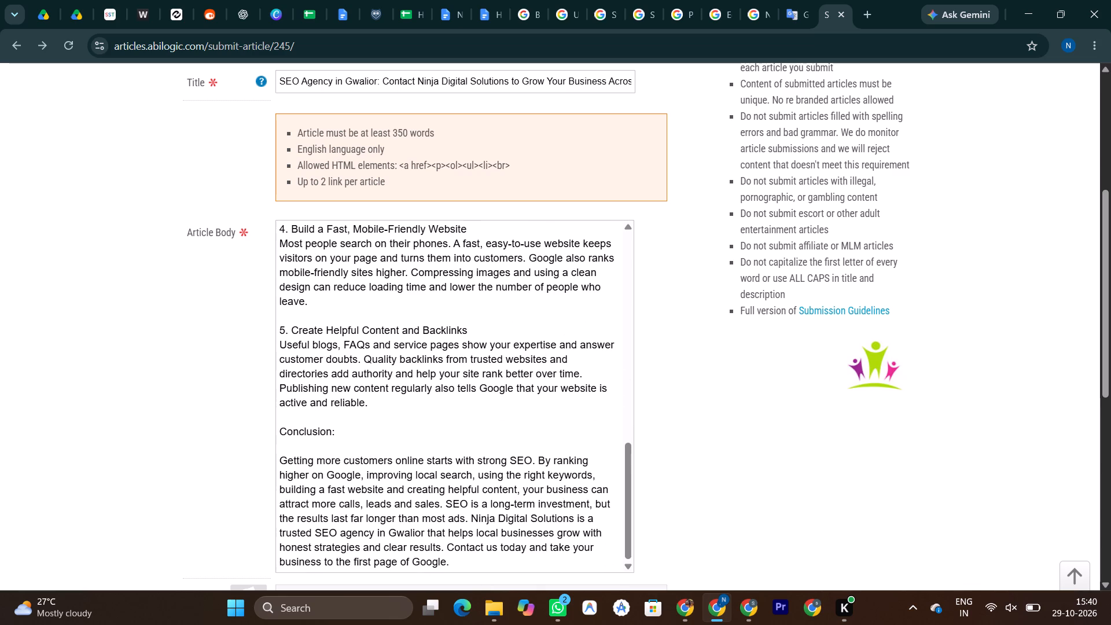
scroll(439, 367, "down", 7)
left_click_drag(319, 532, 379, 536)
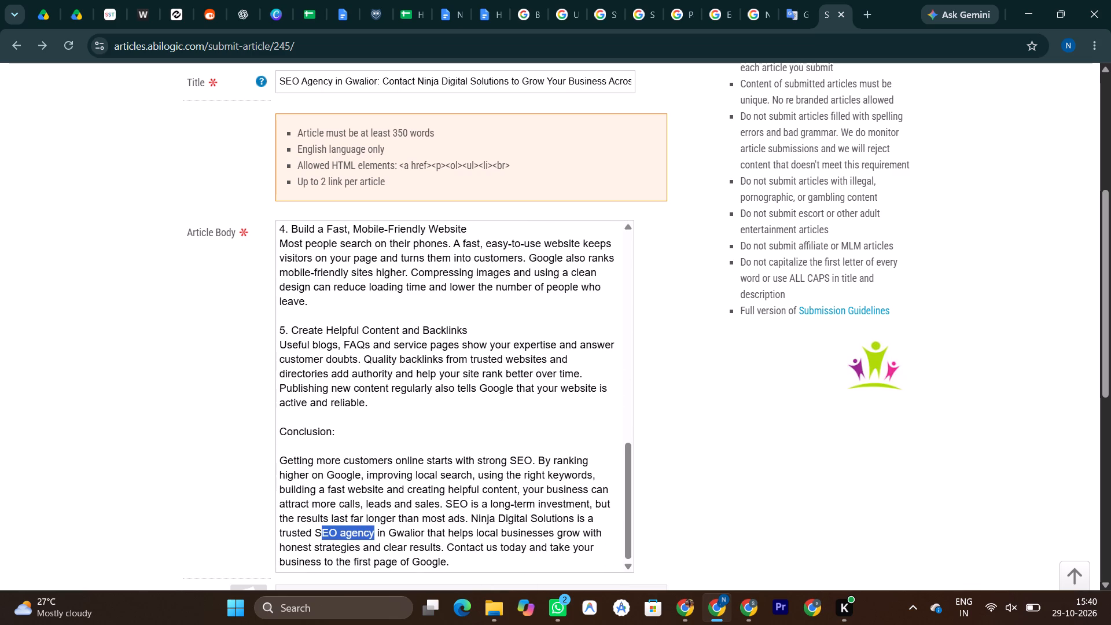
left_click_drag(314, 530, 424, 538)
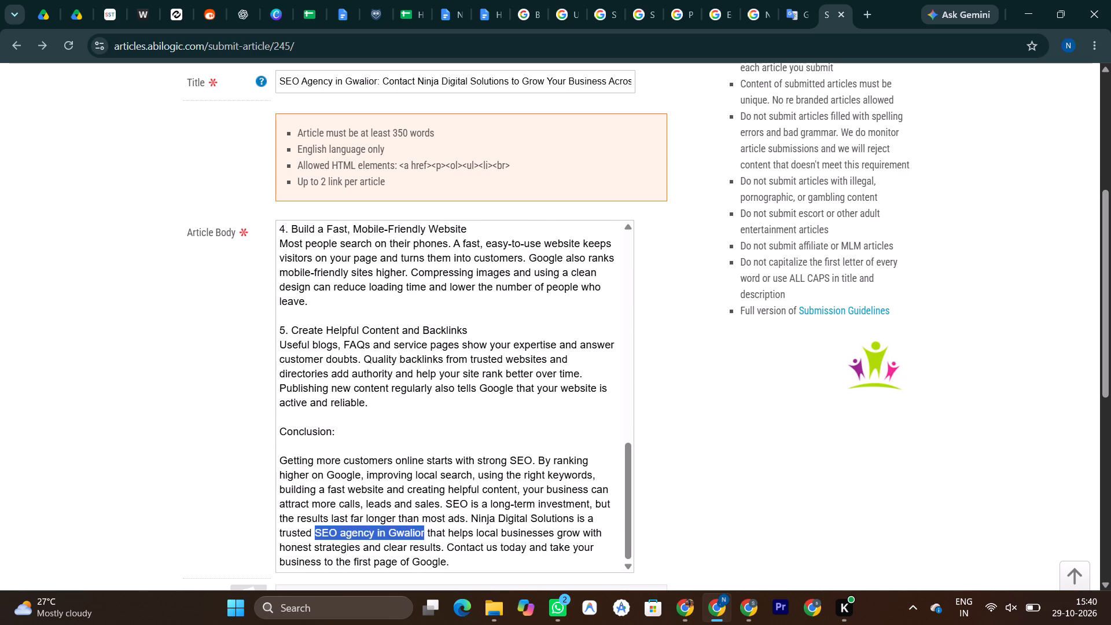
key("ctrl+v")
Generate a preview of the article with the inserted links.
scroll(506, 428, "down", 9)
scroll(650, 454, "down", 5)
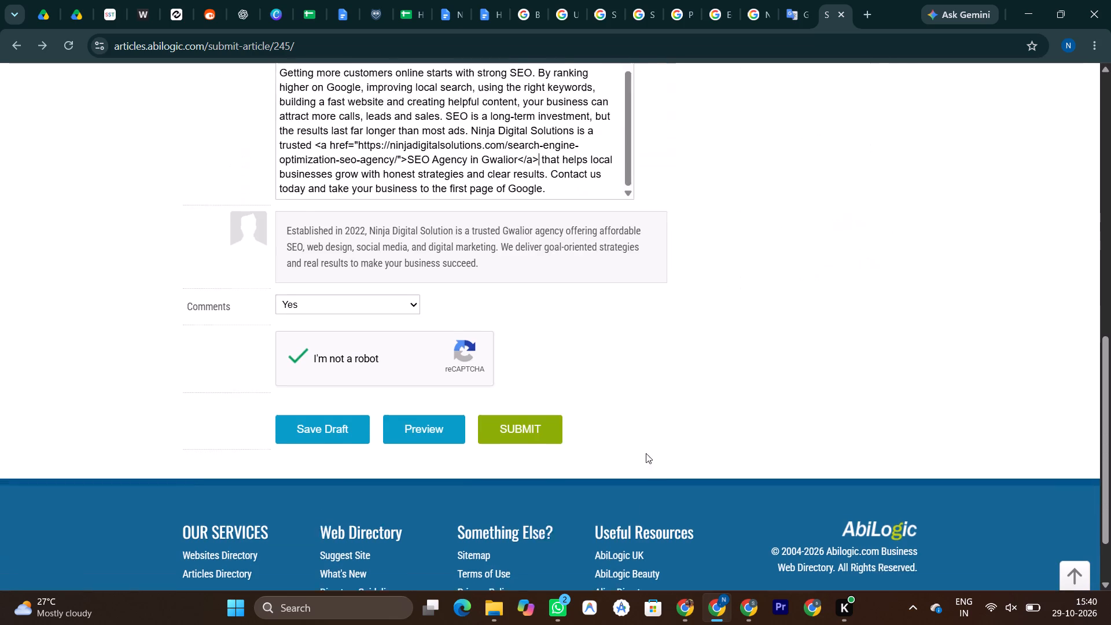
left_click(429, 366)
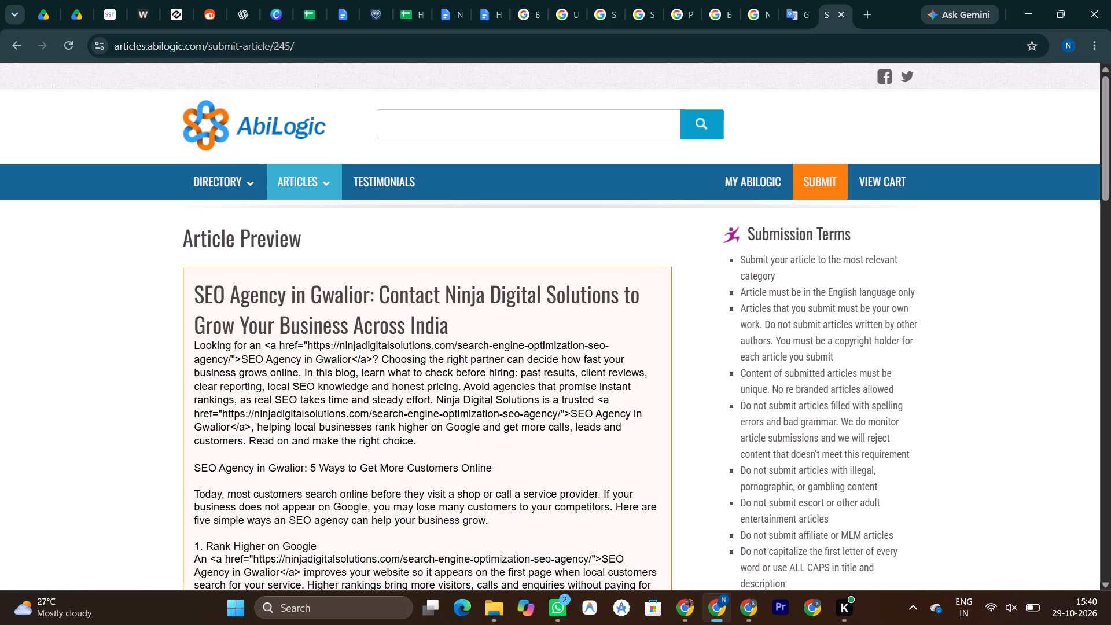
left_click(374, 356)
Review the article preview and the keyword links in the Article Body from the opening paragraph to the Conclusion.
scroll(524, 347, "down", 11)
scroll(525, 347, "up", 2)
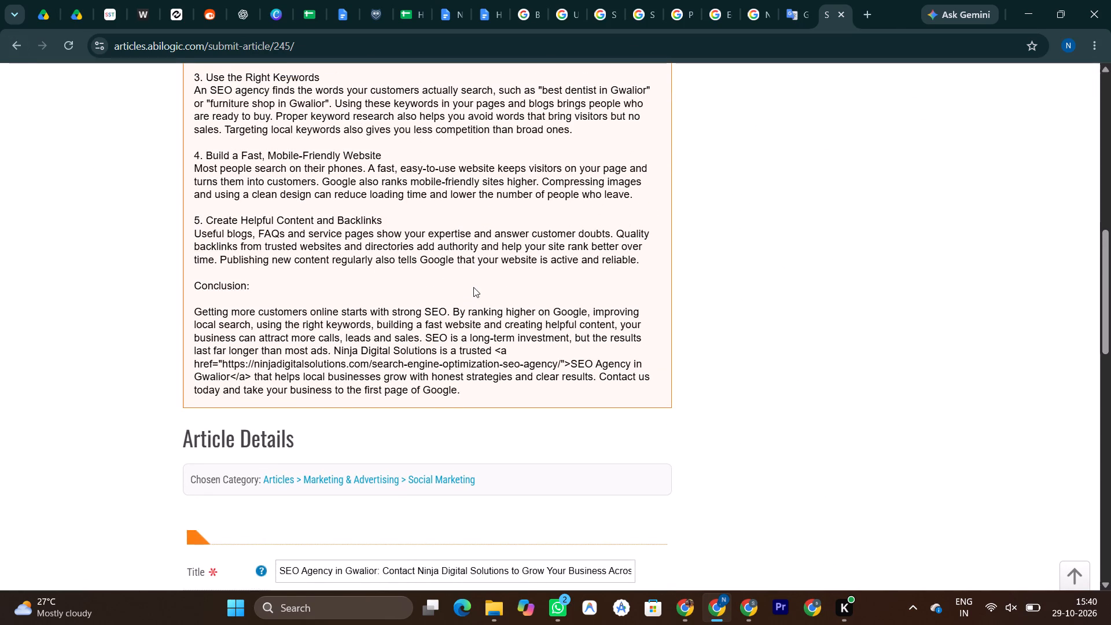
scroll(473, 287, "up", 2)
scroll(473, 287, "down", 13)
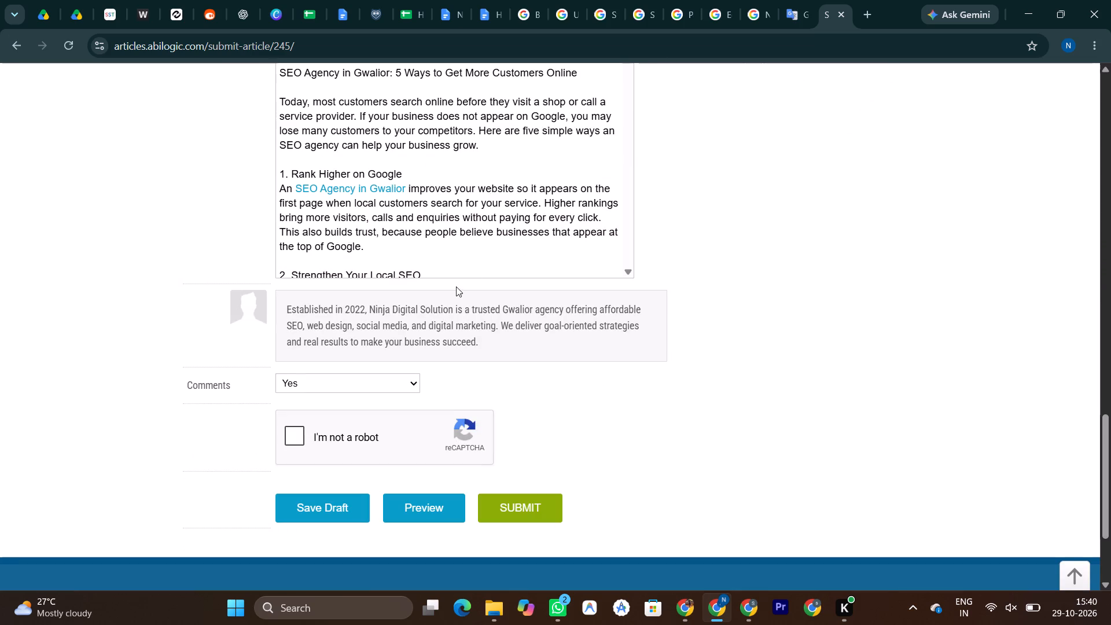
scroll(428, 238, "up", 2)
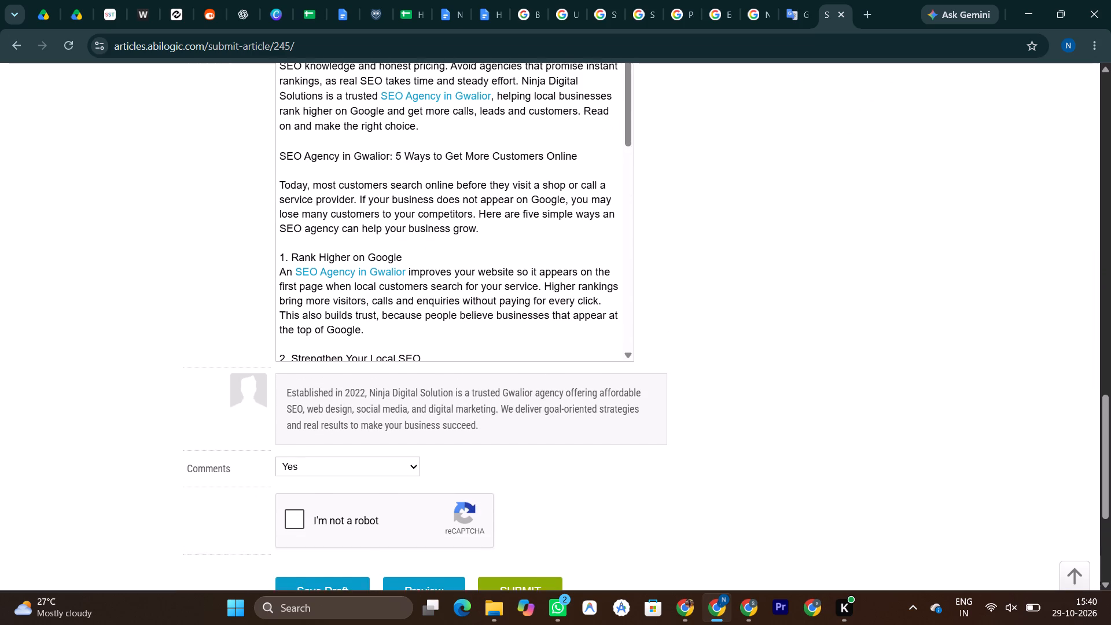
scroll(525, 307, "up", 2)
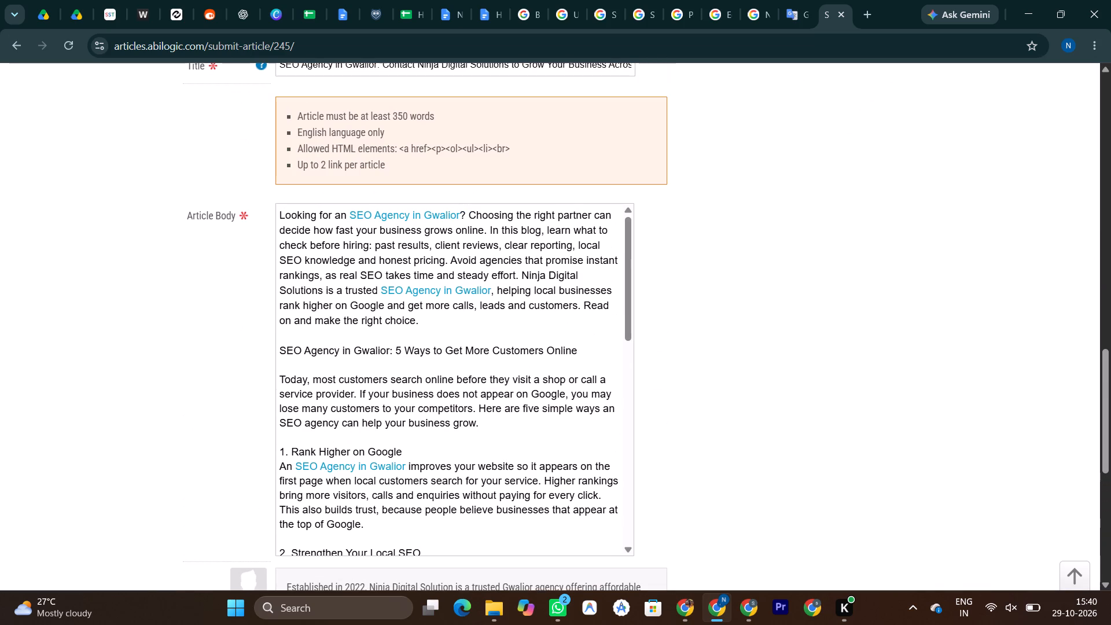
scroll(525, 310, "down", 17)
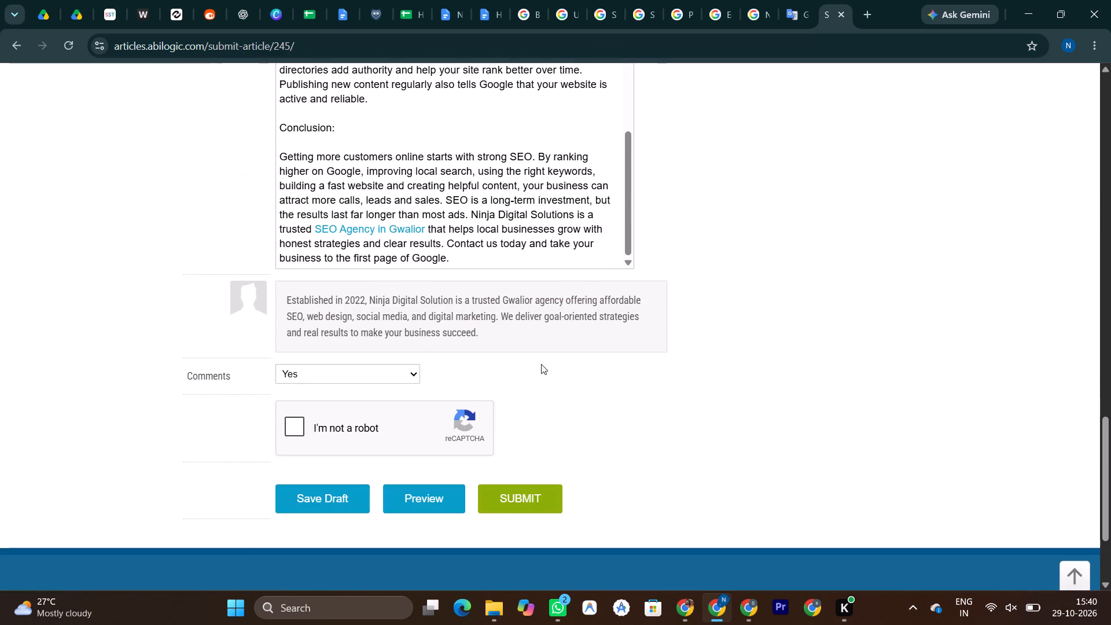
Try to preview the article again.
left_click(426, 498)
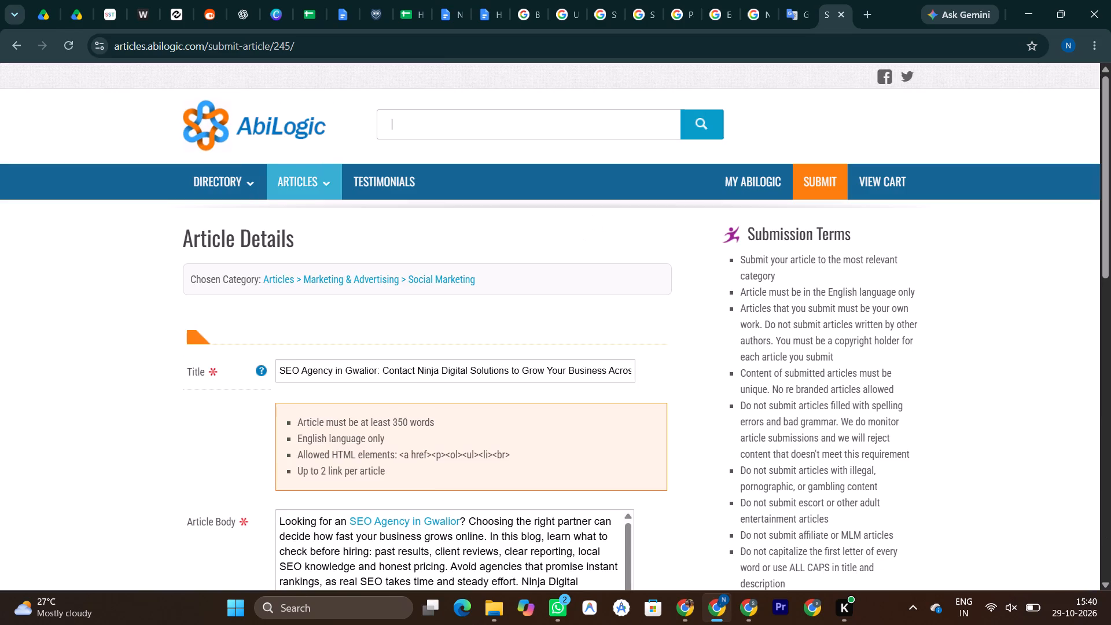
Tick the "I'm not a robot" verification again and submit the article.
scroll(531, 360, "down", 9)
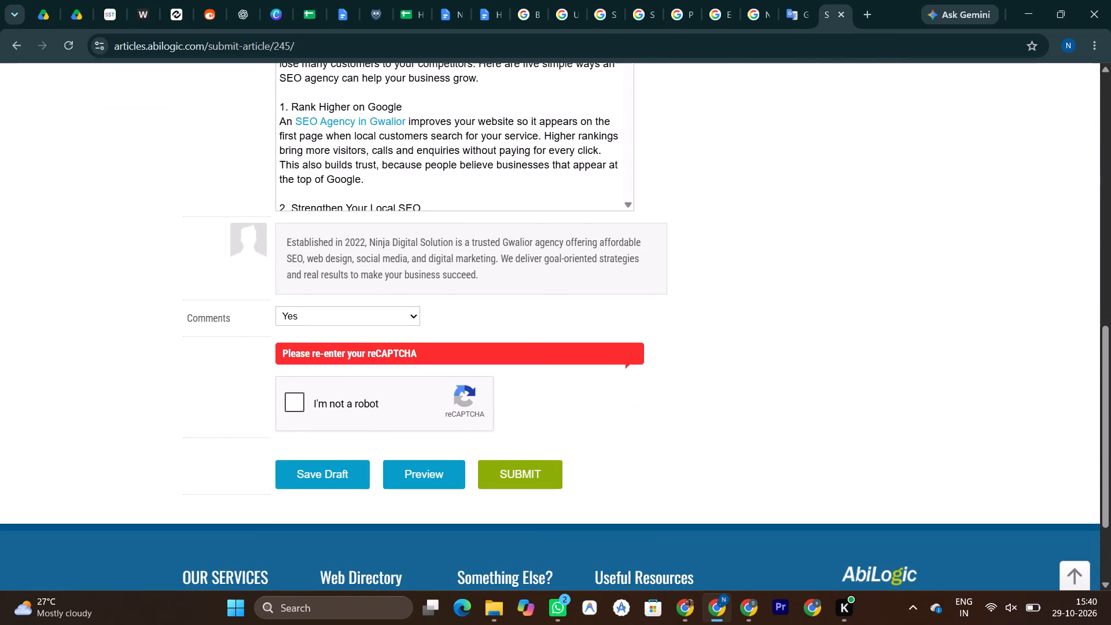
left_click(296, 400)
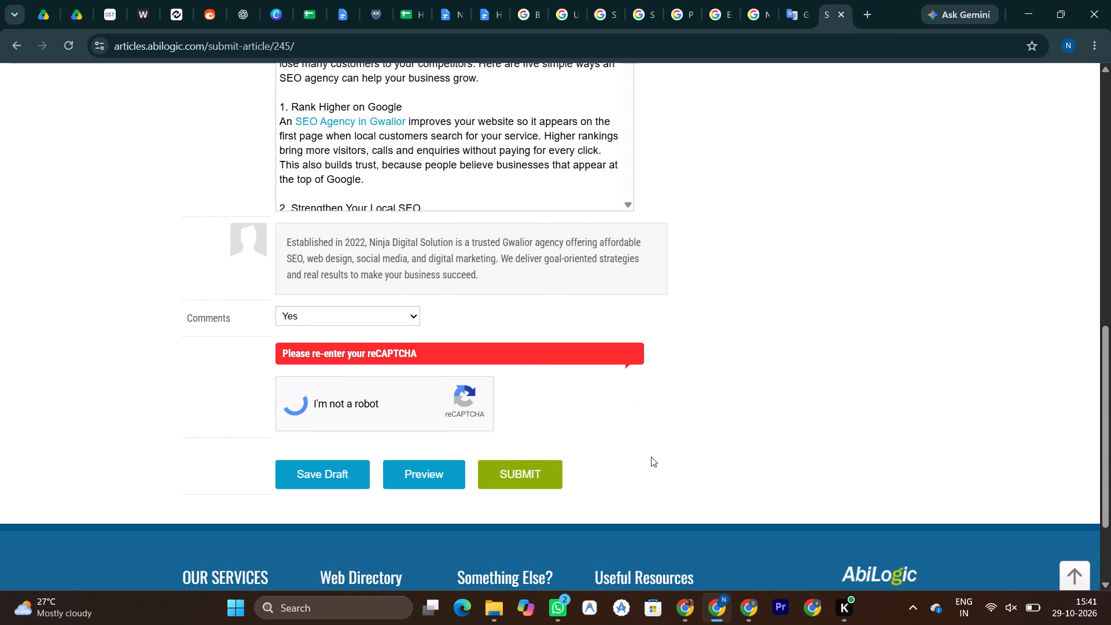
left_click(549, 478)
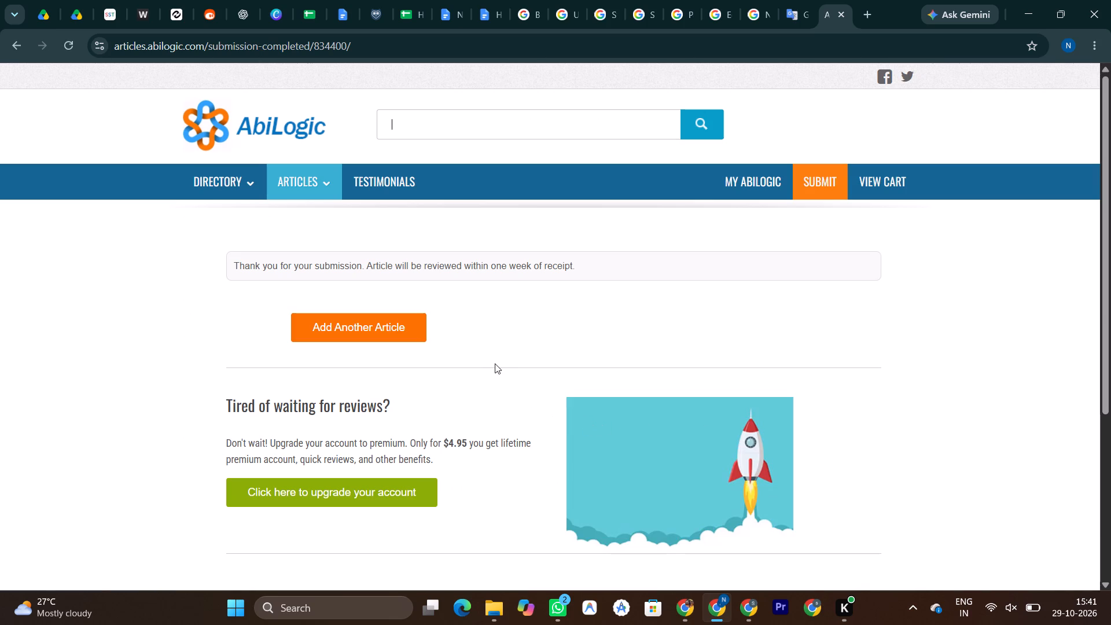
Copy the web address of the article's submission-completed page.
scroll(498, 387, "down", 3)
scroll(498, 387, "up", 4)
scroll(576, 334, "up", 4)
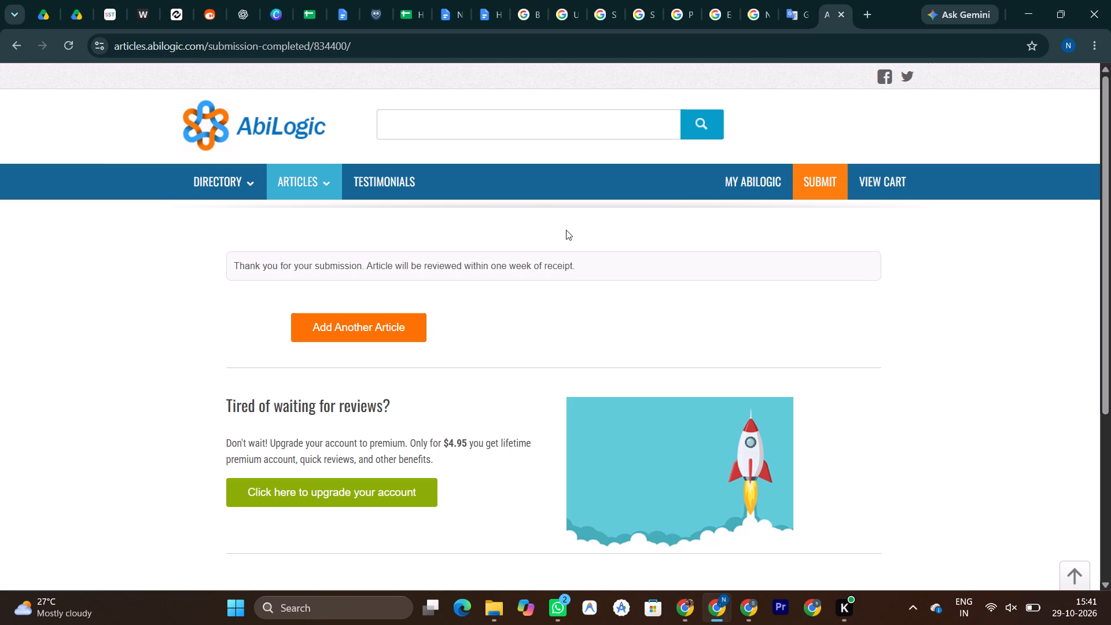
left_click(492, 50)
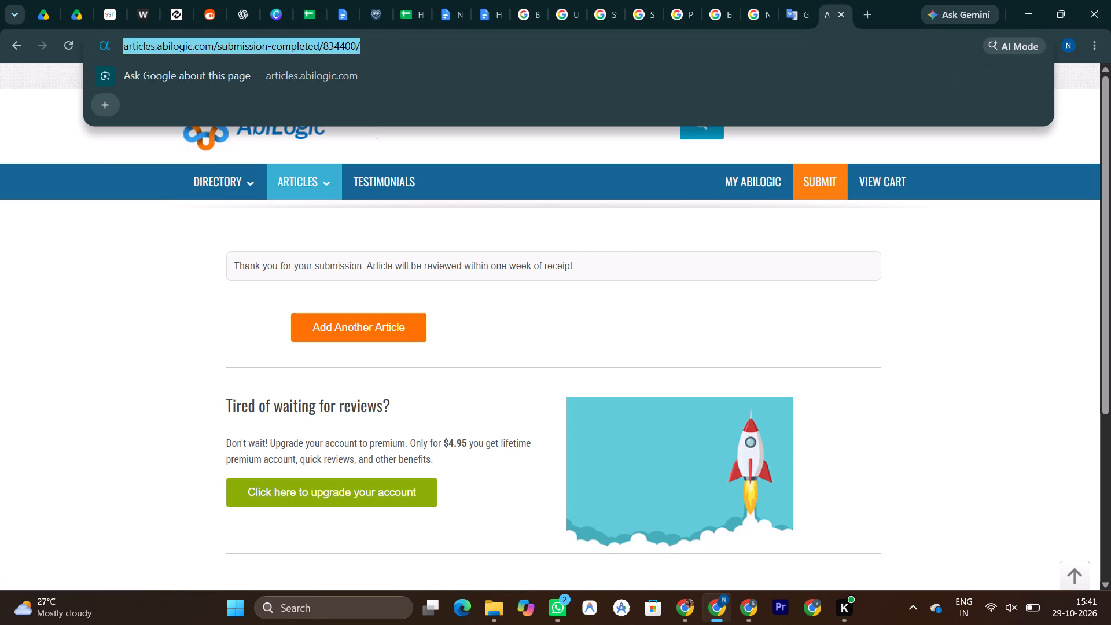
triple_click(515, 49)
key("ctrl+c")
left_click(678, 329)
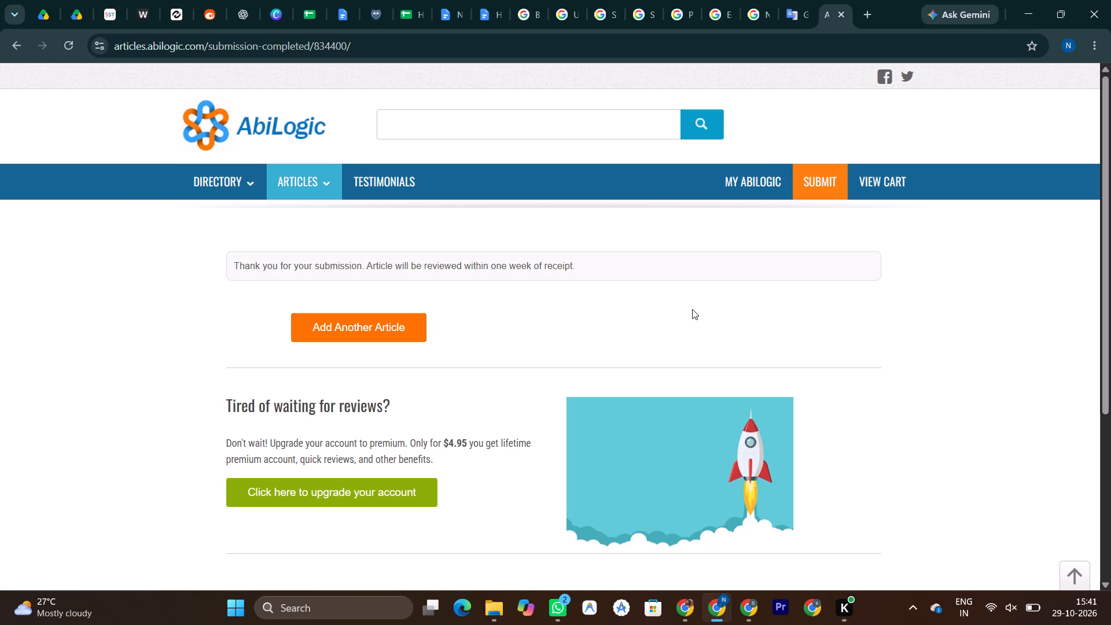
left_click(753, 214)
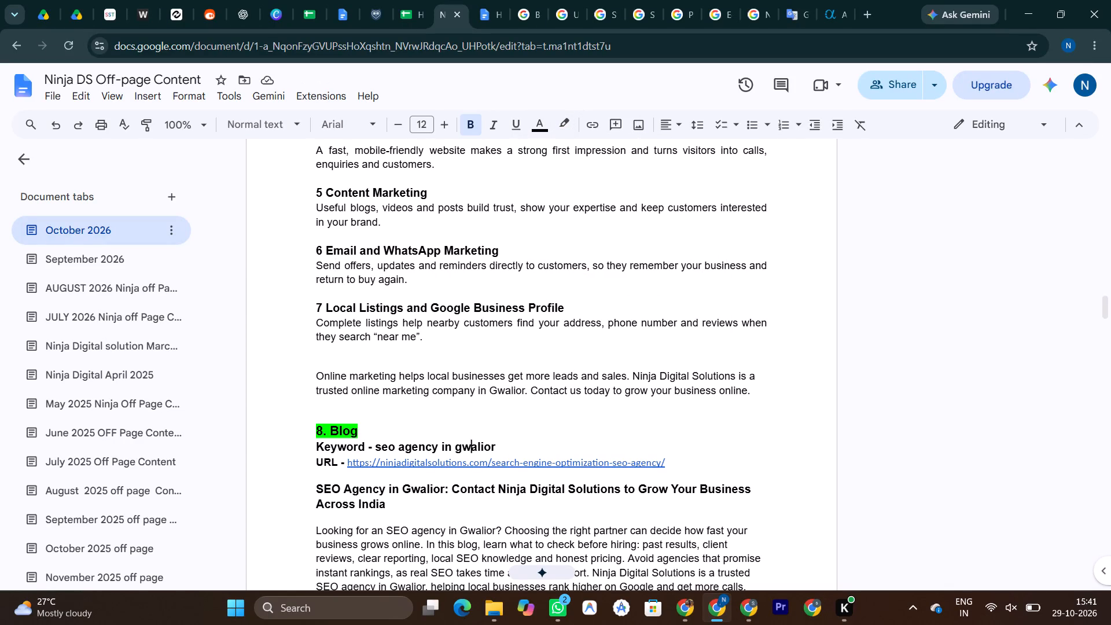
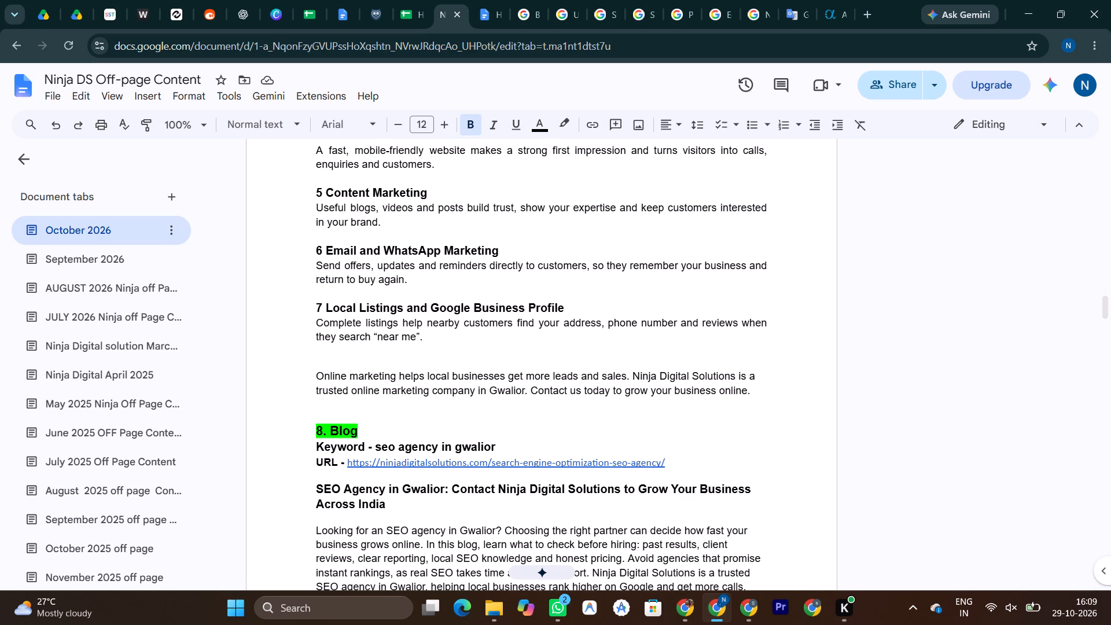
Review the "8. Blog" section in the October 2026 off-page content document, from its keyword and URL to the Conclusion.
scroll(625, 296, "down", 2)
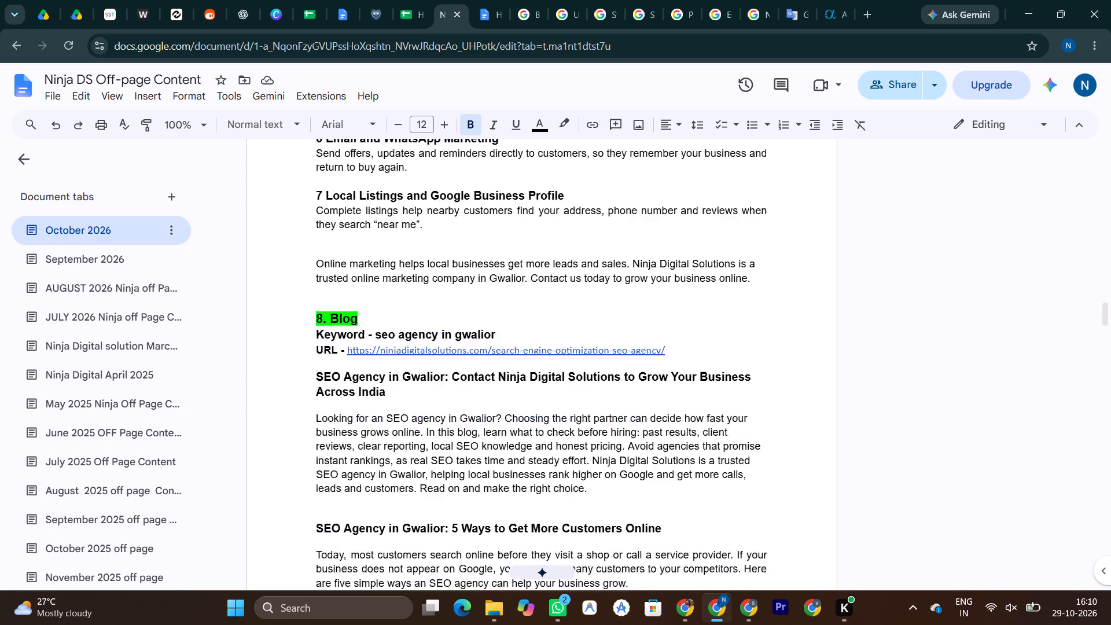
scroll(625, 296, "down", 2)
scroll(624, 297, "up", 1)
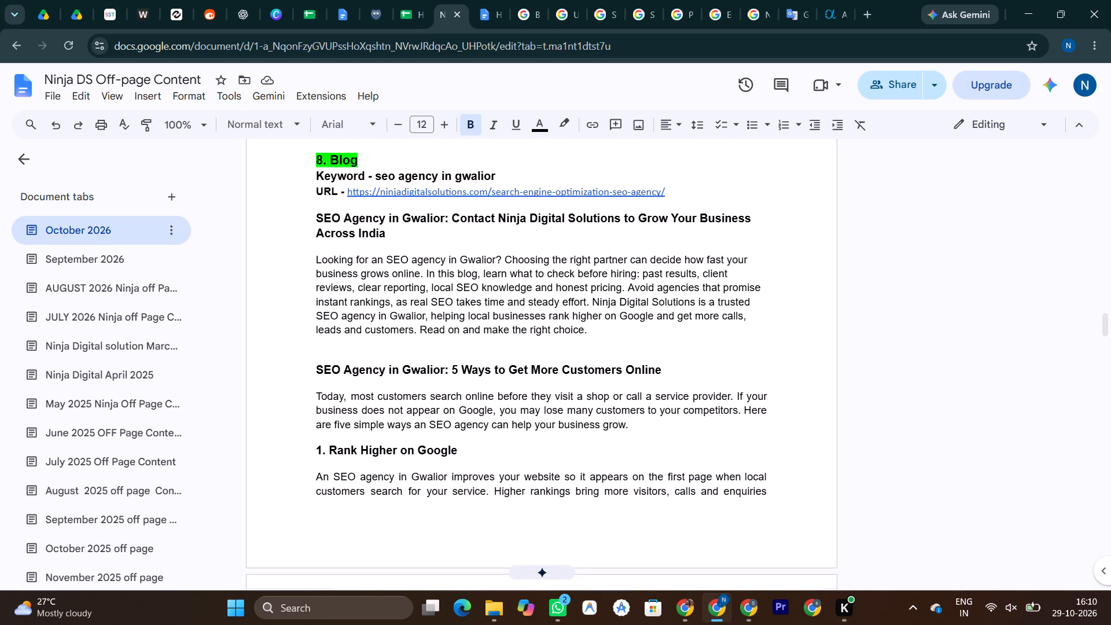
scroll(624, 297, "down", 1)
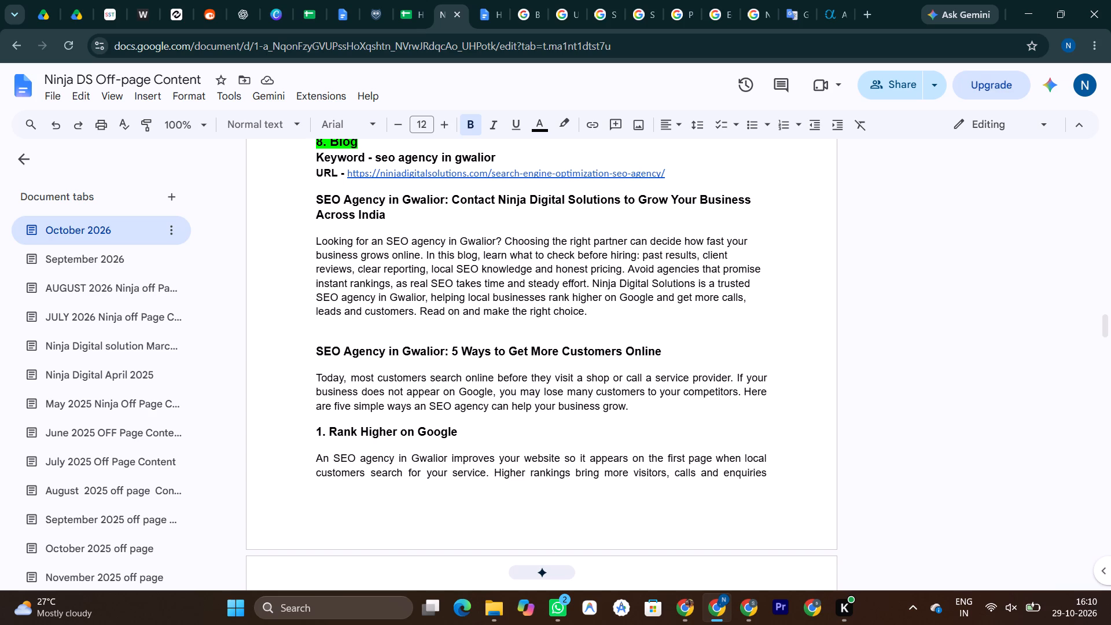
scroll(685, 363, "down", 1)
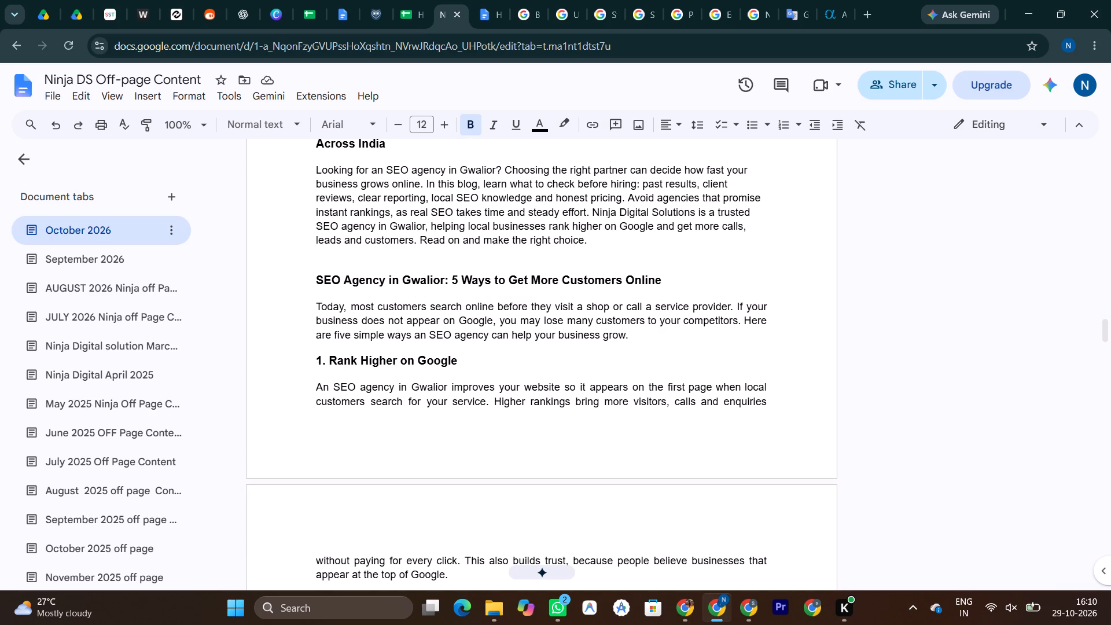
scroll(685, 363, "down", 10)
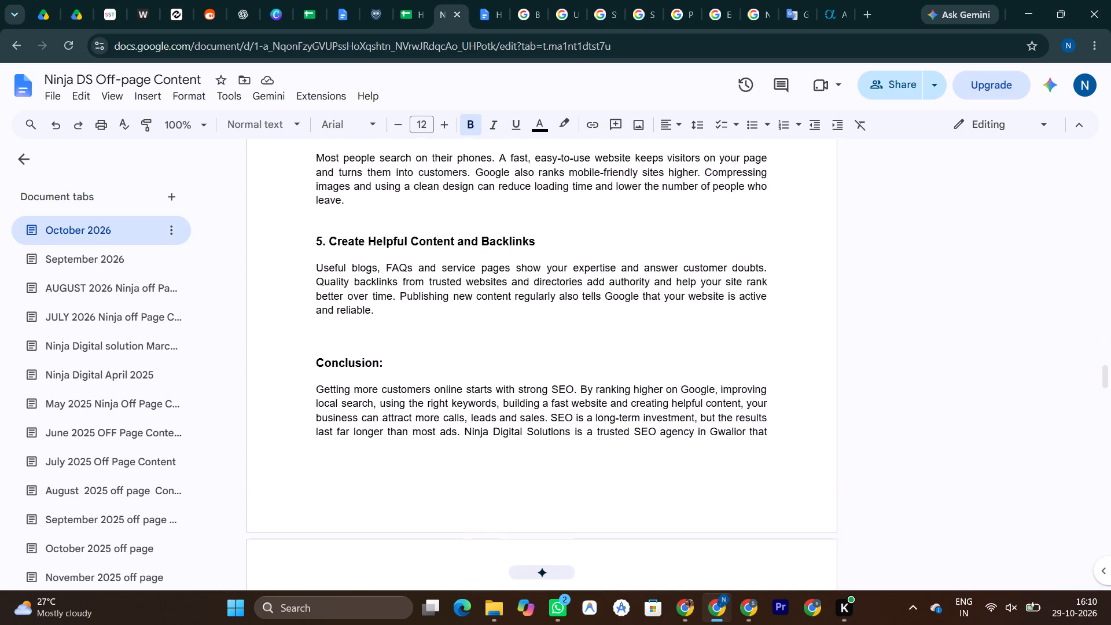
scroll(685, 363, "down", 2)
scroll(686, 363, "up", 11)
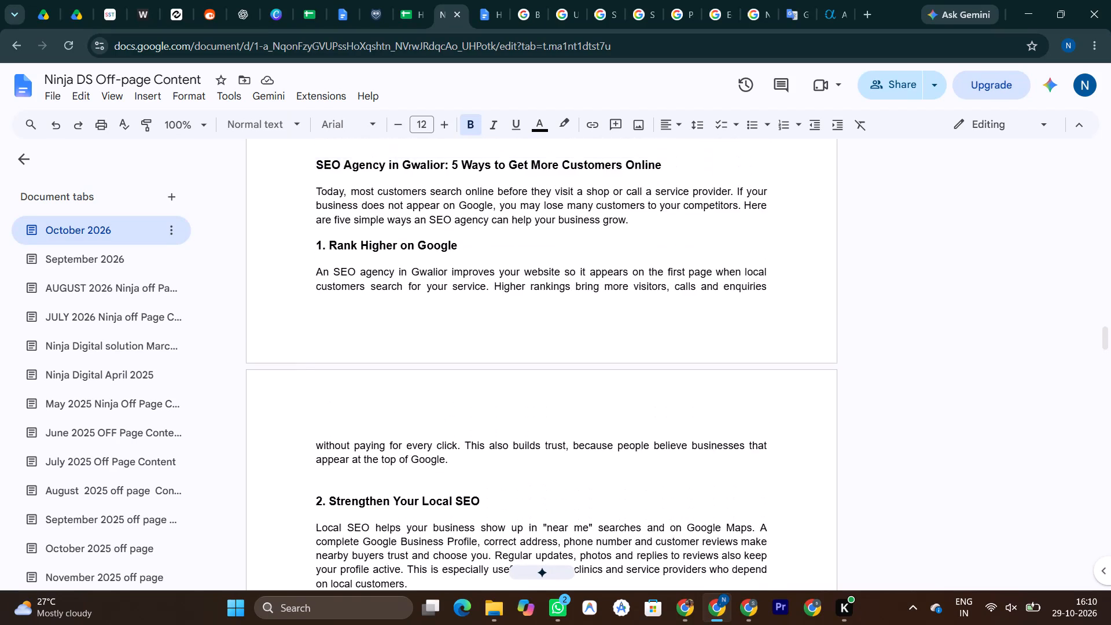
scroll(686, 363, "up", 3)
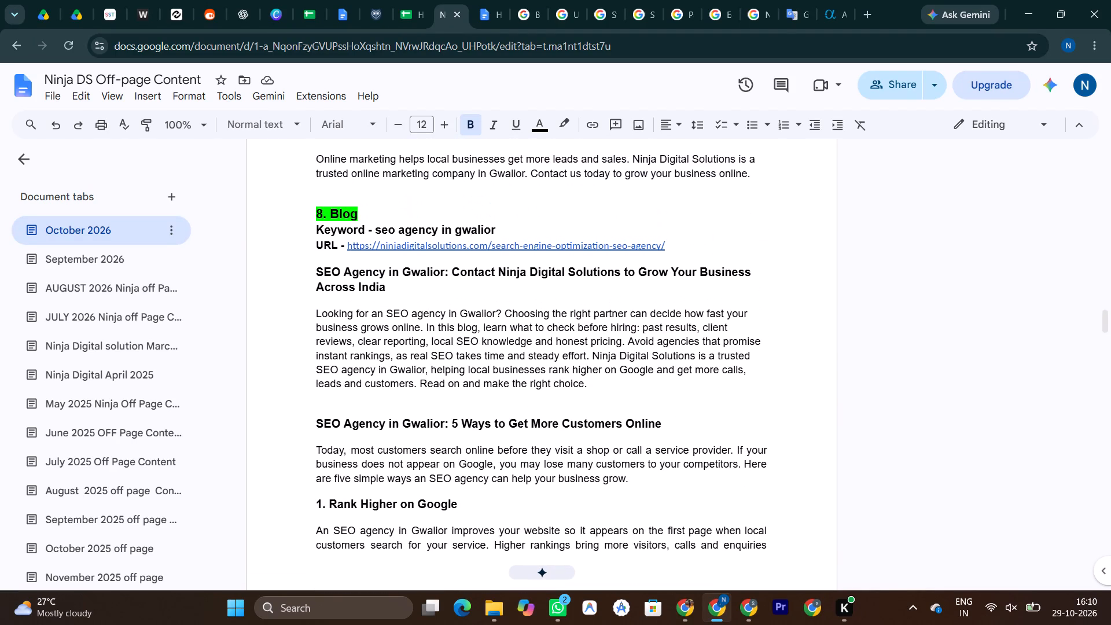
Switch to AbiLogic and check the Approved and Awaiting Approval lists under My Articles.
left_click(826, 0)
scroll(461, 298, "down", 4)
scroll(461, 298, "up", 2)
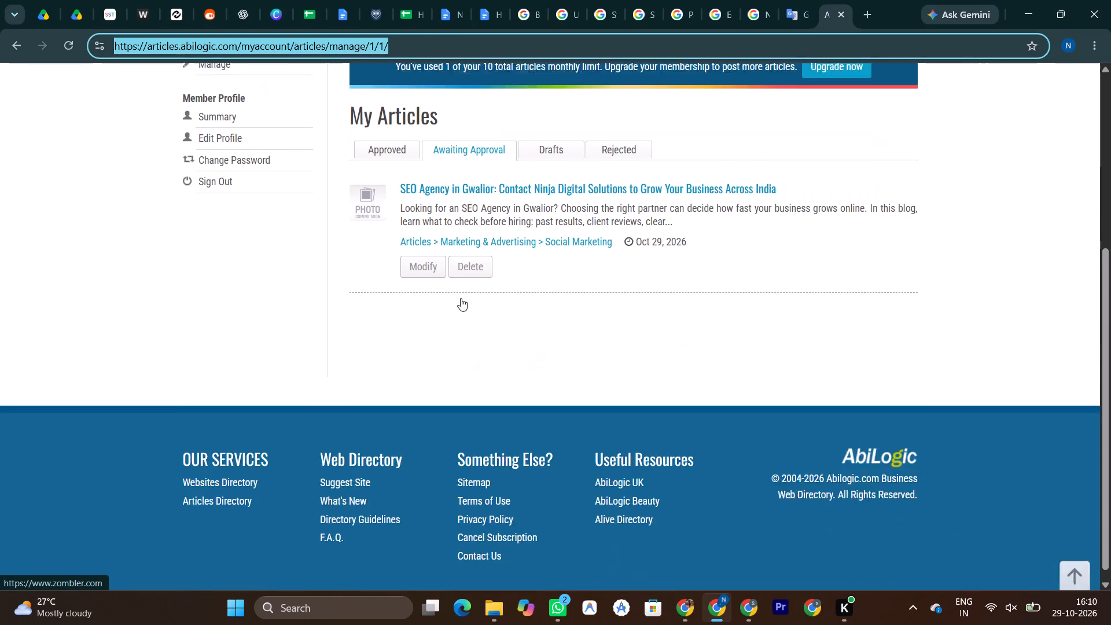
scroll(461, 298, "up", 1)
left_click(389, 352)
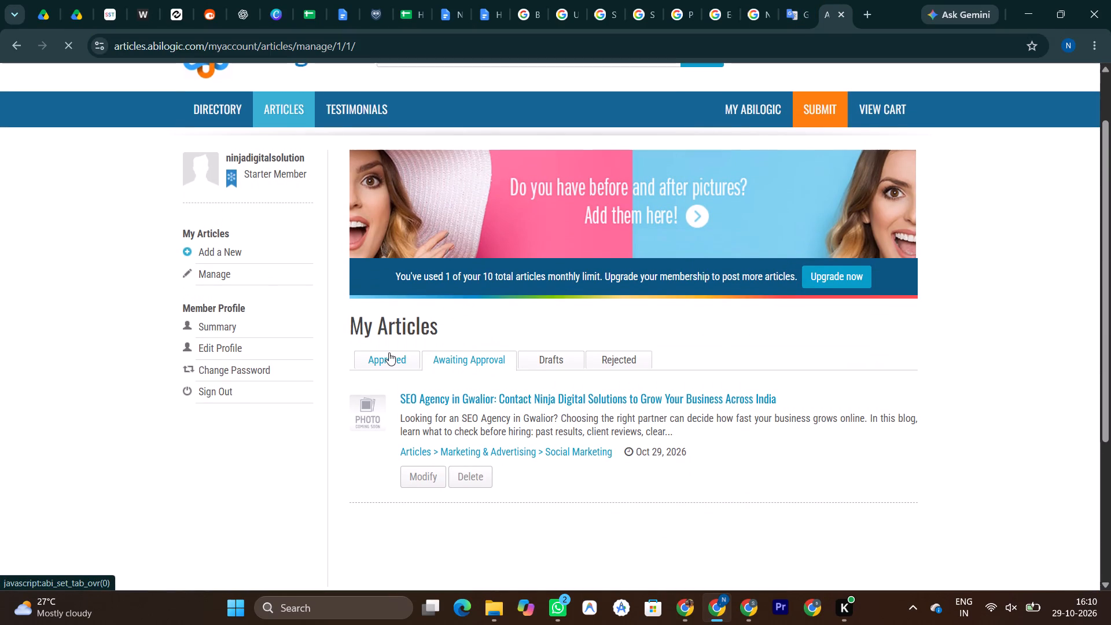
left_click(403, 362)
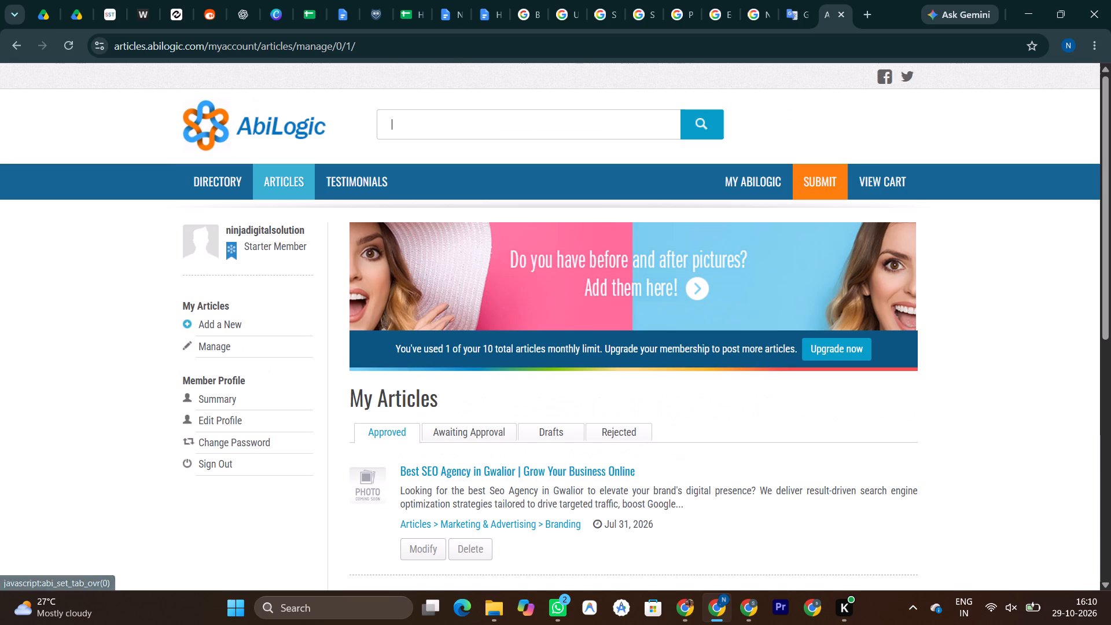
scroll(646, 344, "down", 2)
left_click(492, 287)
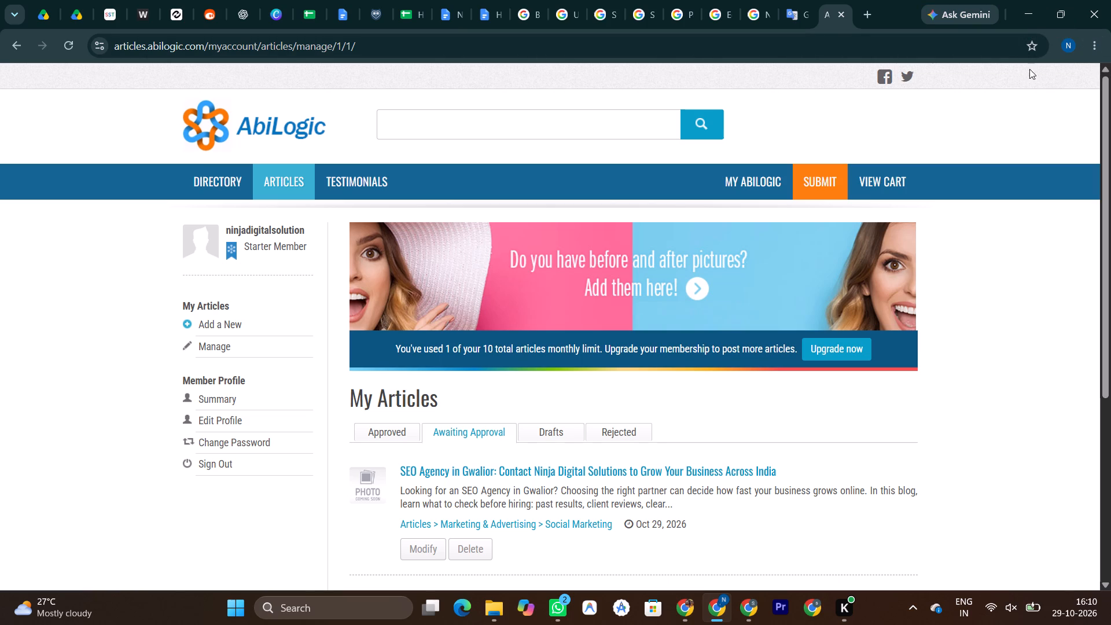
In the Report sheet, set NInja Digital Solution's Blog Submission count to 9, with the green formatting copied from its Forum submission cell.
left_click(323, 2)
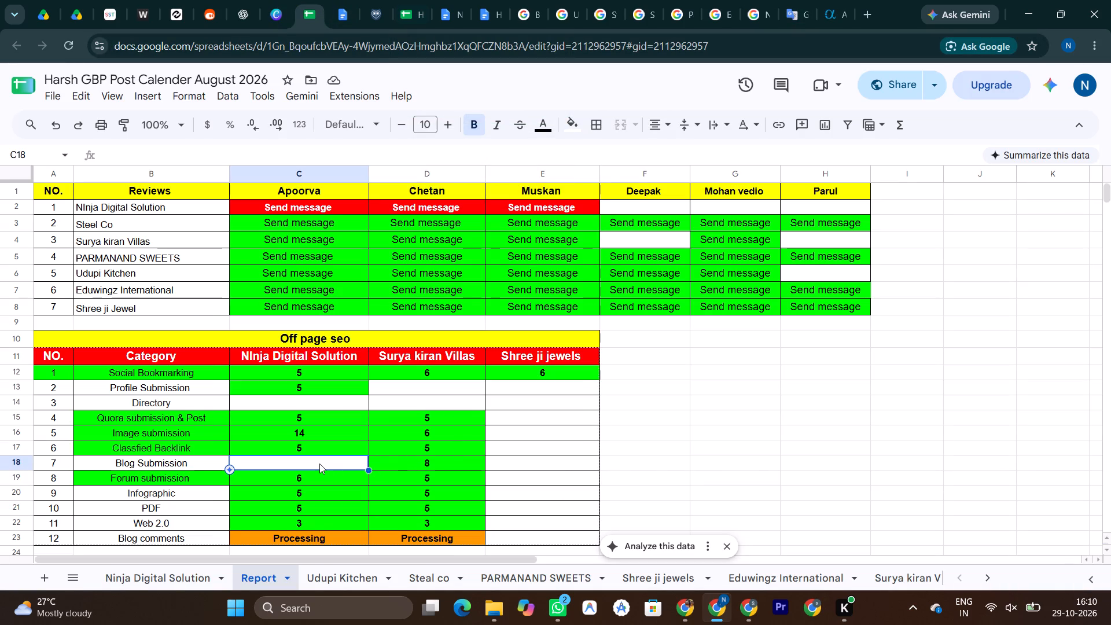
left_click(319, 464)
left_click(400, 1)
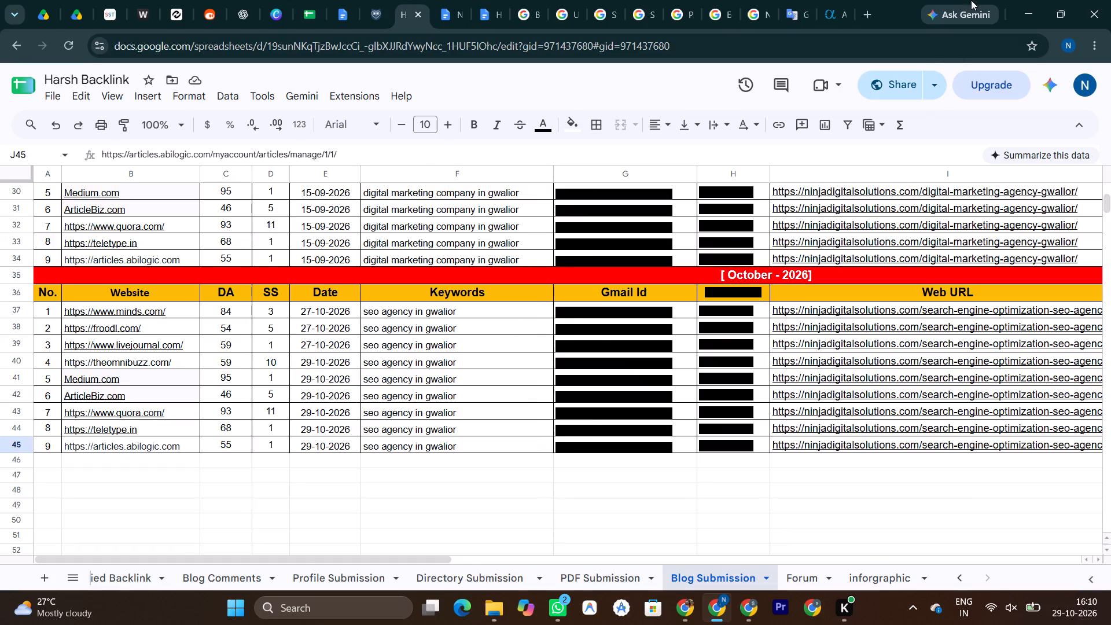
left_click(317, 0)
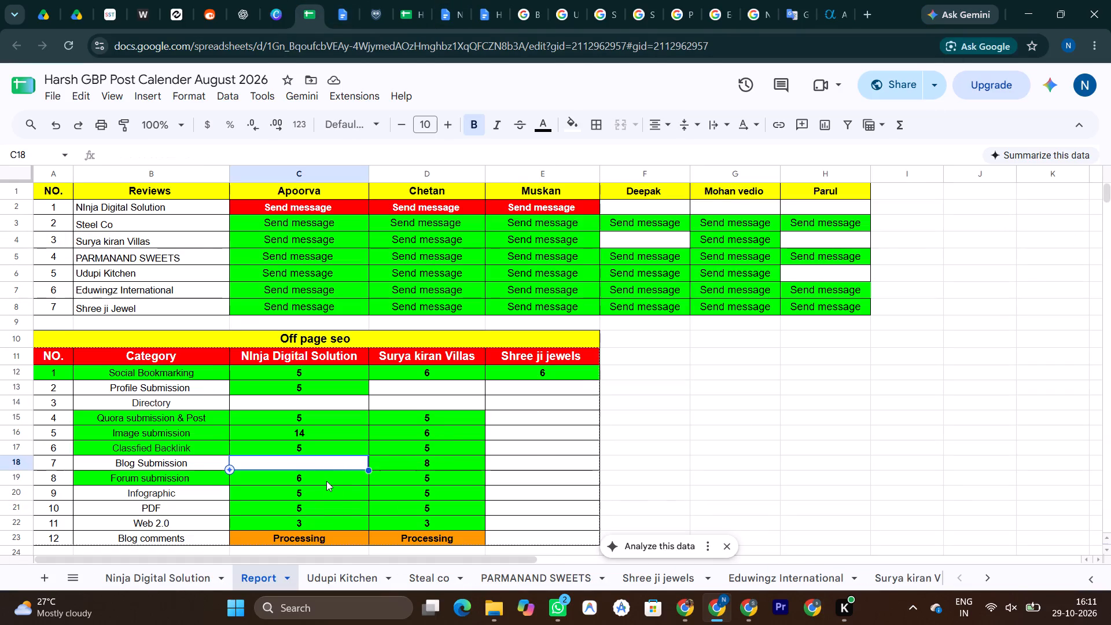
left_click(326, 481)
key("ctrl+c")
left_click(317, 468)
key("ctrl+v")
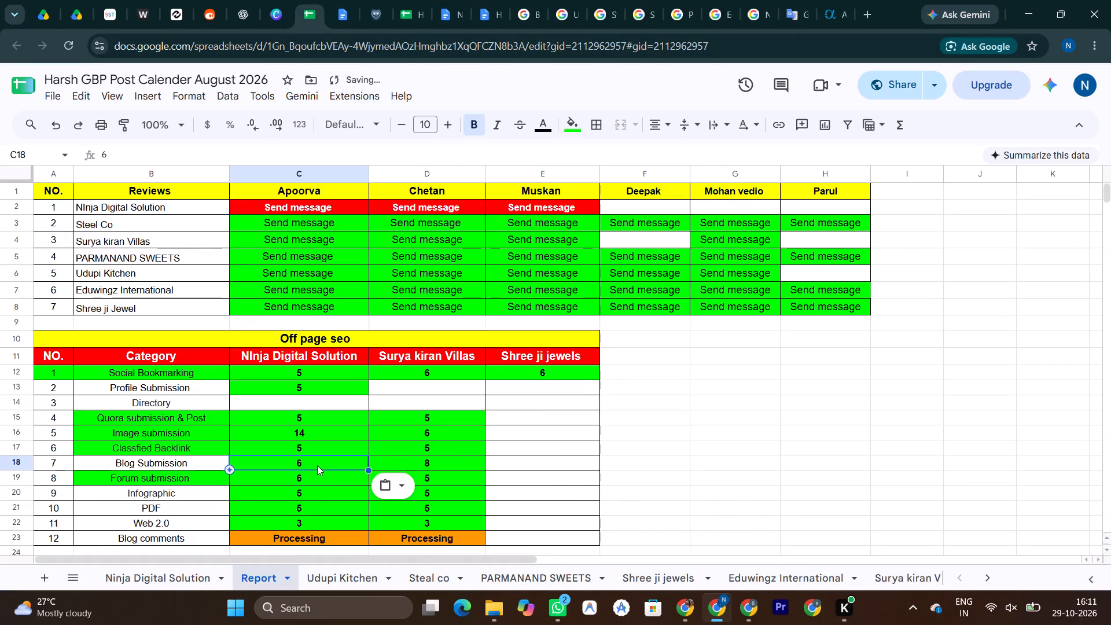
key("9")
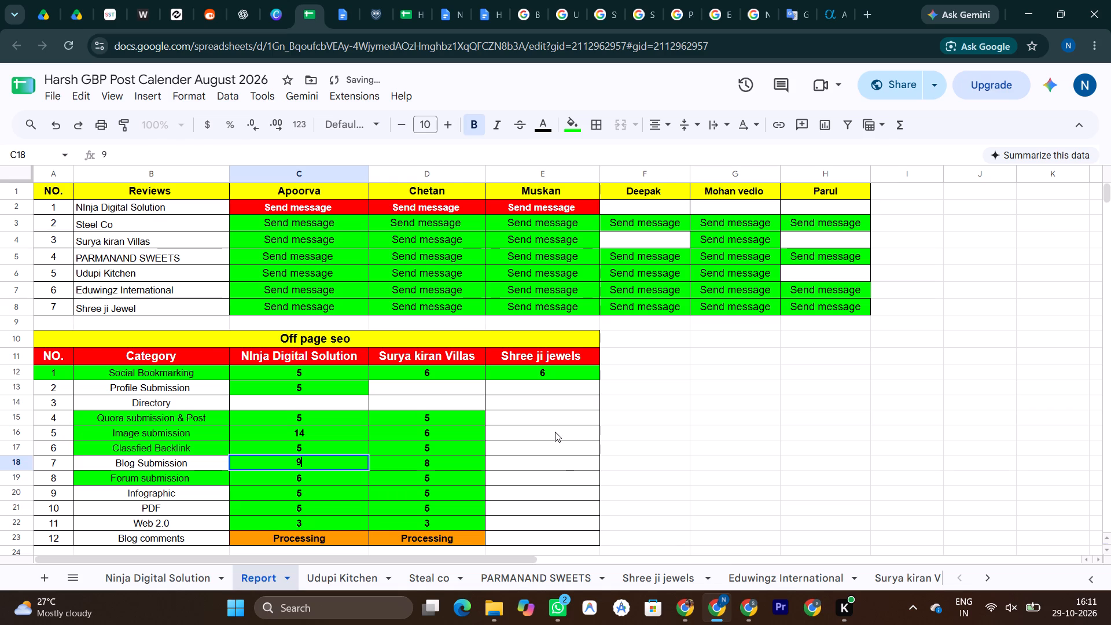
left_click(555, 432)
left_click(285, 408)
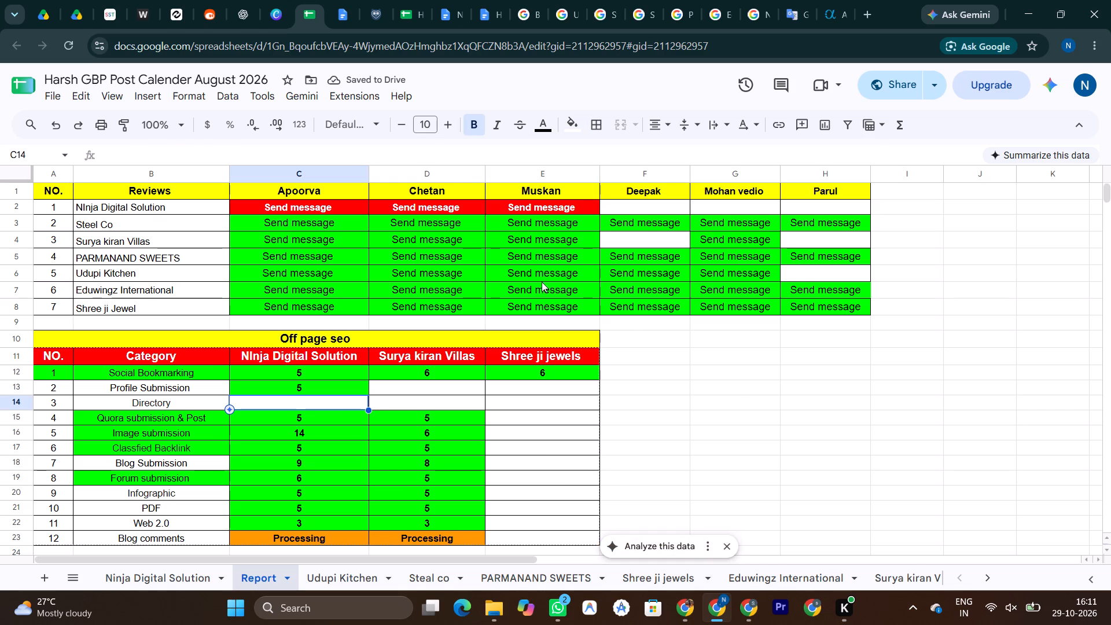
left_click(426, 390)
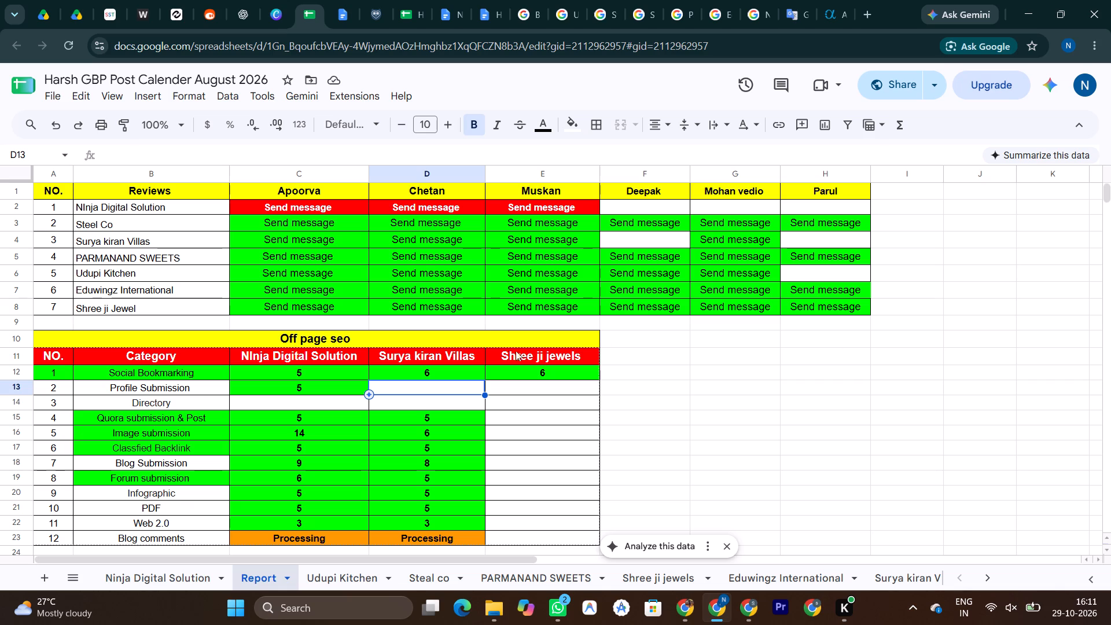
Return to AbiLogic and browse the Directory home page's categories and the Articles home page.
left_click(829, 0)
scroll(597, 337, "down", 12)
scroll(596, 337, "up", 2)
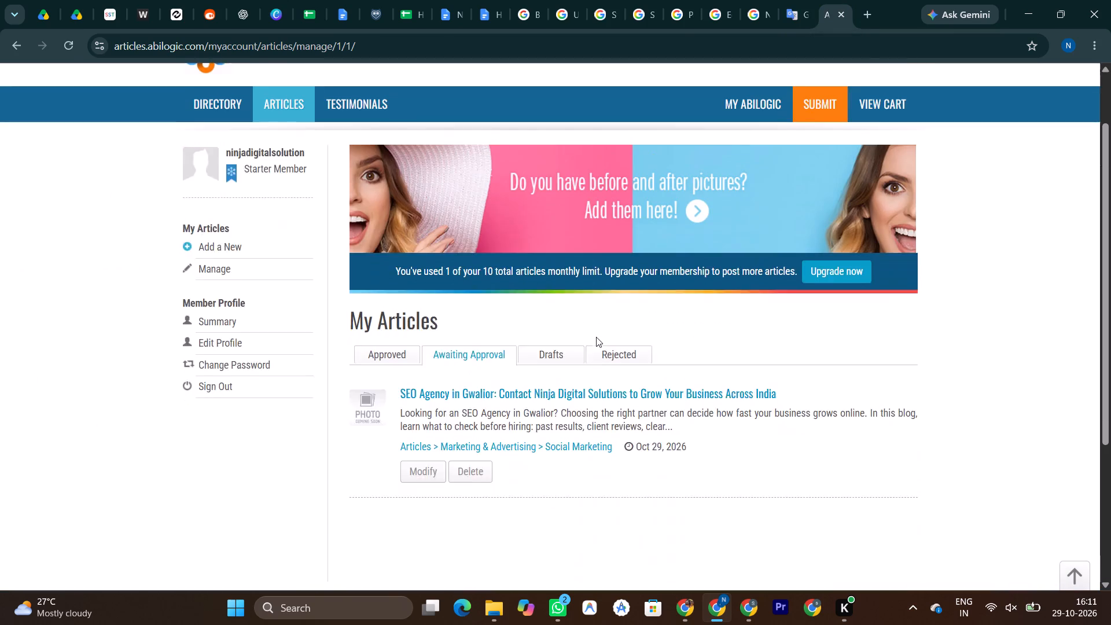
scroll(596, 337, "up", 2)
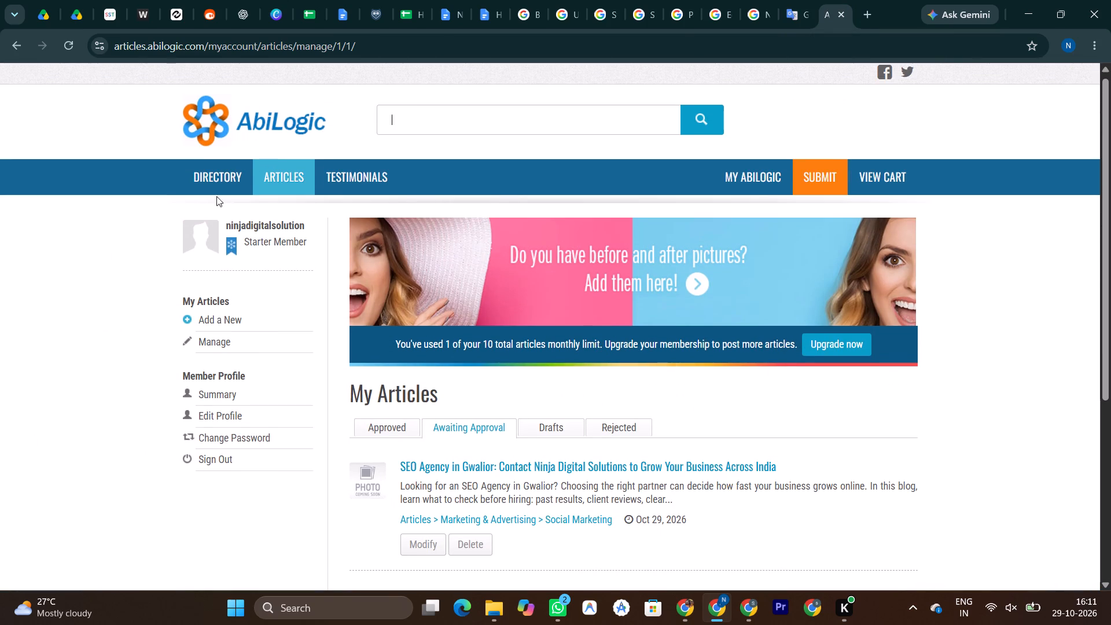
left_click(208, 166)
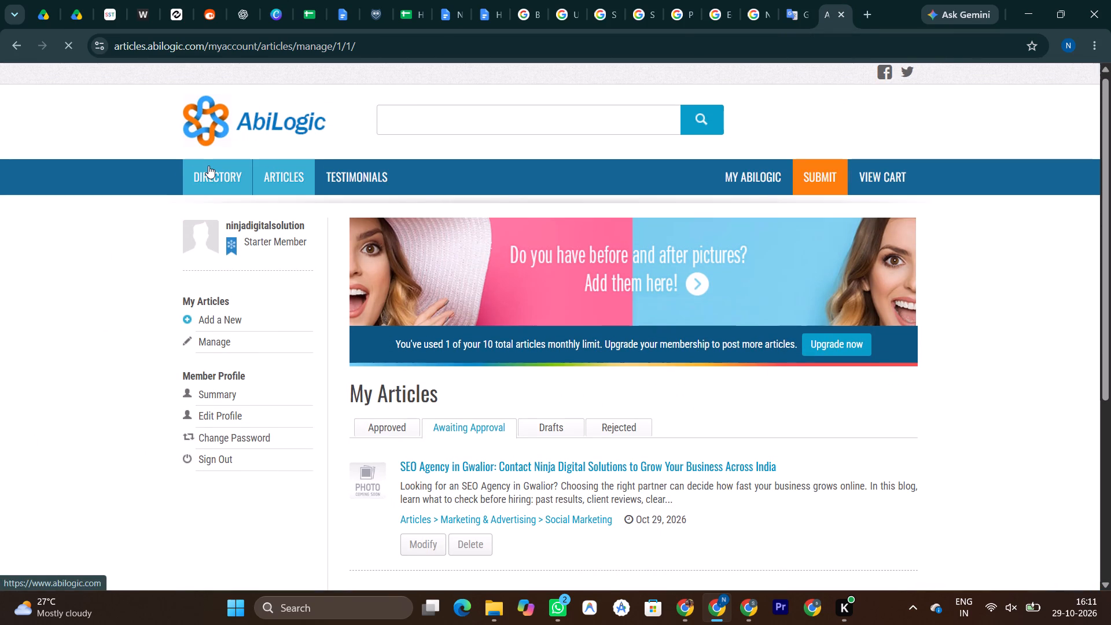
left_click(208, 165)
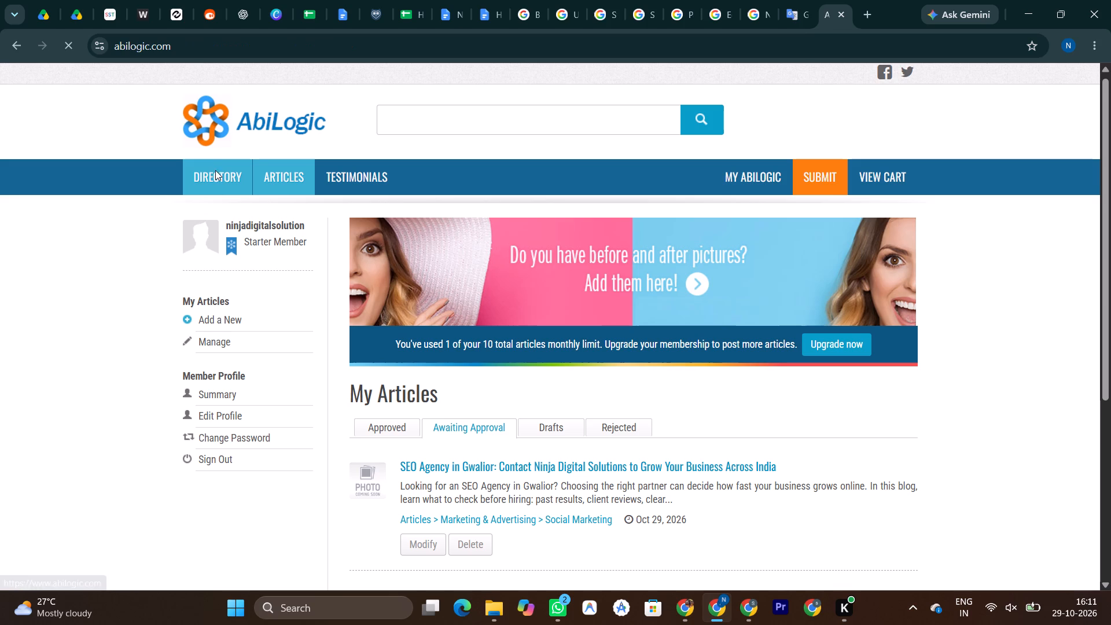
left_click(219, 176)
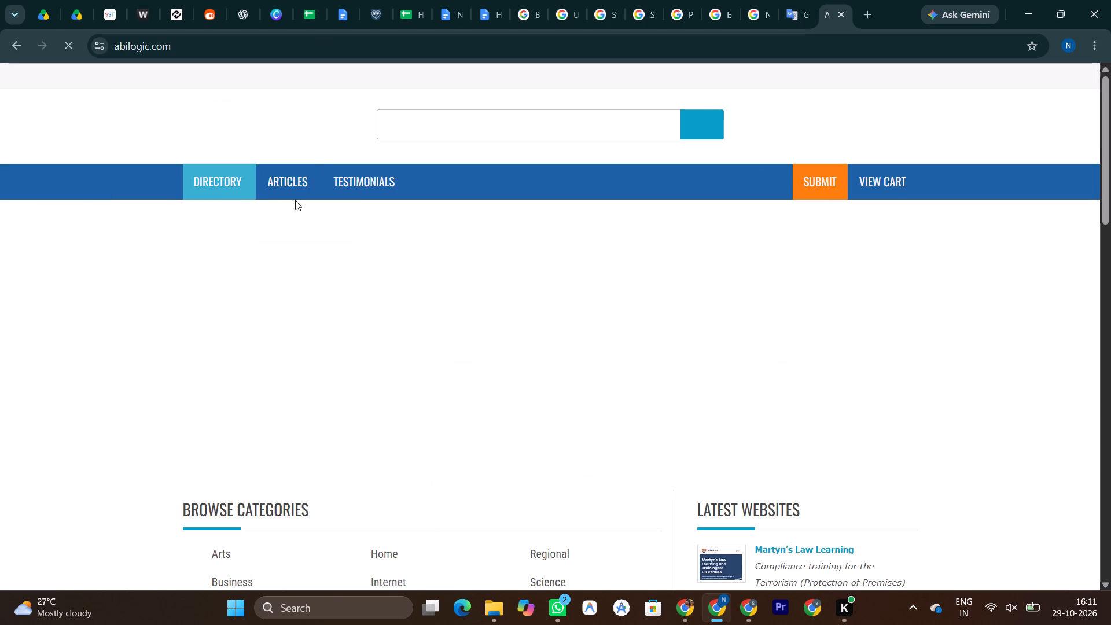
scroll(382, 326, "down", 5)
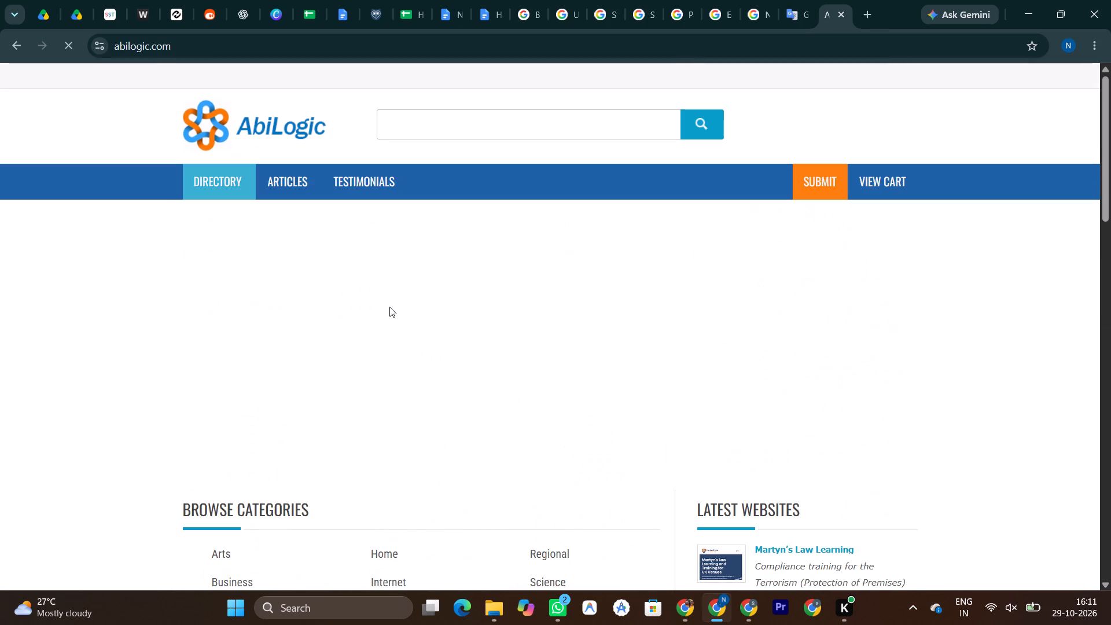
scroll(389, 307, "down", 15)
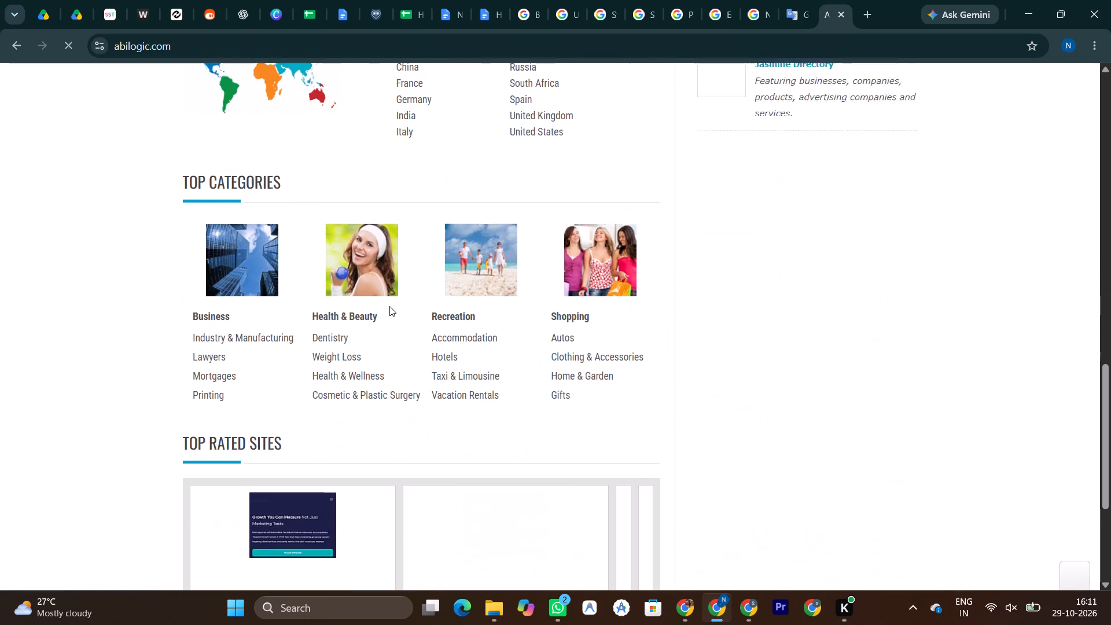
scroll(389, 306, "up", 10)
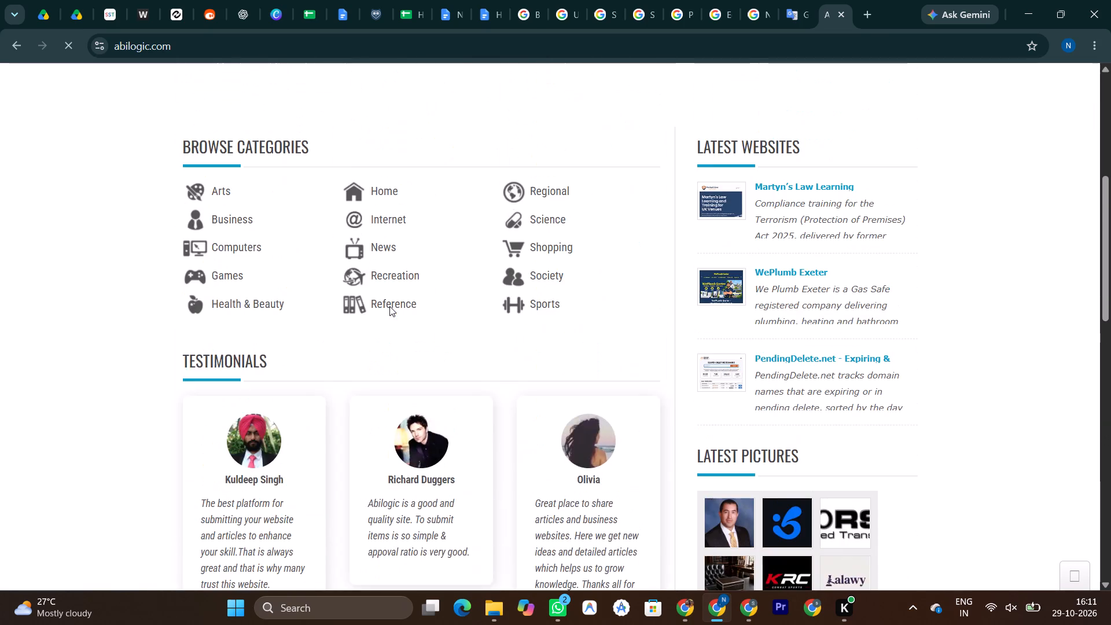
scroll(389, 306, "up", 11)
left_click(320, 183)
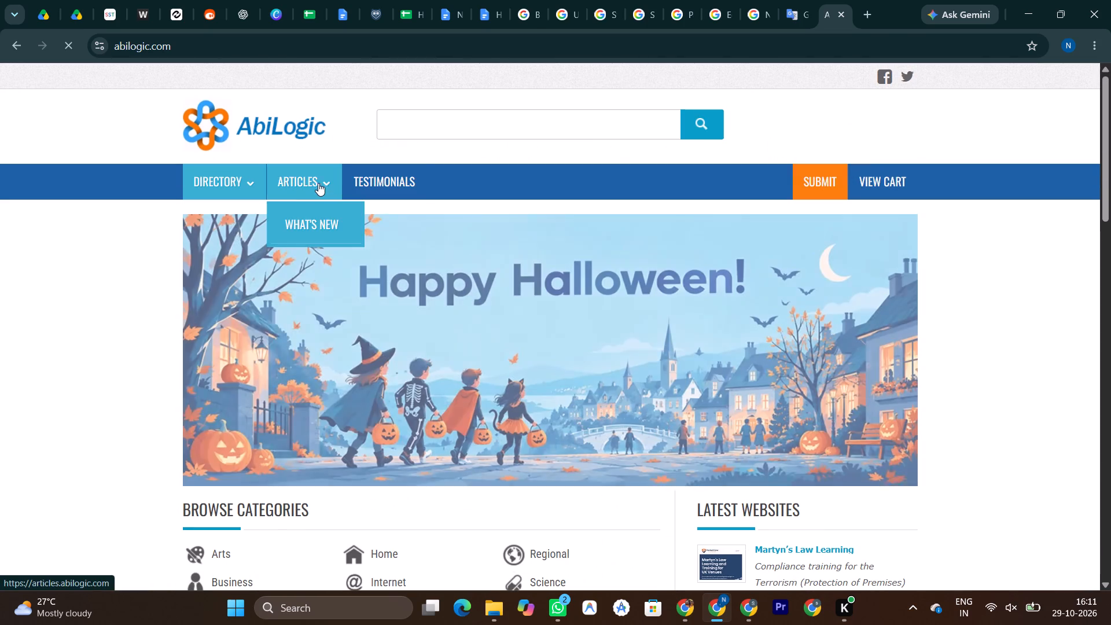
left_click(310, 182)
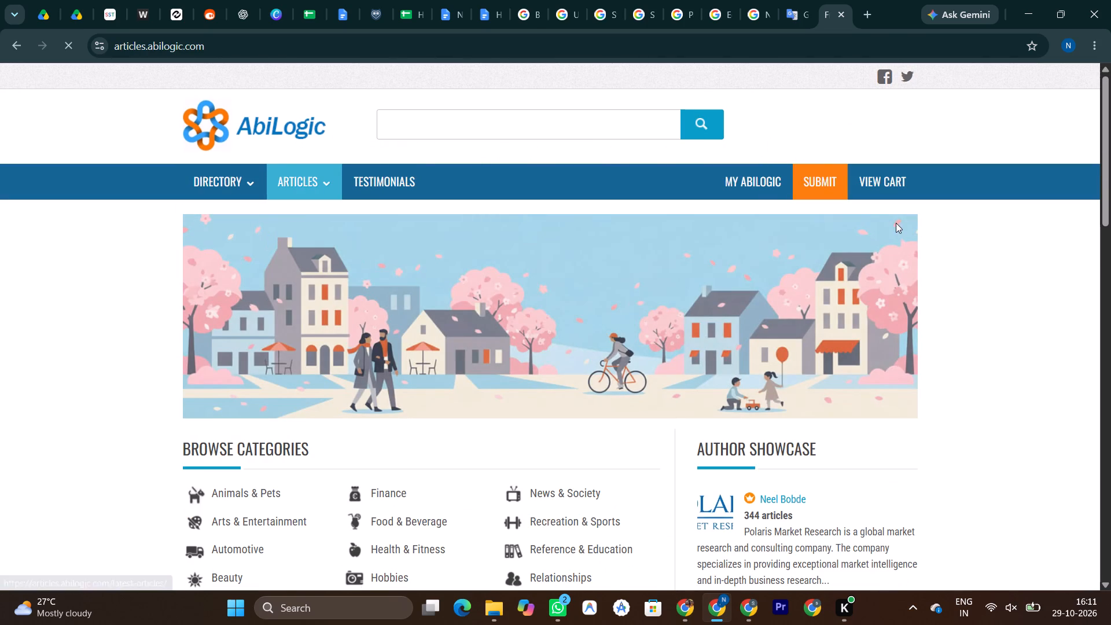
scroll(881, 222, "down", 5)
scroll(881, 222, "up", 13)
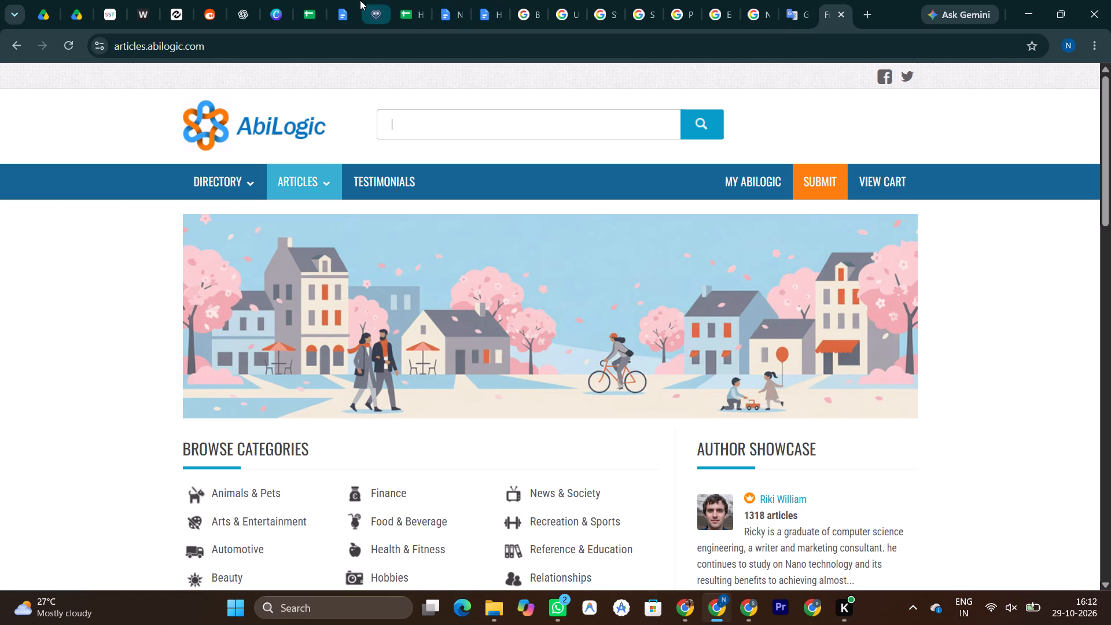
left_click(341, 0)
left_click(422, 0)
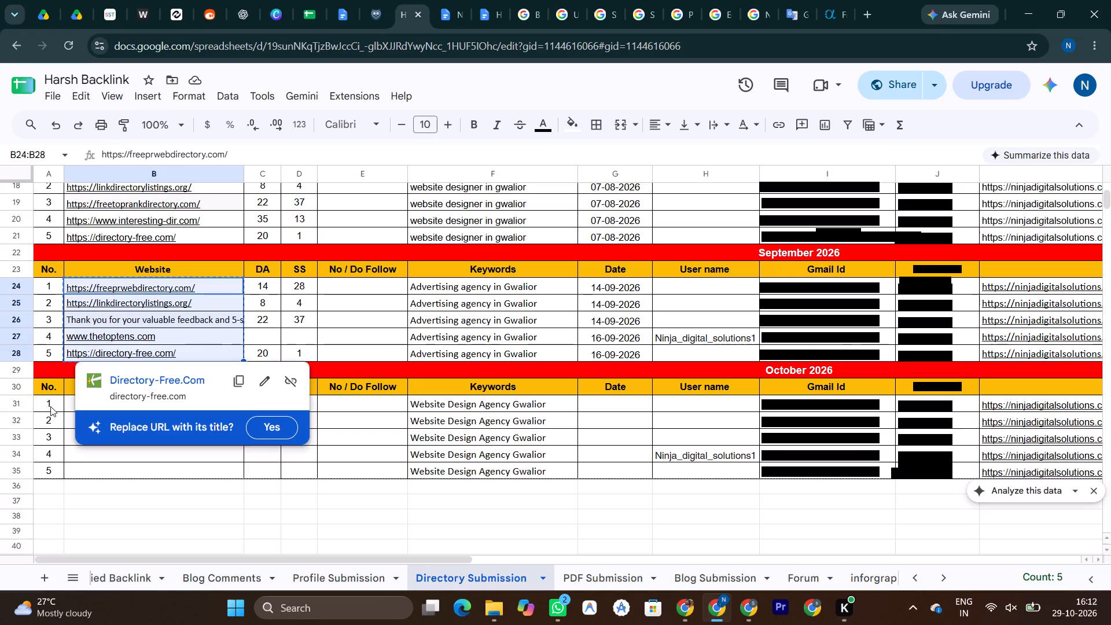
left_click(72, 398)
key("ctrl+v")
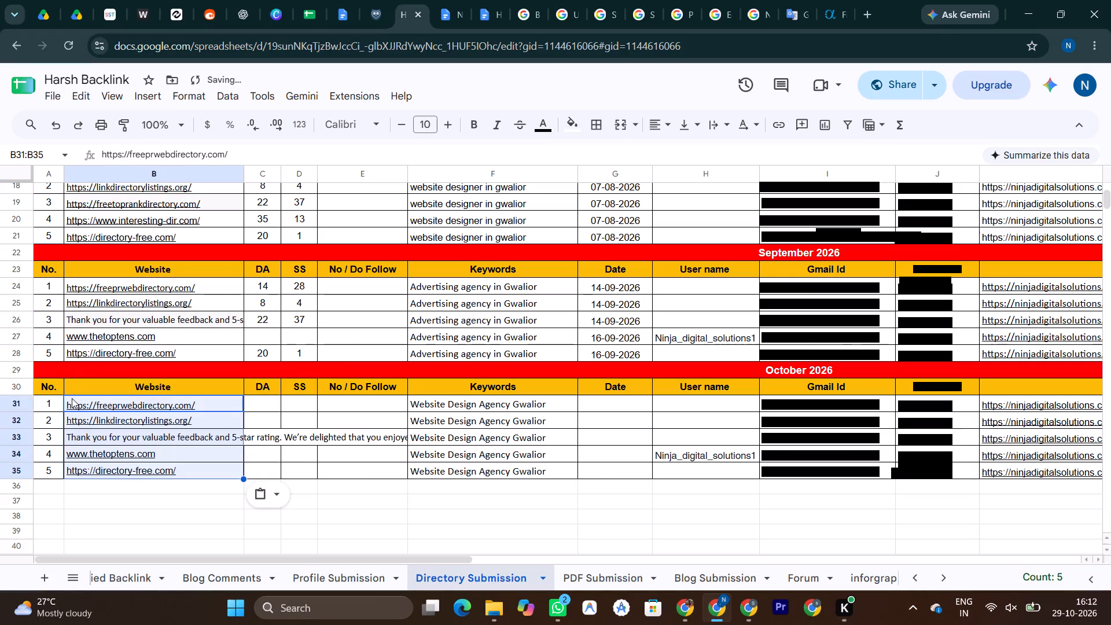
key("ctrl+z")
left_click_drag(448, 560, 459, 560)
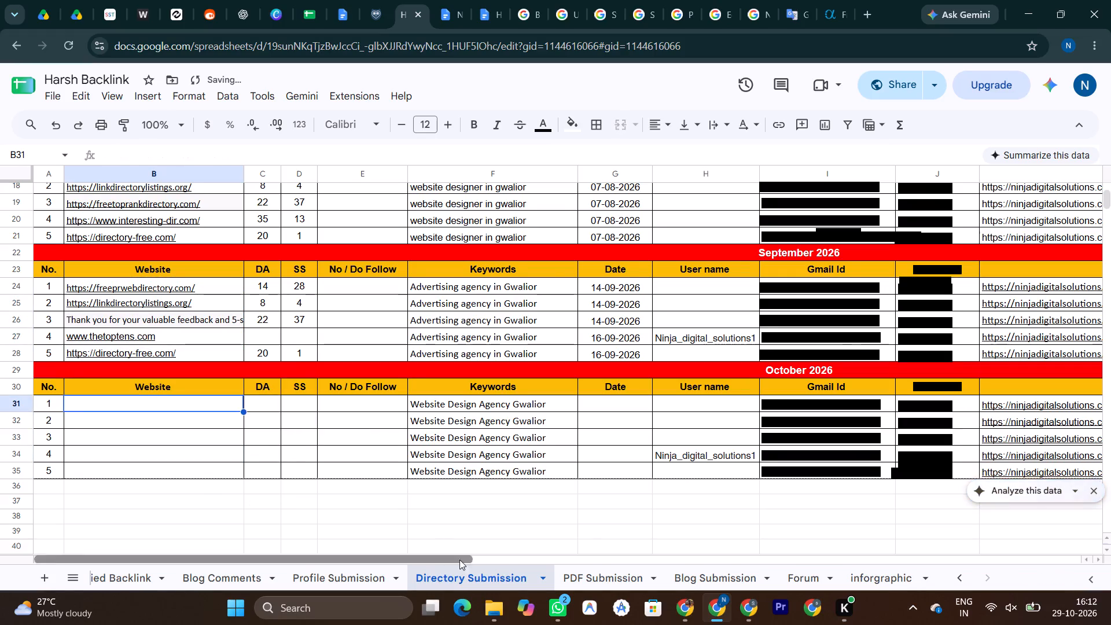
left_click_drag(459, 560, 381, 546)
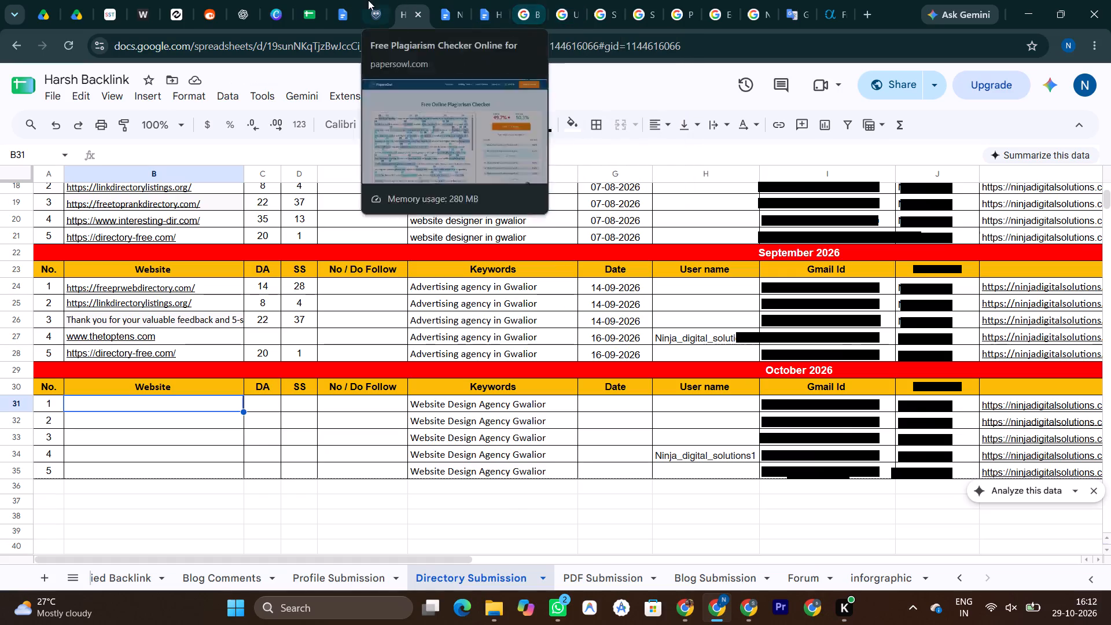
Check NInja Digital Solution's Directory entry in the Report sheet's off-page SEO table.
left_click(313, 0)
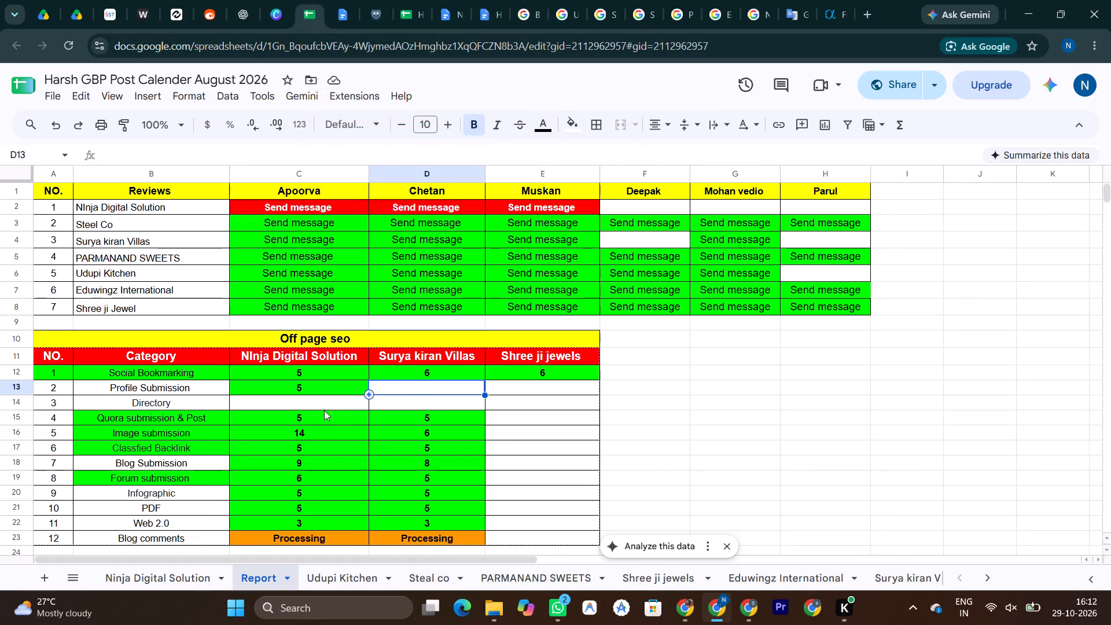
left_click(321, 404)
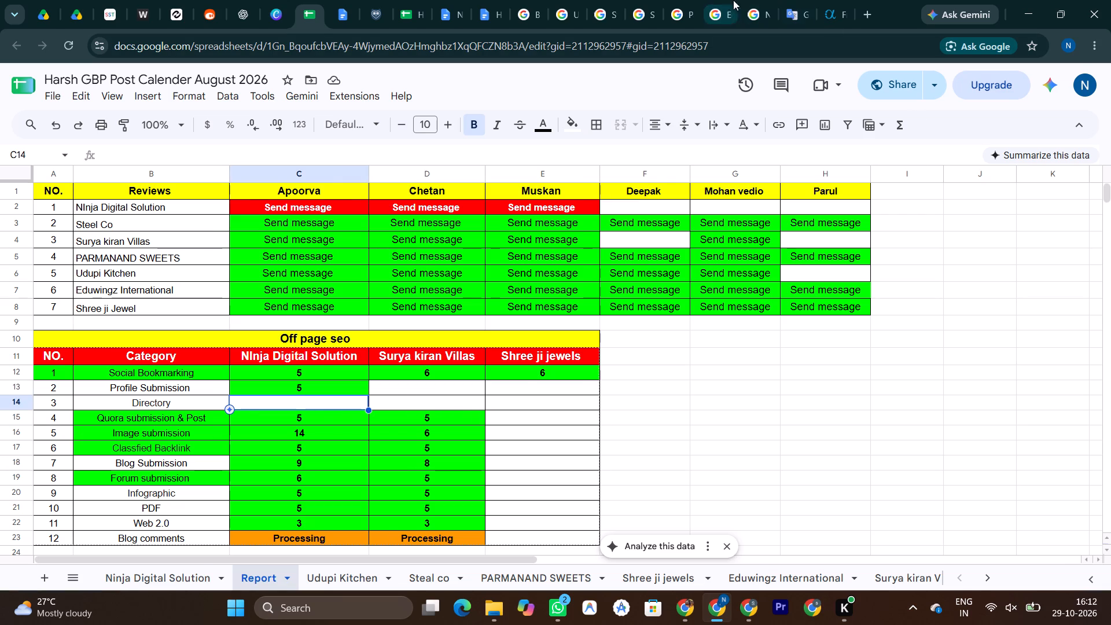
In Harsh Backlink's Profile Submission sheet, copy the five October 2026 website links from stackoverflow.com to community.fyers.in.
left_click(423, 0)
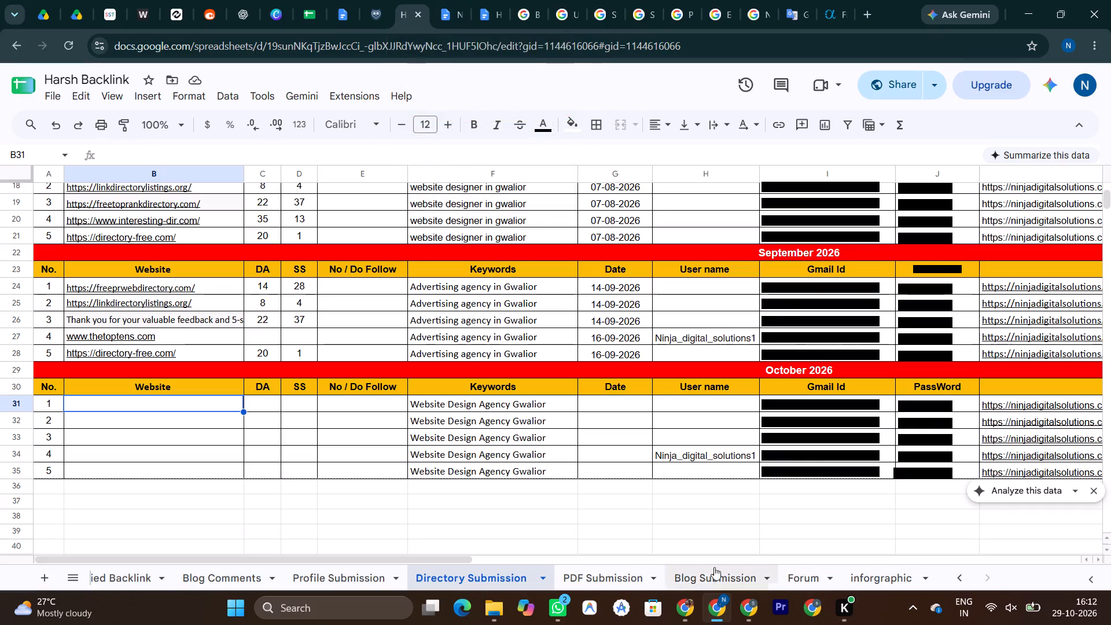
left_click(336, 571)
scroll(604, 326, "down", 8)
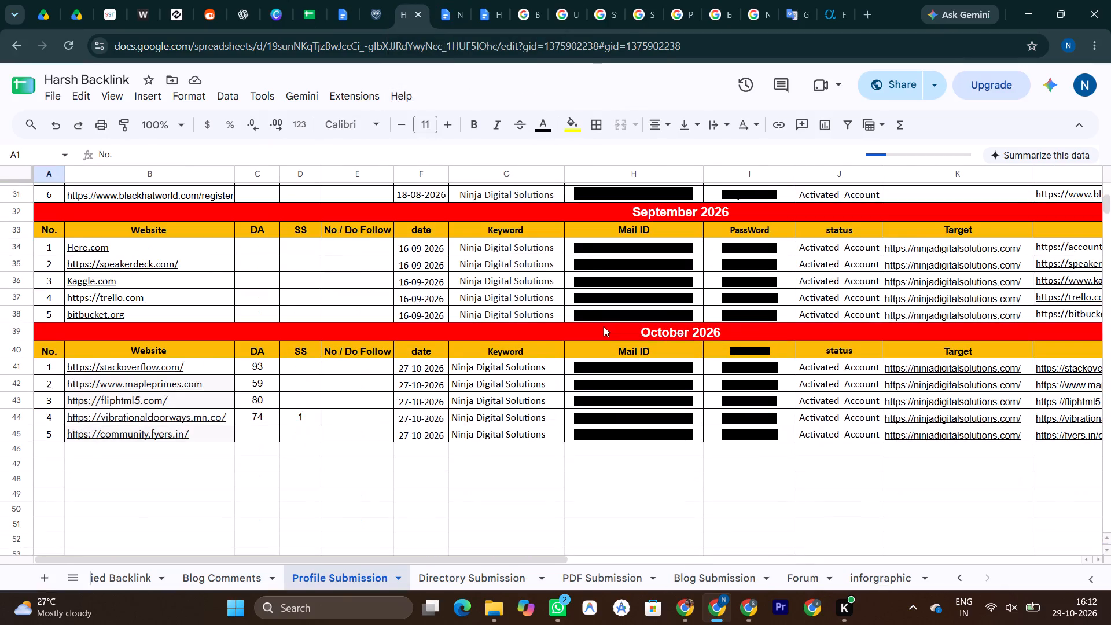
left_click_drag(486, 557, 289, 532)
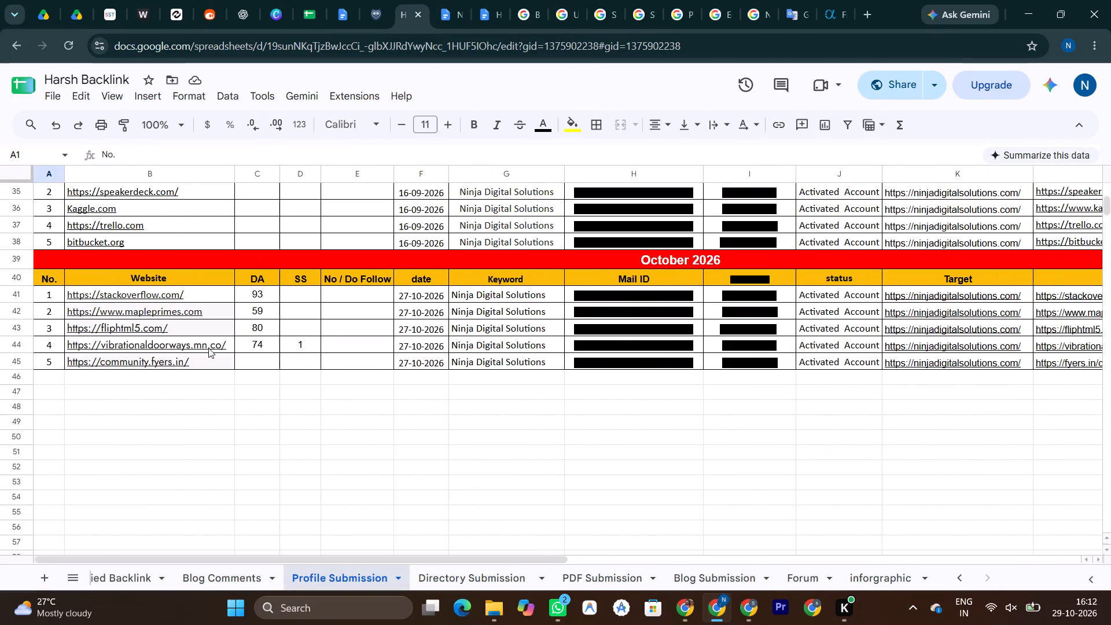
left_click_drag(205, 293, 211, 363)
key("ctrl+c")
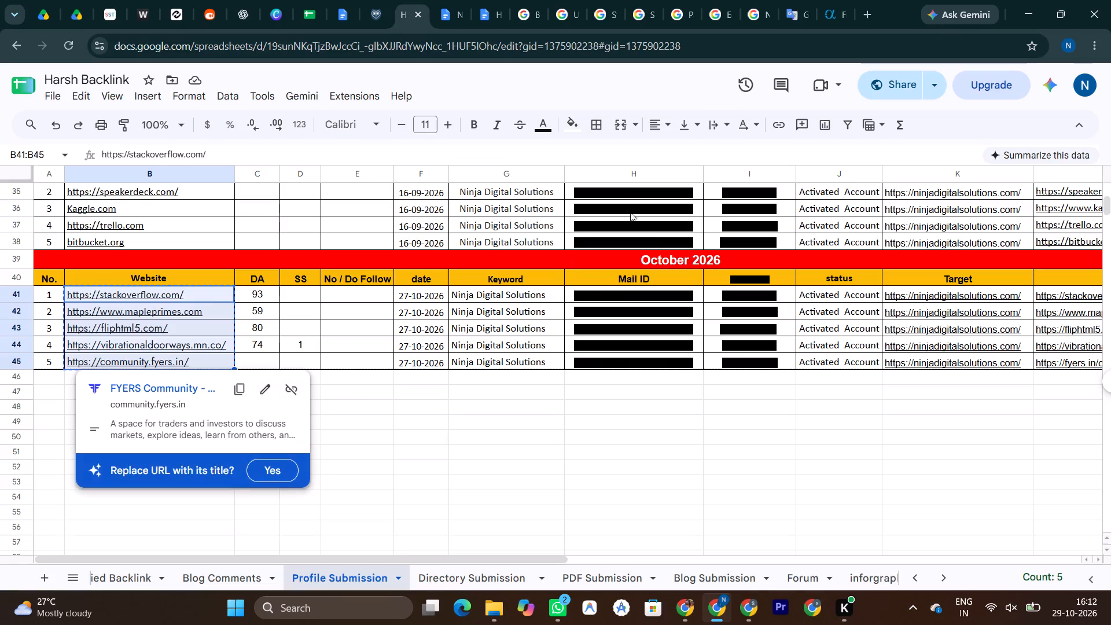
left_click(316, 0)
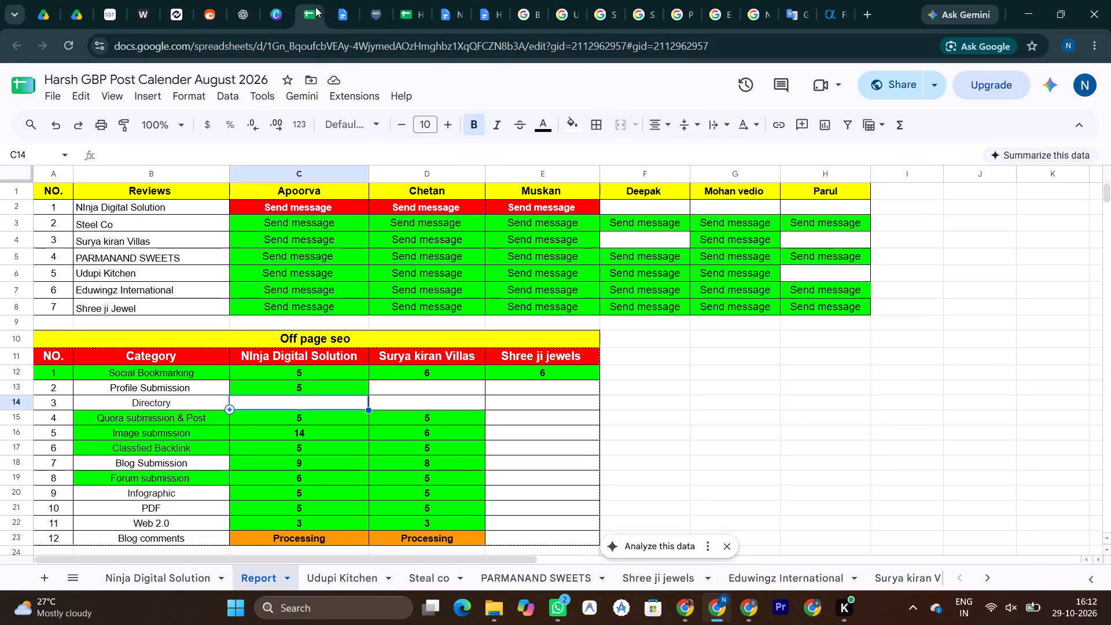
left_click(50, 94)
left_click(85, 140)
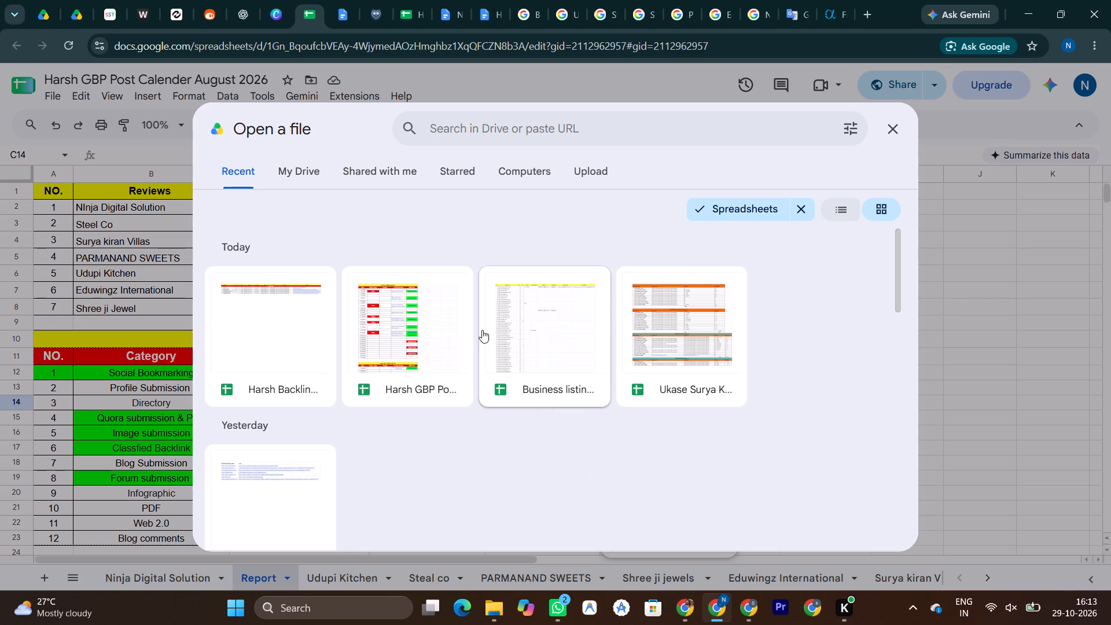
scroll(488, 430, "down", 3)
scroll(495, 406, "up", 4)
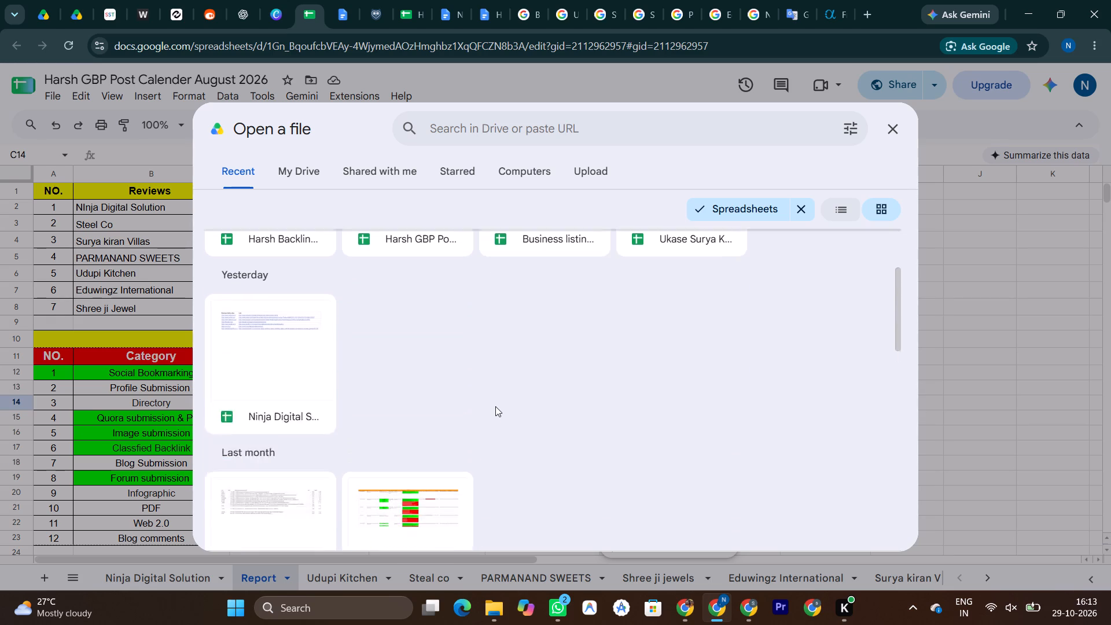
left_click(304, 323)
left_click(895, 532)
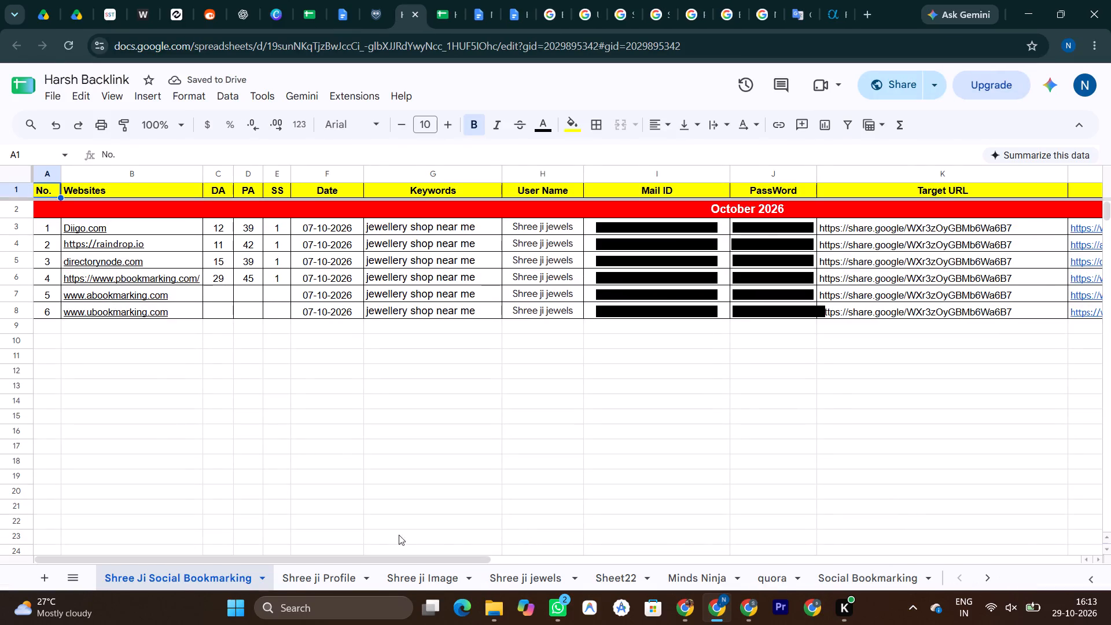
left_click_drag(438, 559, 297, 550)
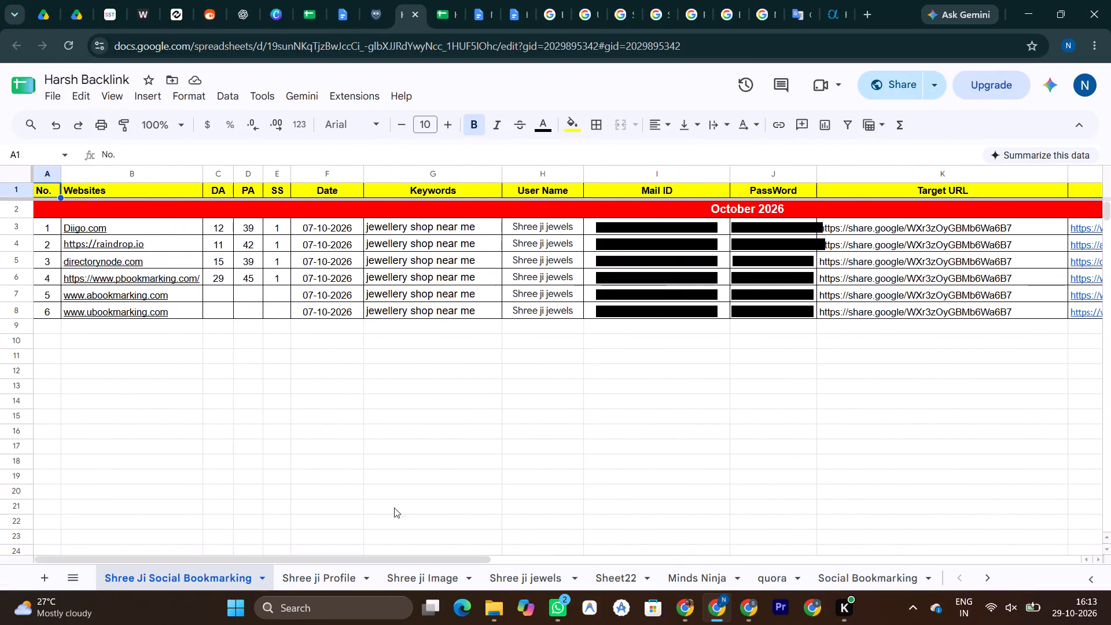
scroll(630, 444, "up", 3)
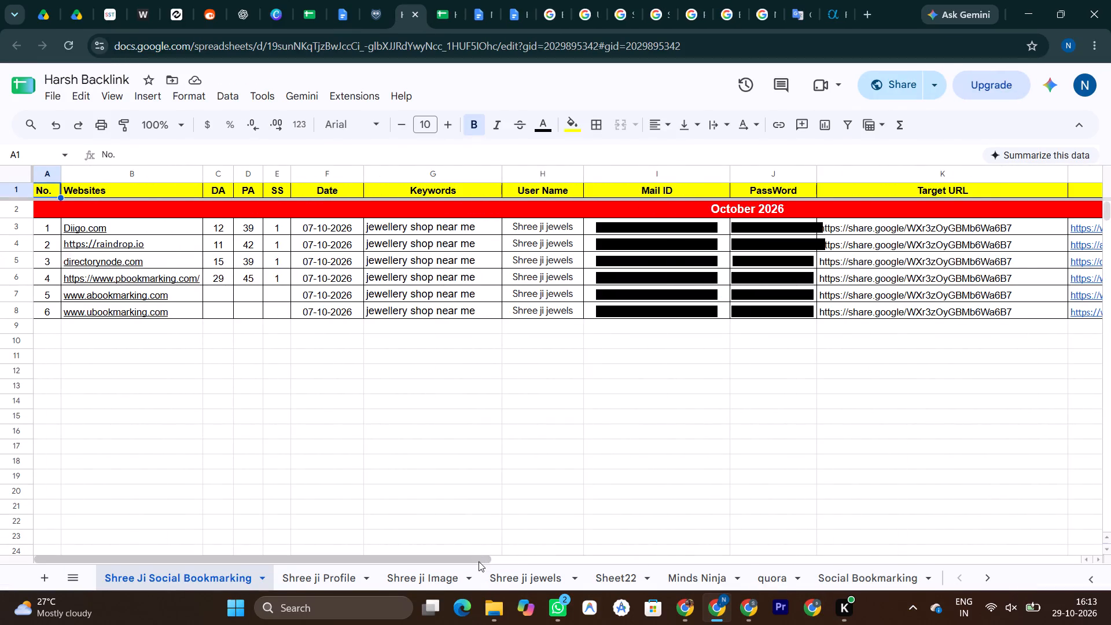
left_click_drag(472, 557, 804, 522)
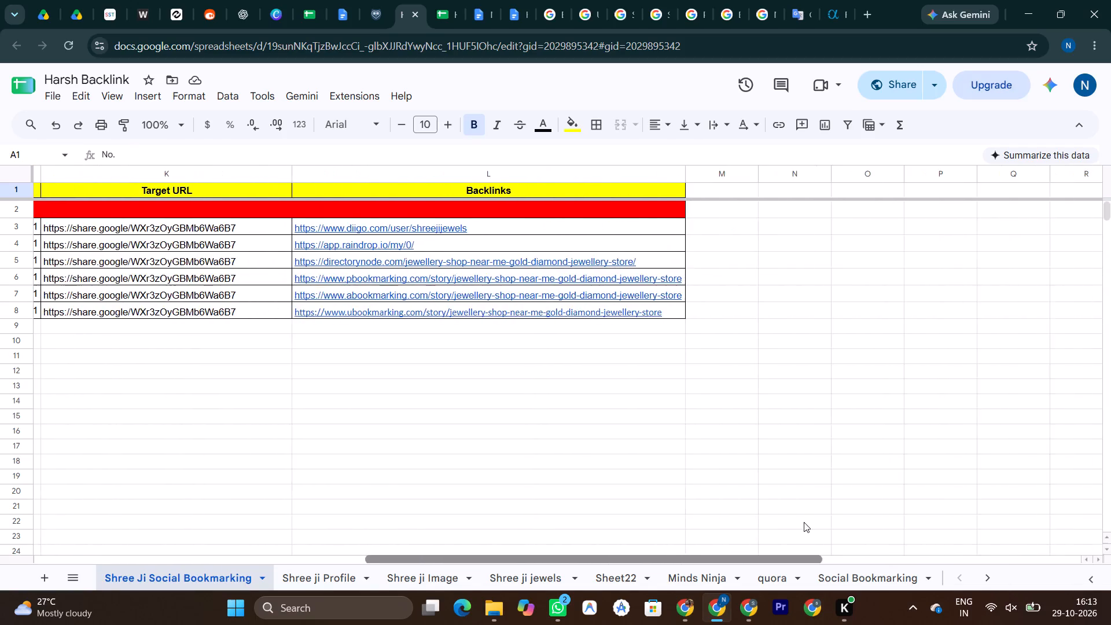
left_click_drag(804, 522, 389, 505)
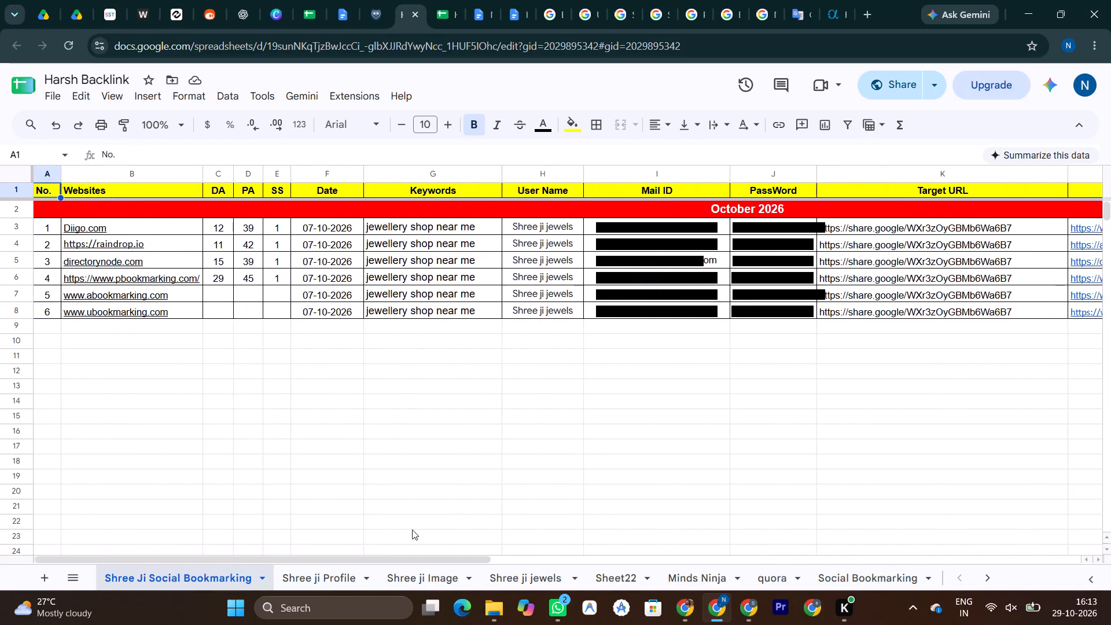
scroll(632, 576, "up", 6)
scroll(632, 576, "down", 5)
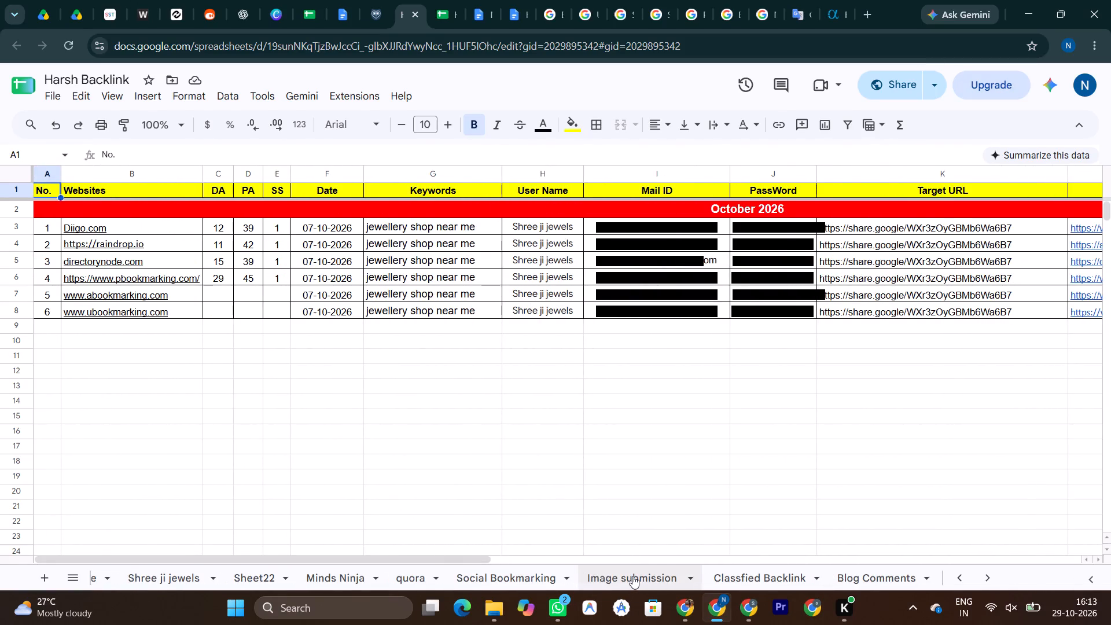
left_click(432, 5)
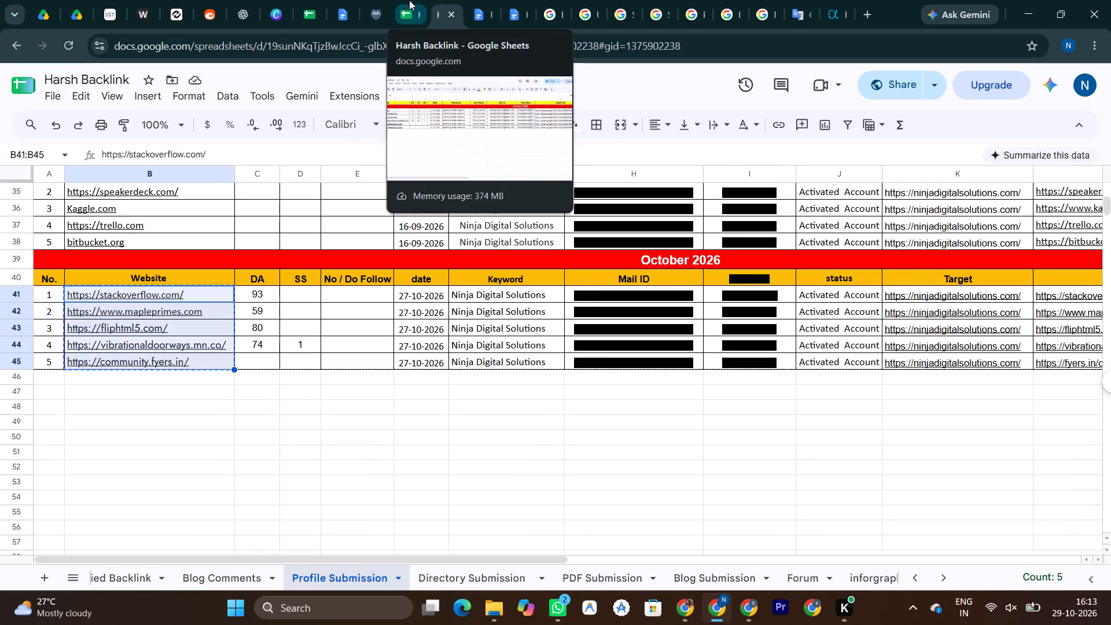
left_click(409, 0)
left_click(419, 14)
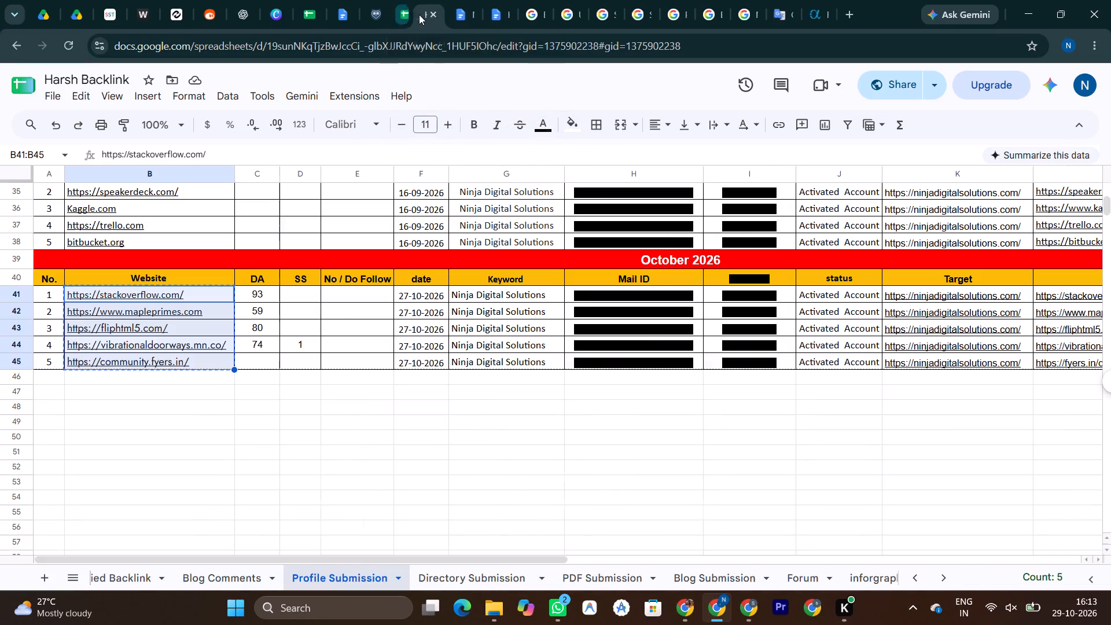
From the Harsh GBP Post Calender August 2026 spreadsheet, open the recent Ukase Surya Kiran Villas spreadsheet.
left_click(320, 0)
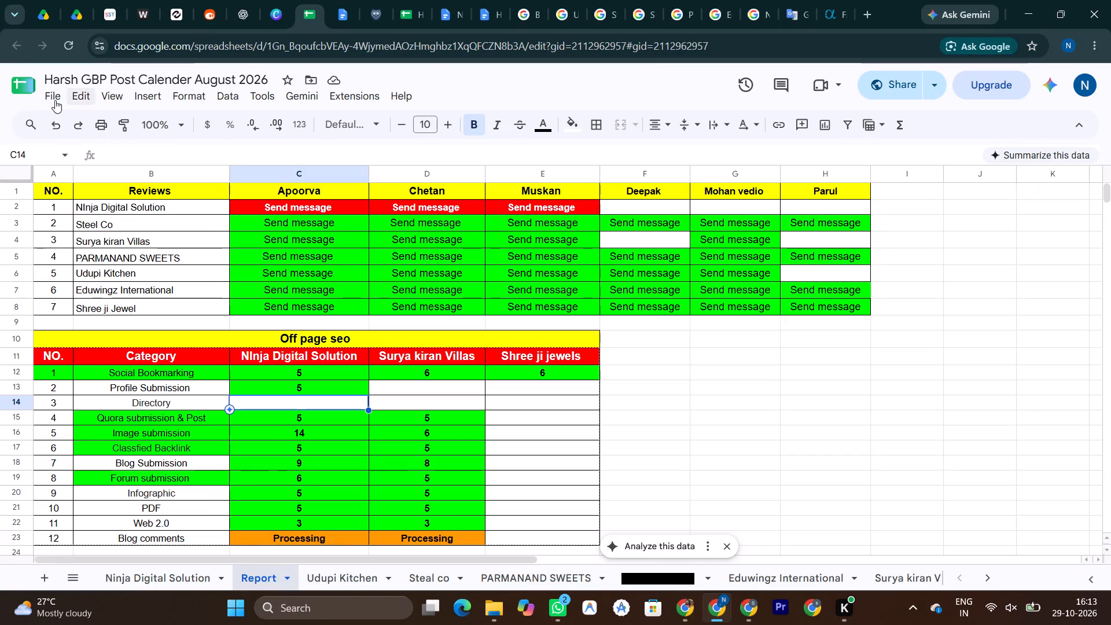
left_click(48, 102)
left_click(72, 139)
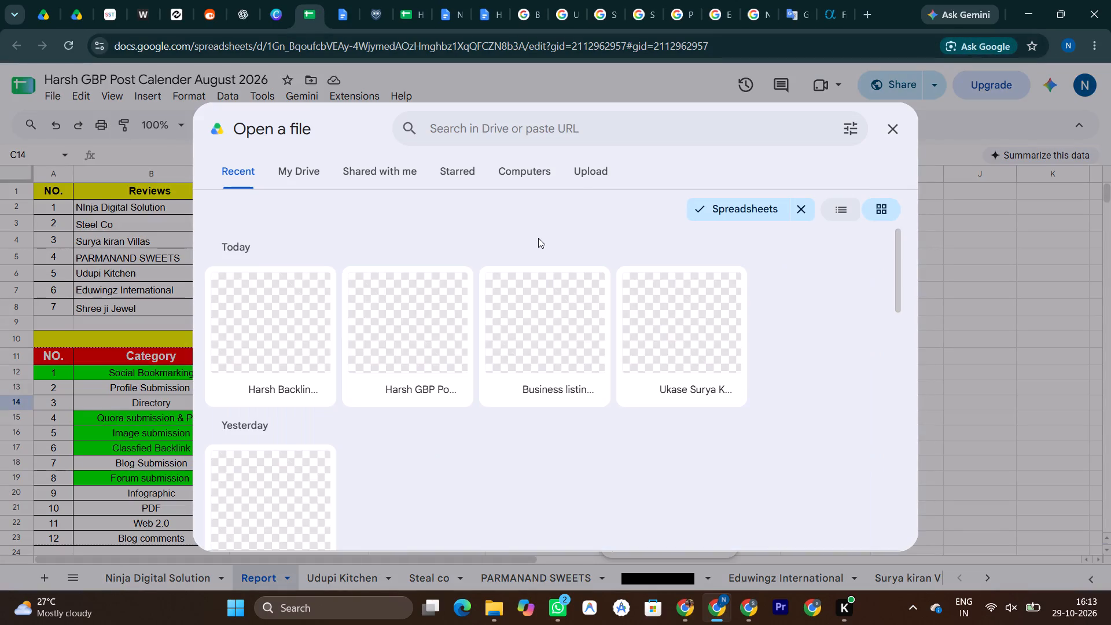
left_click(638, 330)
left_click(870, 533)
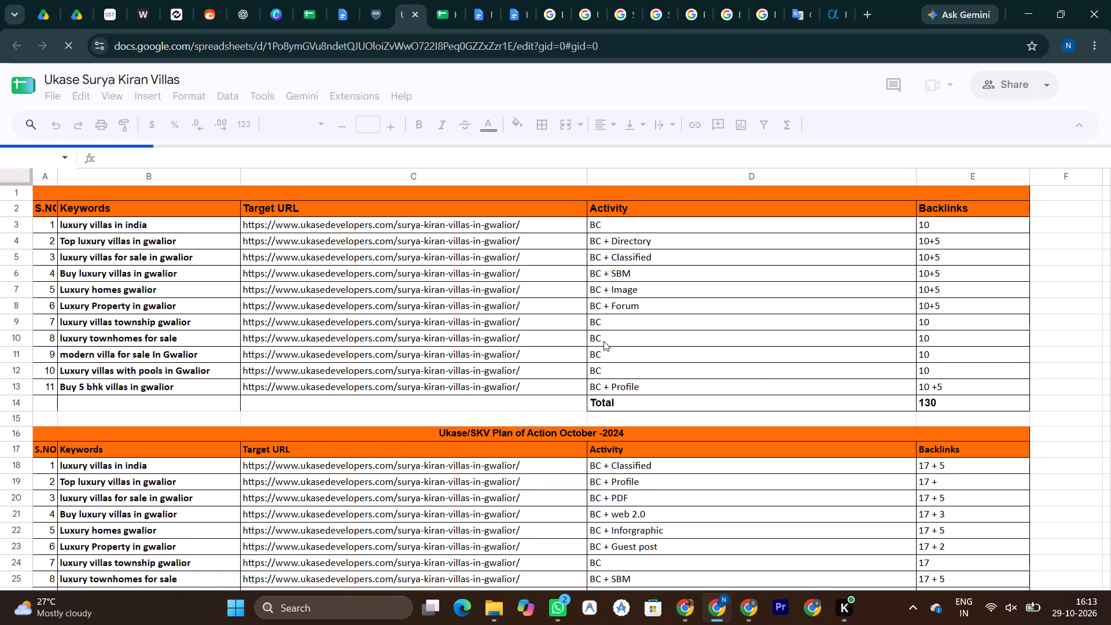
Paste the copied websites into the Profile sheet's October 2026 section, starting at the Websites cell of entry 2.
scroll(502, 299, "down", 2)
left_click(387, 575)
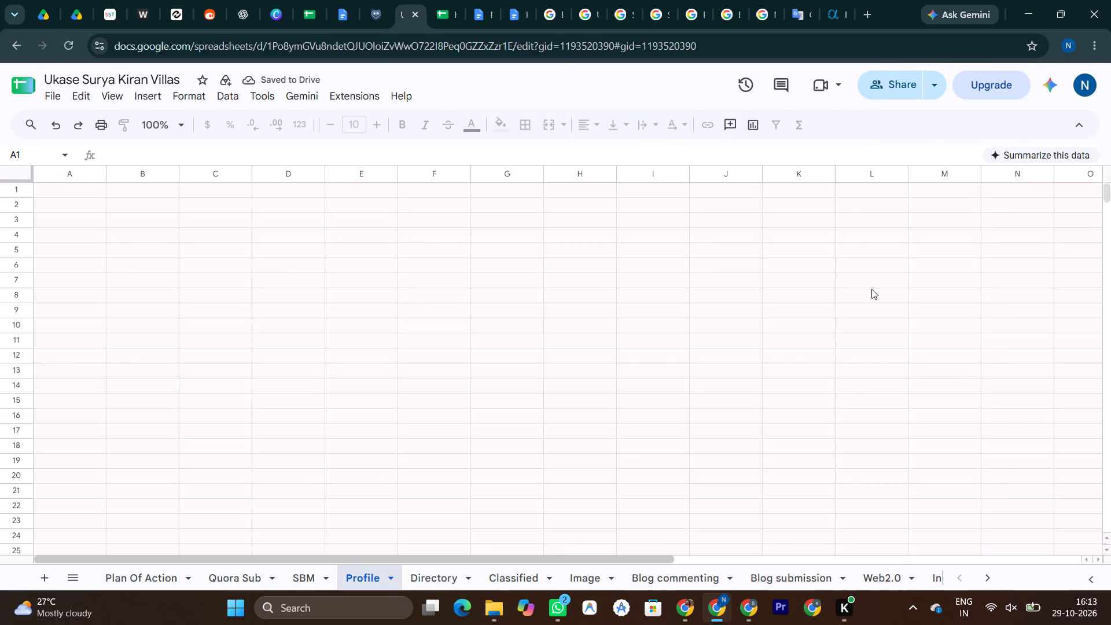
scroll(843, 290, "down", 20)
scroll(843, 290, "down", 7)
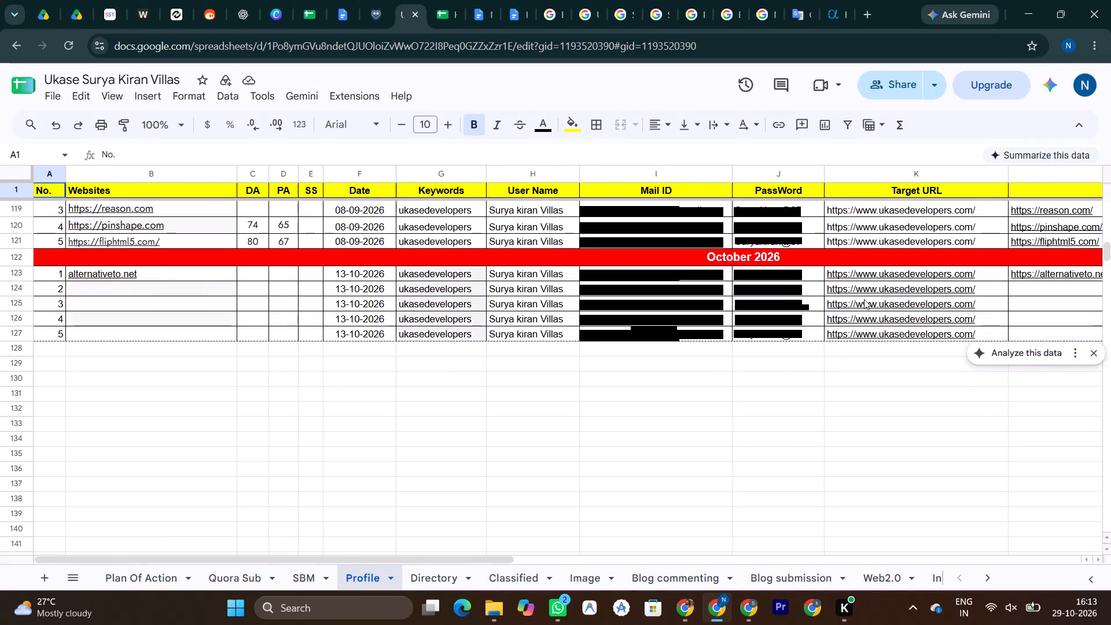
left_click_drag(505, 560, 324, 513)
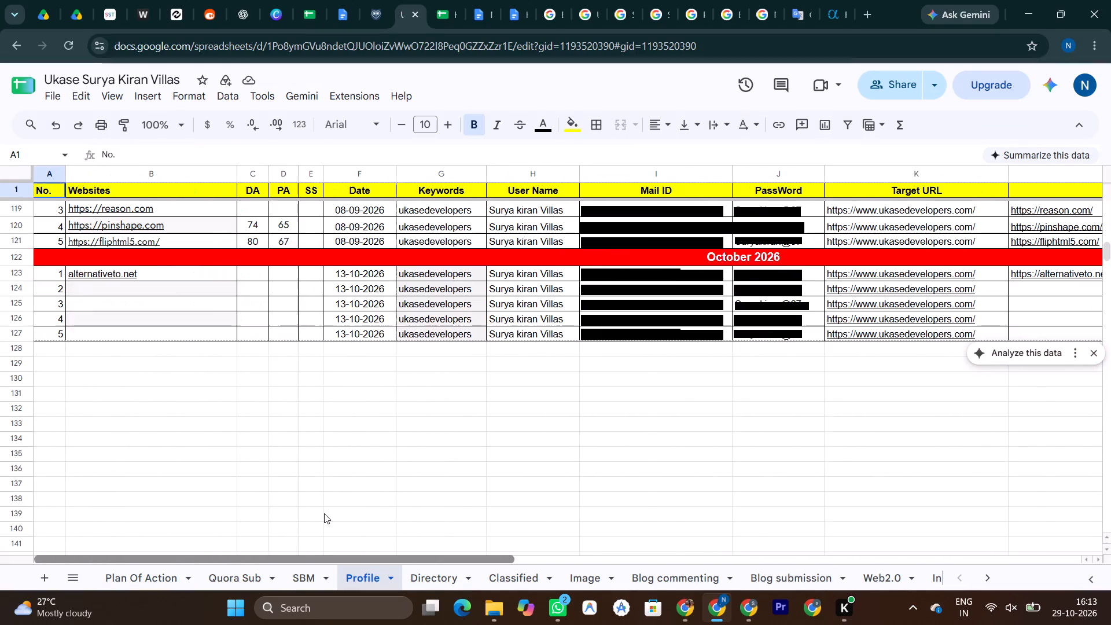
left_click_drag(324, 513, 281, 479)
left_click(178, 287)
key("ctrl+v")
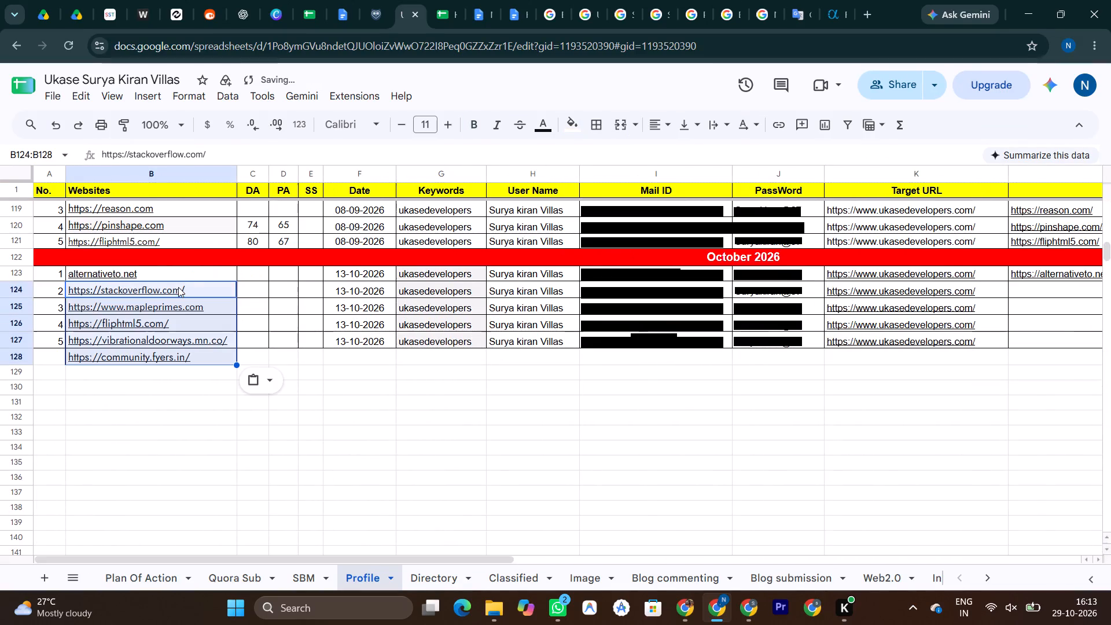
Extend the October 2026 numbering in the No. column down to 6, beside the community.fyers.in entry.
left_click(403, 403)
left_click_drag(53, 269, 51, 332)
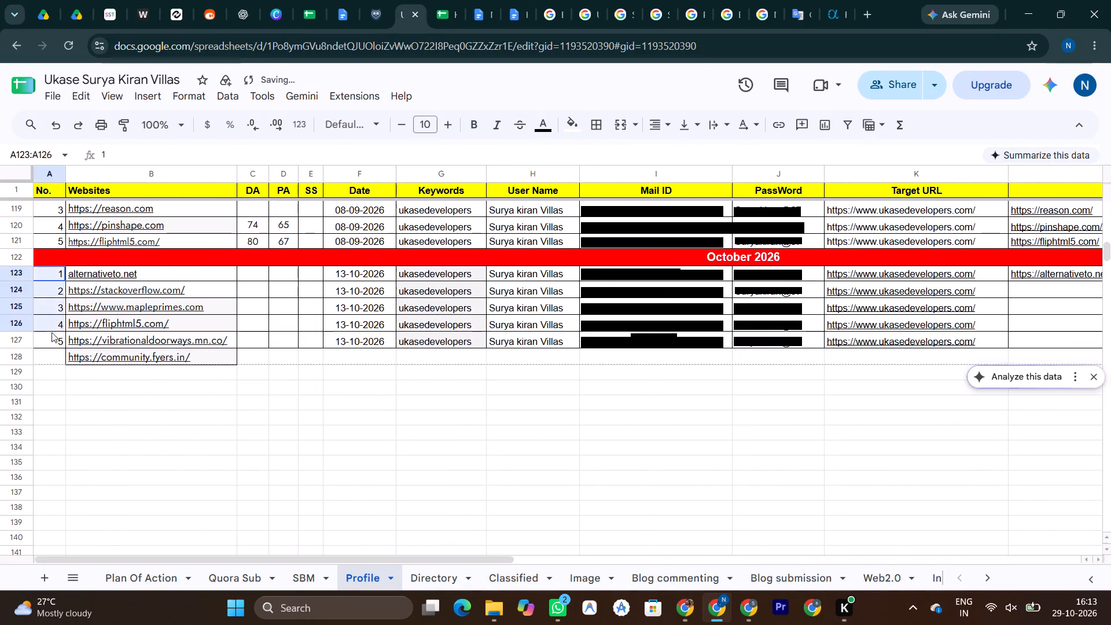
left_click_drag(51, 332, 53, 344)
left_click_drag(65, 348, 65, 360)
left_click(344, 406)
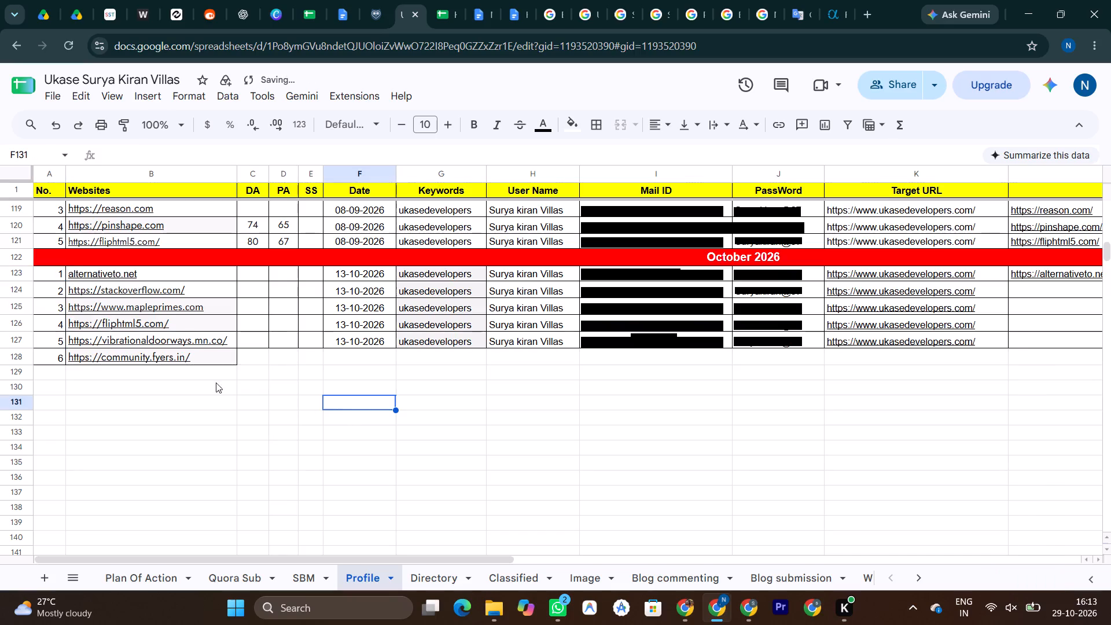
left_click(143, 291)
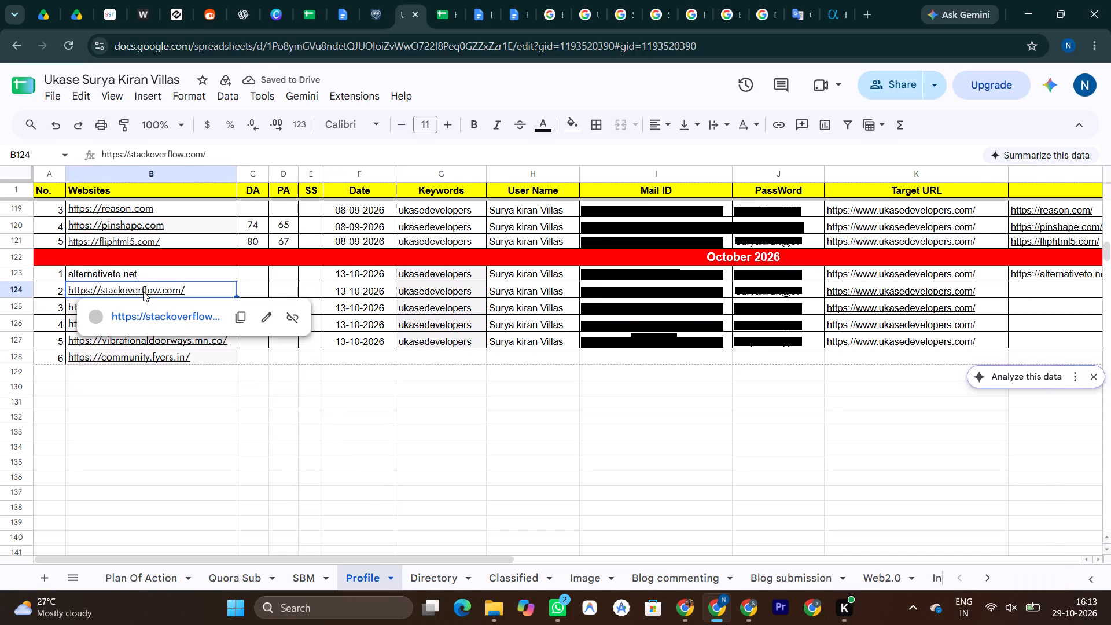
key("ctrl+c")
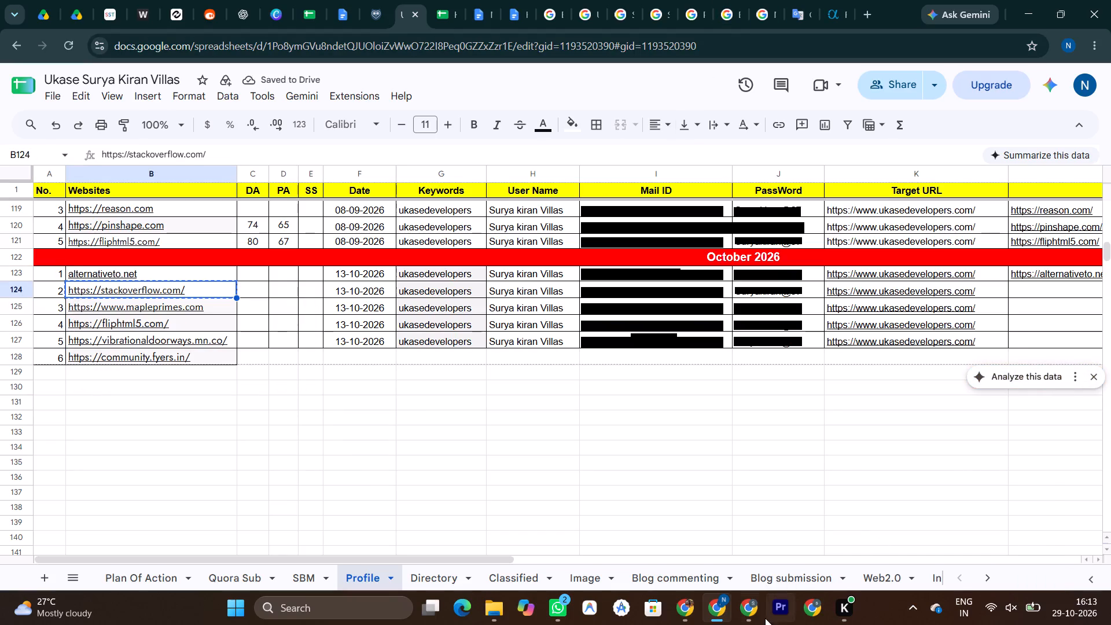
left_click(749, 611)
left_click(347, 0)
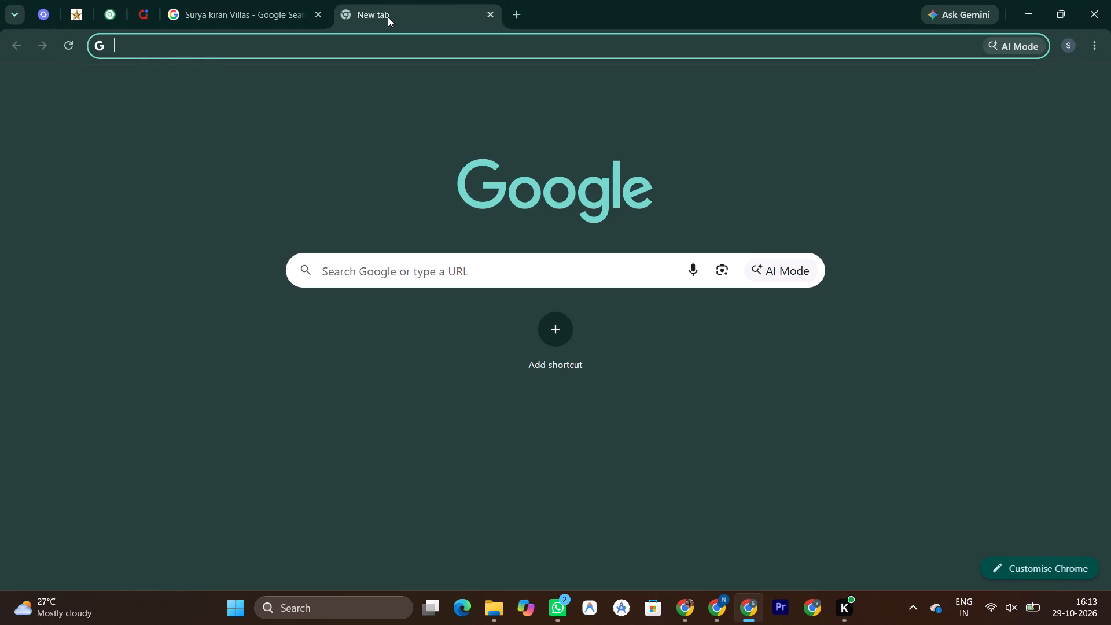
key("ctrl+v")
key("Return")
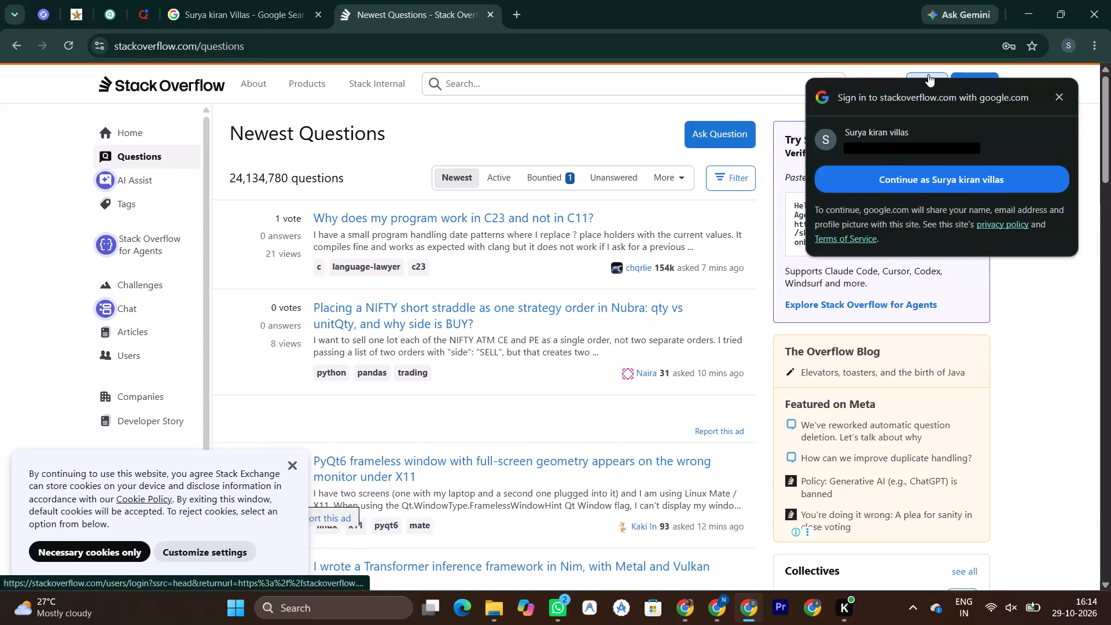
left_click(967, 179)
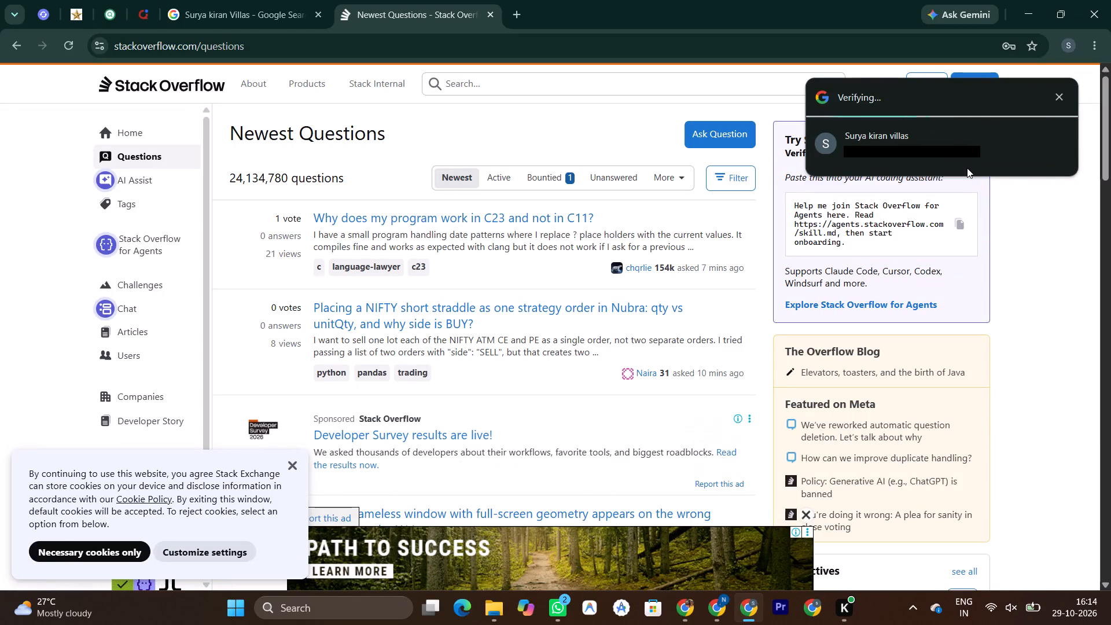
key("alt+Tab")
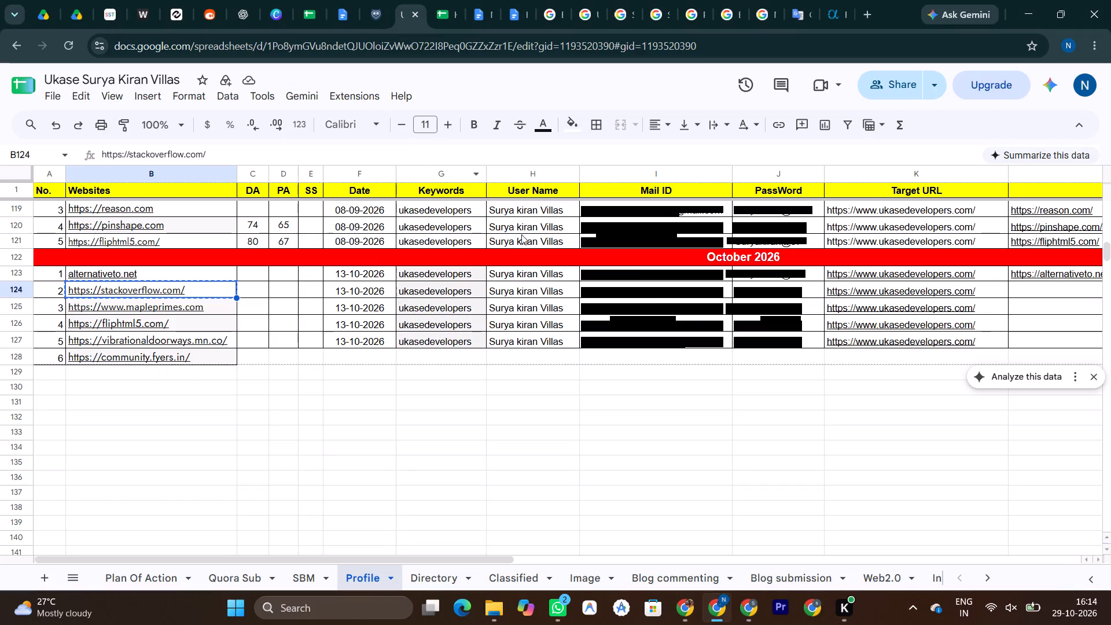
key("ctrl+f")
key("ctrl+v")
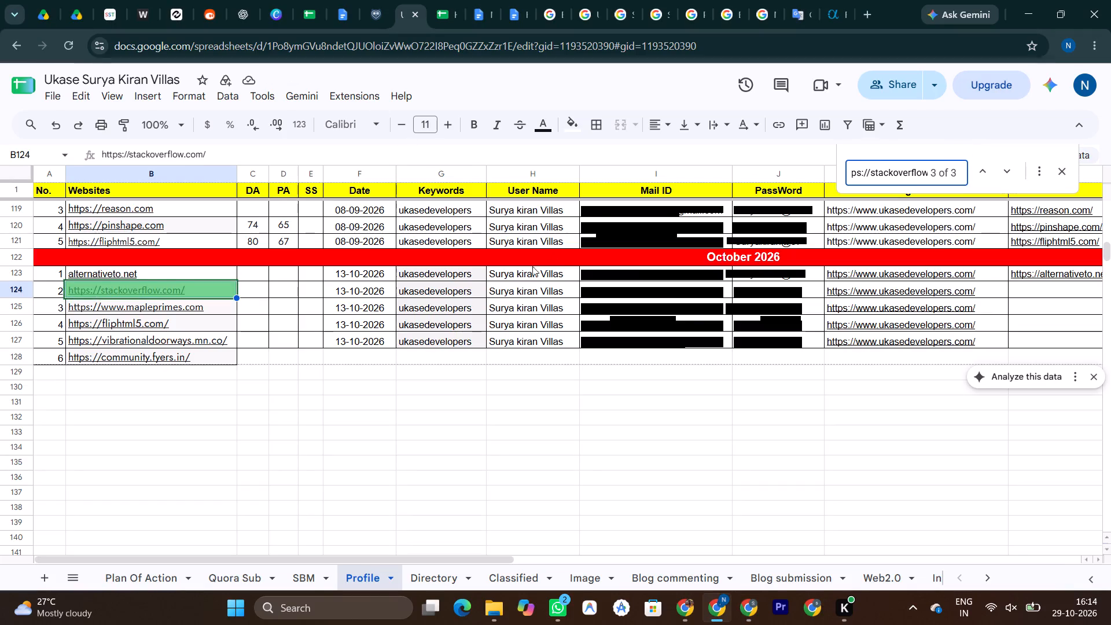
scroll(310, 520, "up", 20)
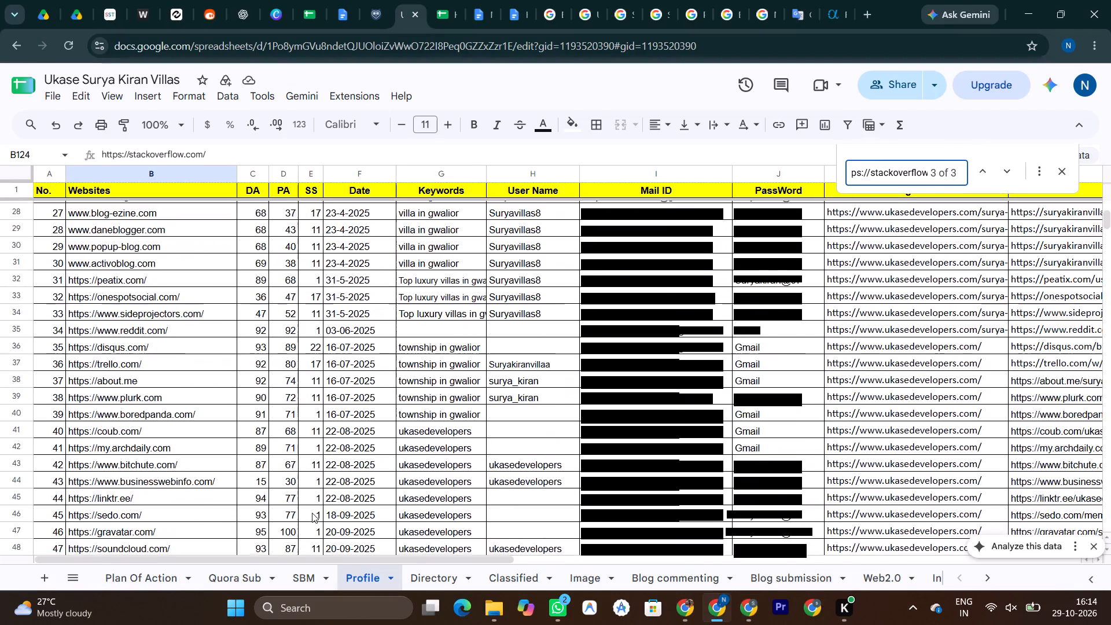
scroll(312, 513, "up", 1)
scroll(312, 513, "down", 2)
scroll(312, 513, "down", 20)
scroll(312, 513, "down", 1)
scroll(312, 513, "up", 3)
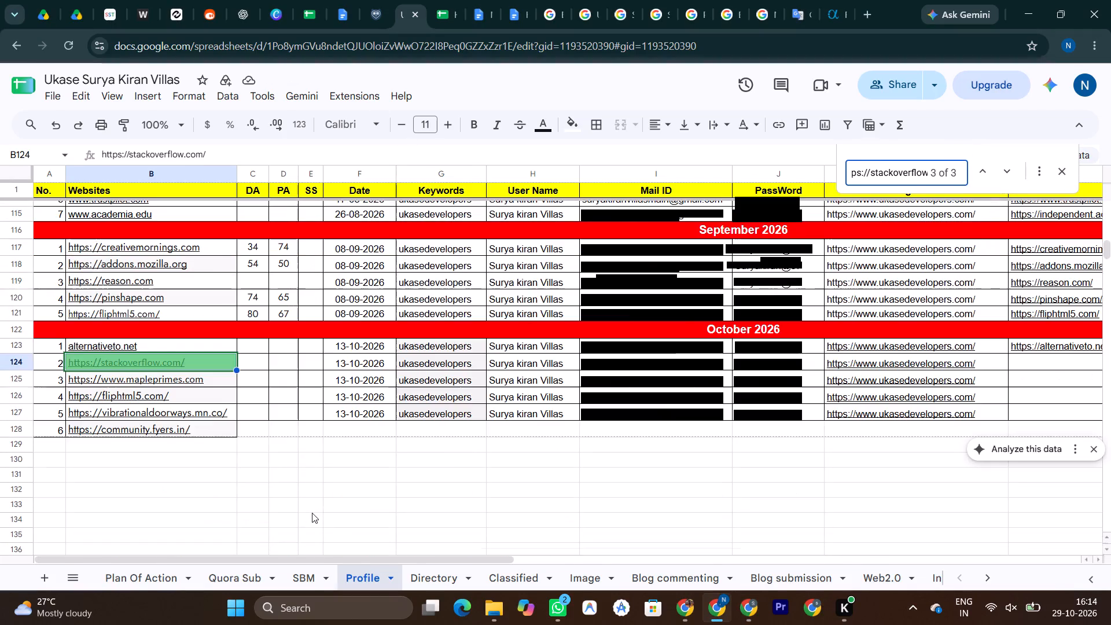
scroll(312, 513, "up", 20)
scroll(312, 513, "up", 3)
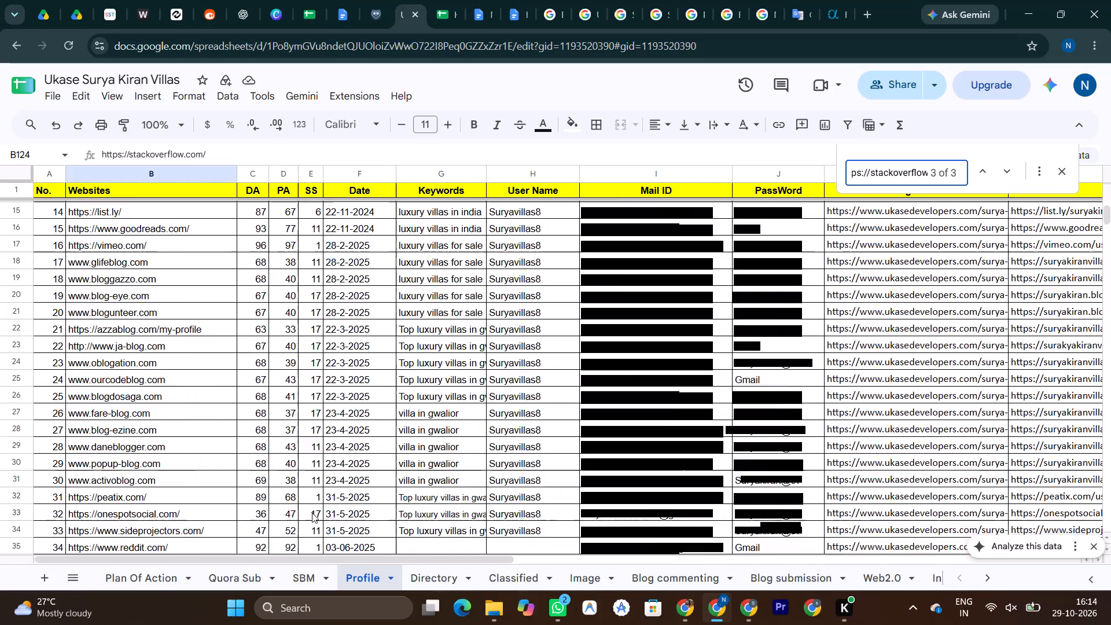
scroll(312, 513, "up", 14)
scroll(312, 513, "down", 5)
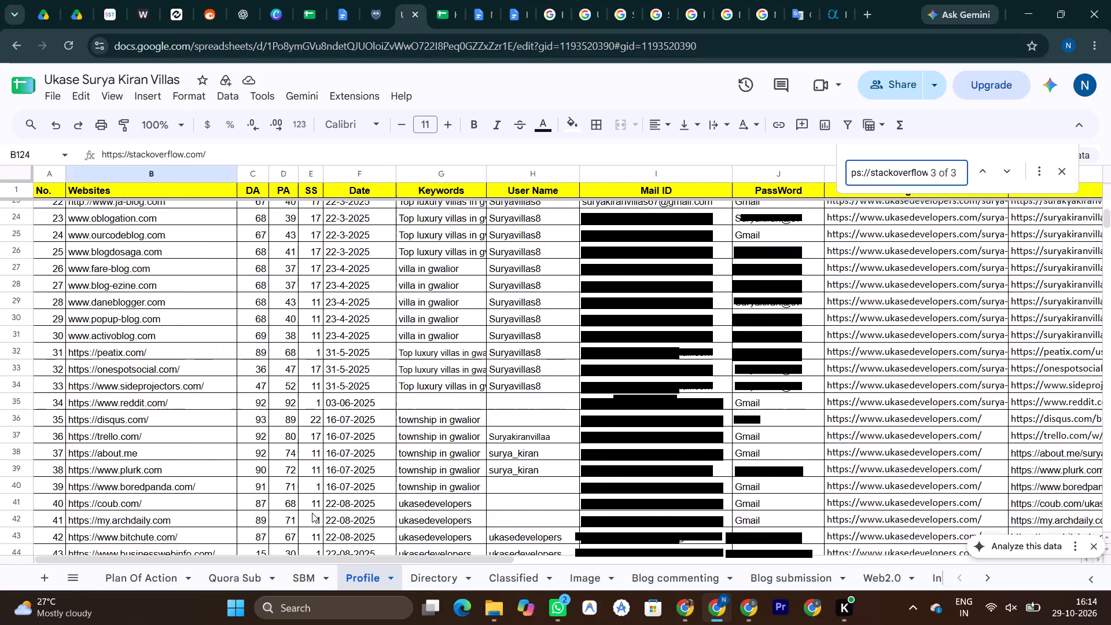
scroll(312, 513, "down", 7)
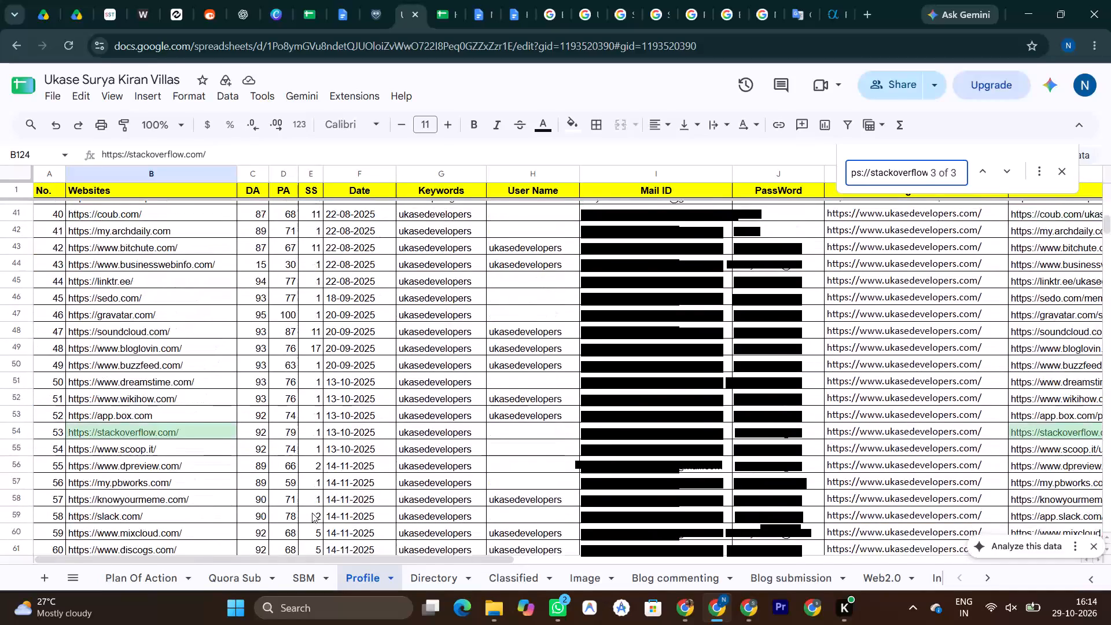
scroll(312, 513, "up", 12)
scroll(312, 513, "up", 11)
scroll(312, 513, "down", 6)
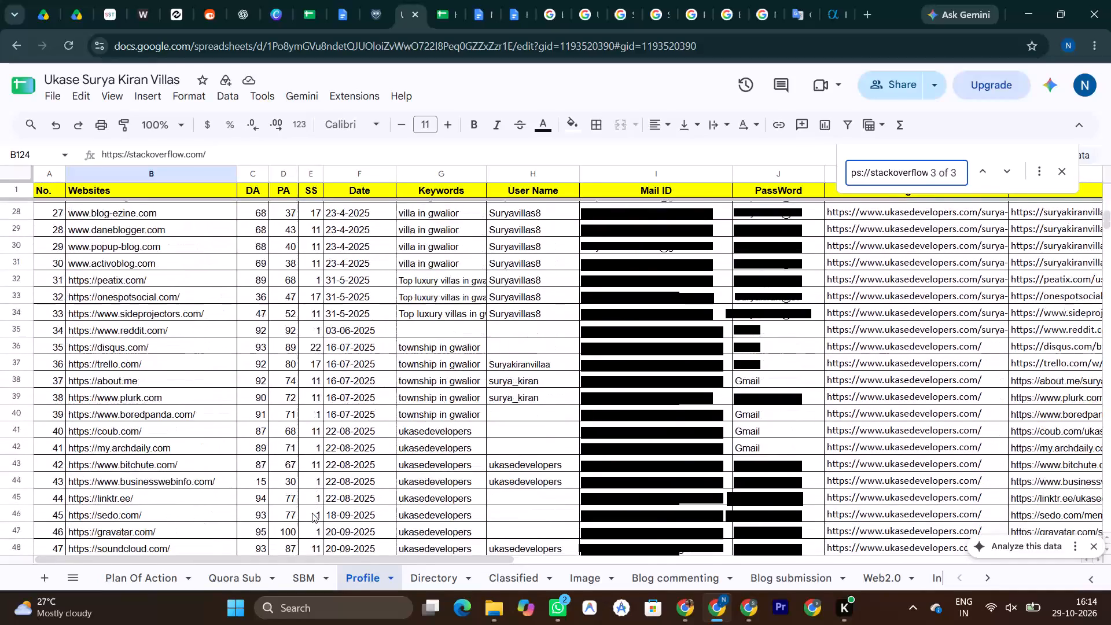
scroll(312, 513, "down", 17)
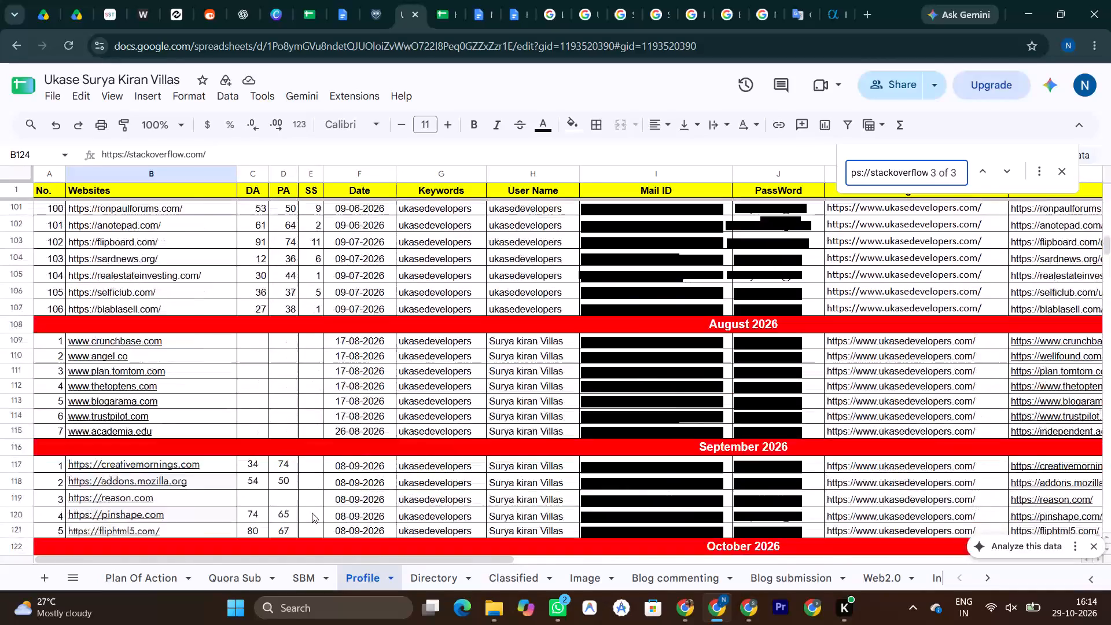
scroll(312, 513, "down", 2)
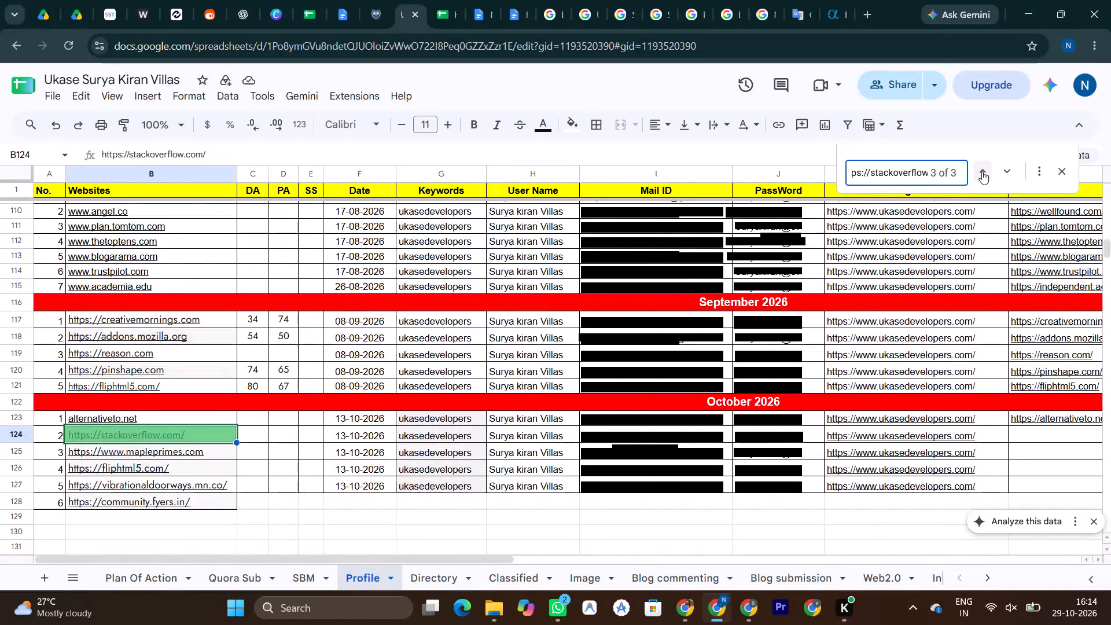
Step through the stackoverflow.com matches in the Profile sheet to compare the earlier submission with the October 2026 entry.
left_click(982, 171)
left_click(982, 171)
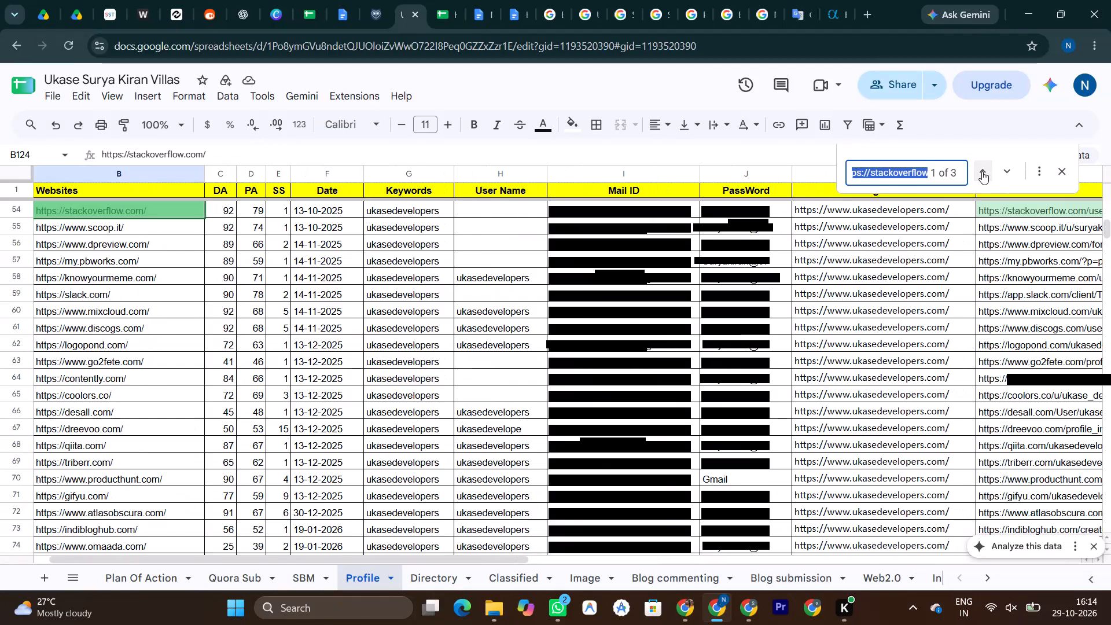
left_click(982, 171)
left_click(982, 171)
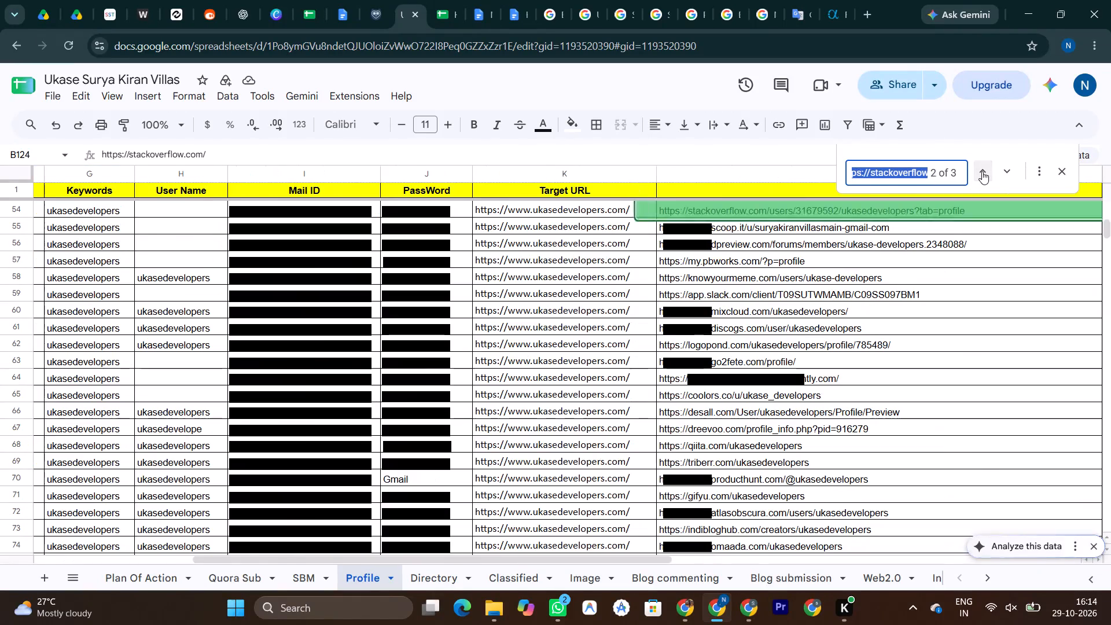
left_click(982, 171)
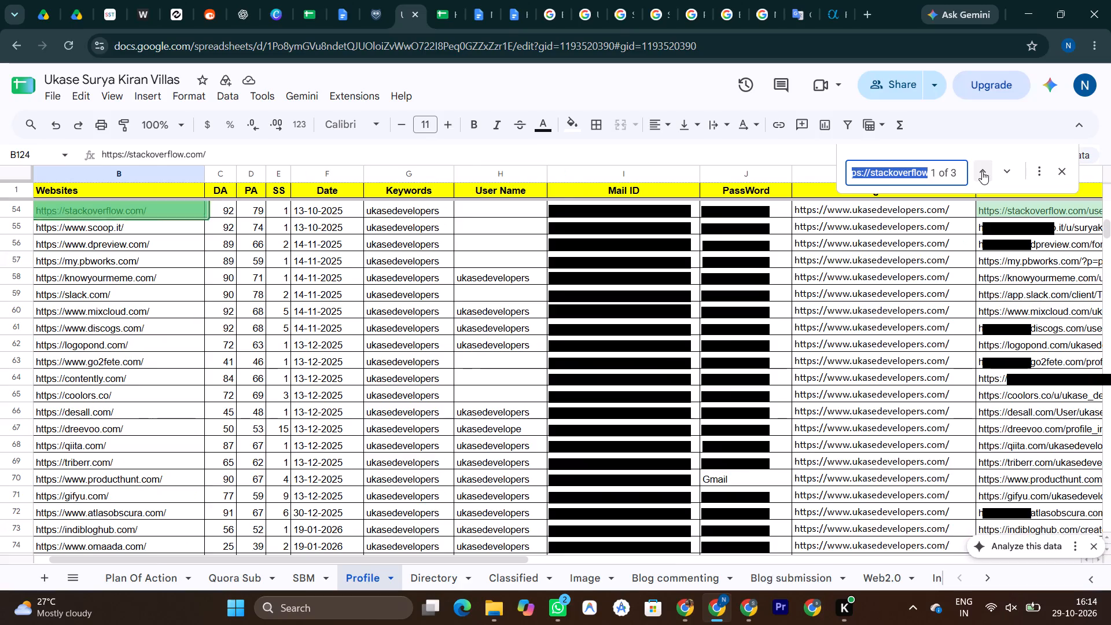
left_click(982, 171)
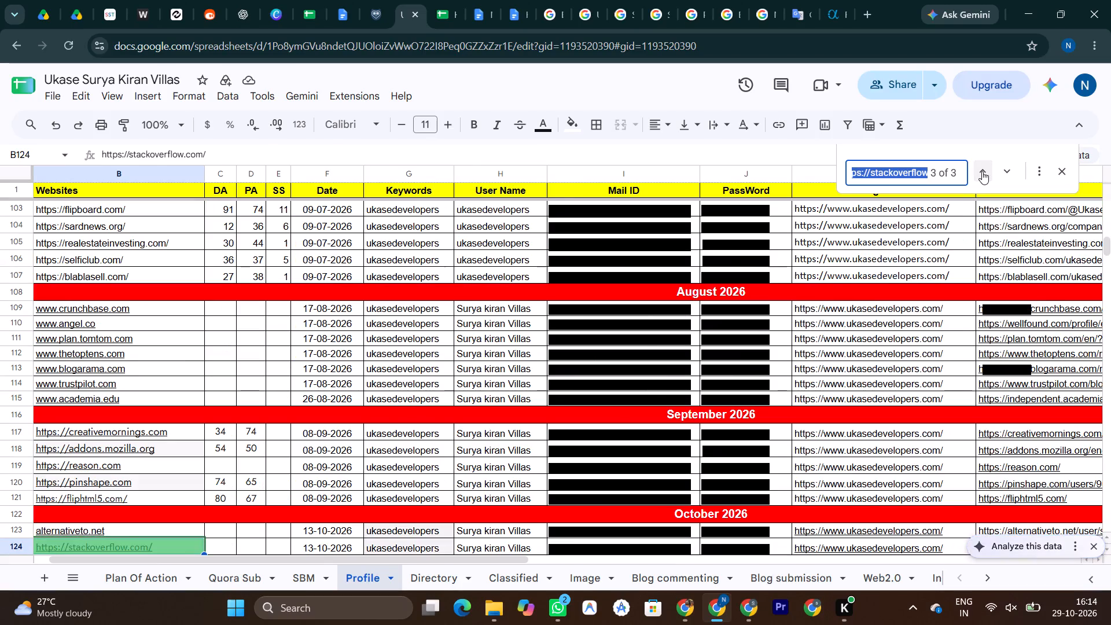
left_click(982, 171)
left_click(981, 171)
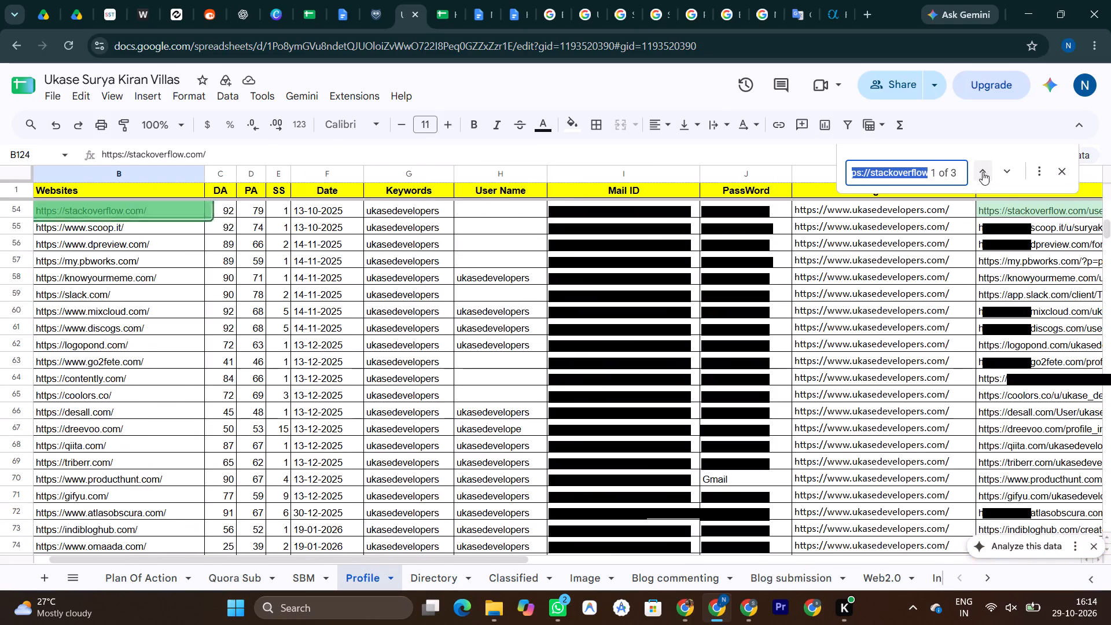
scroll(296, 532, "down", 17)
scroll(300, 513, "up", 4)
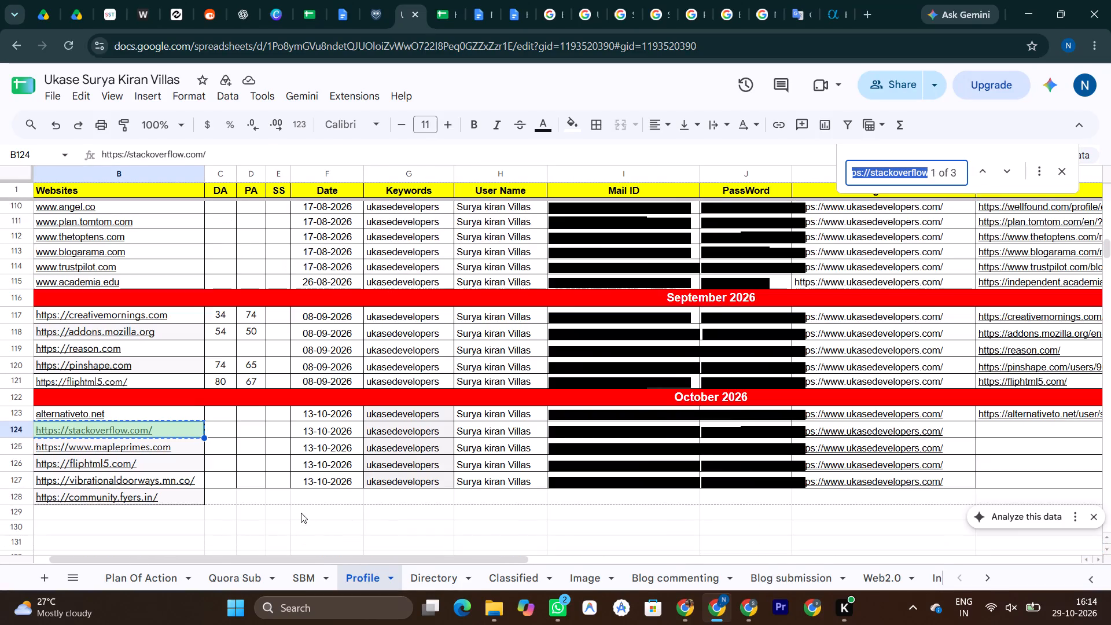
left_click_drag(499, 557, 334, 548)
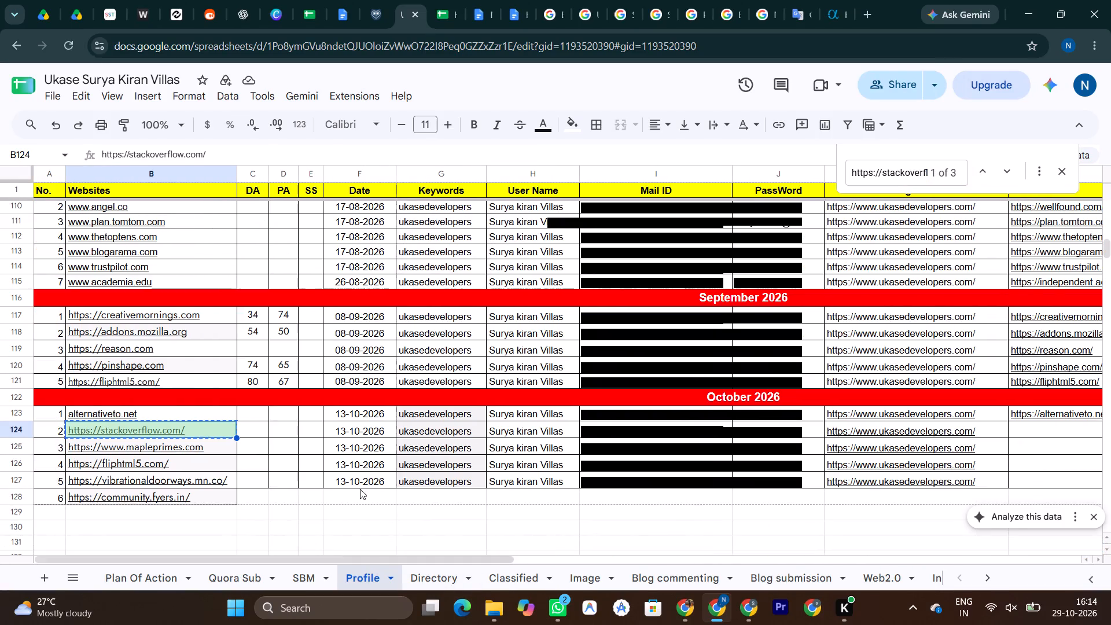
left_click(207, 447)
key("ctrl+c")
key("ctrl+f")
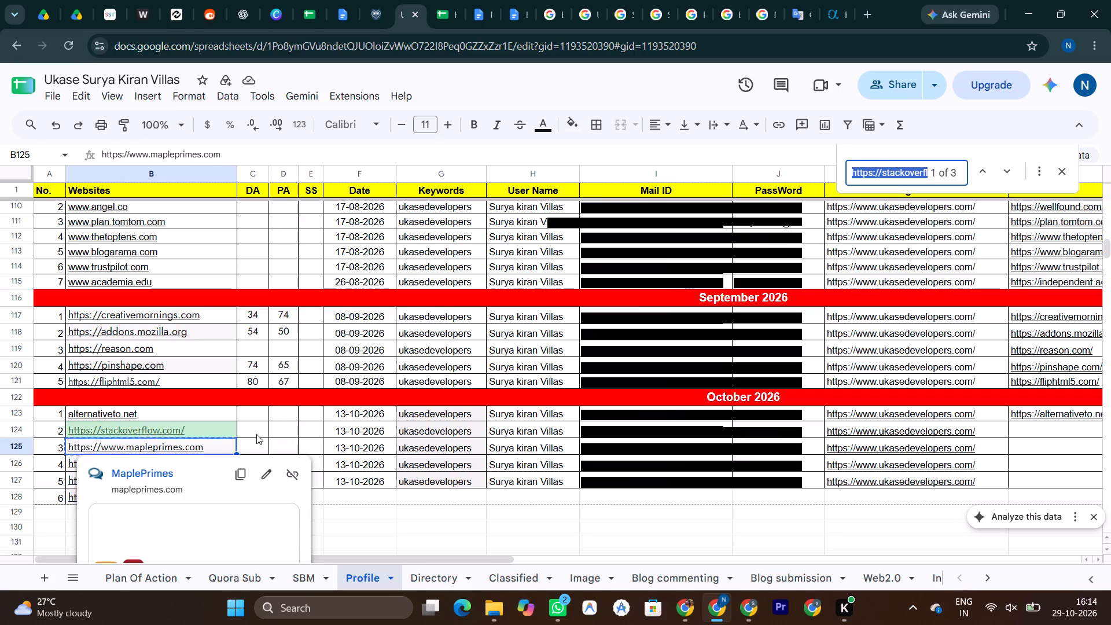
key("ctrl+v")
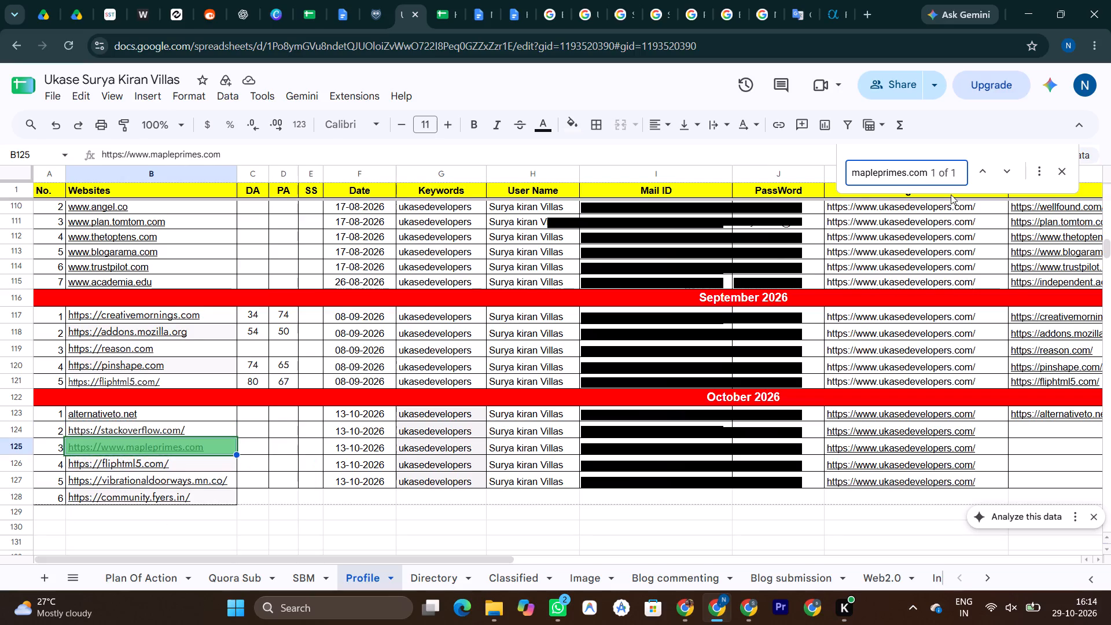
left_click(985, 171)
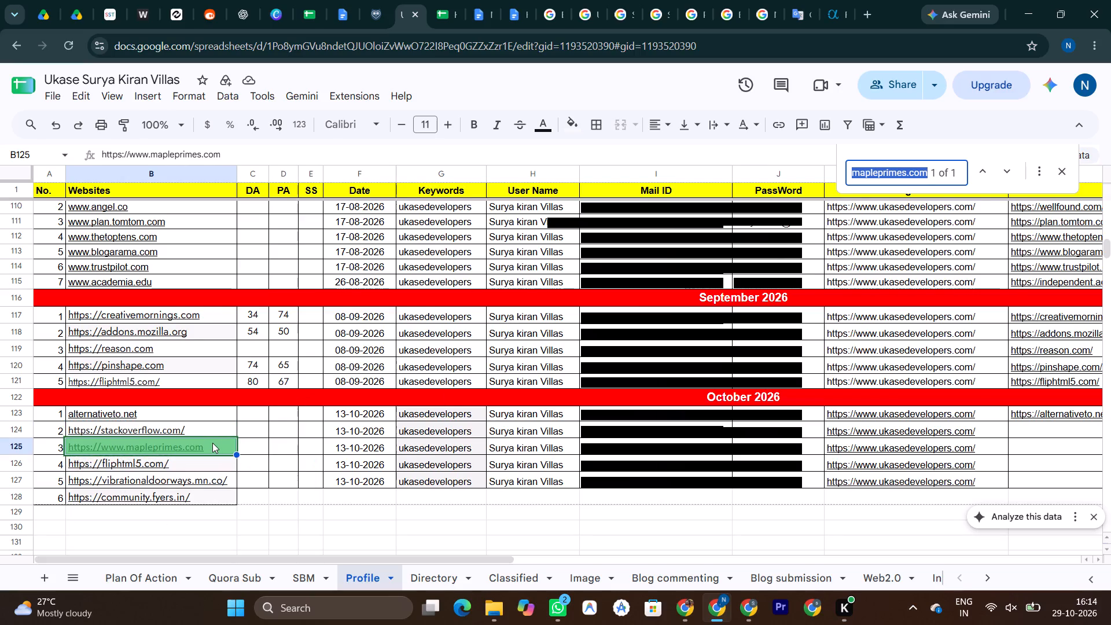
left_click(212, 443)
left_click(271, 435)
left_click(272, 444)
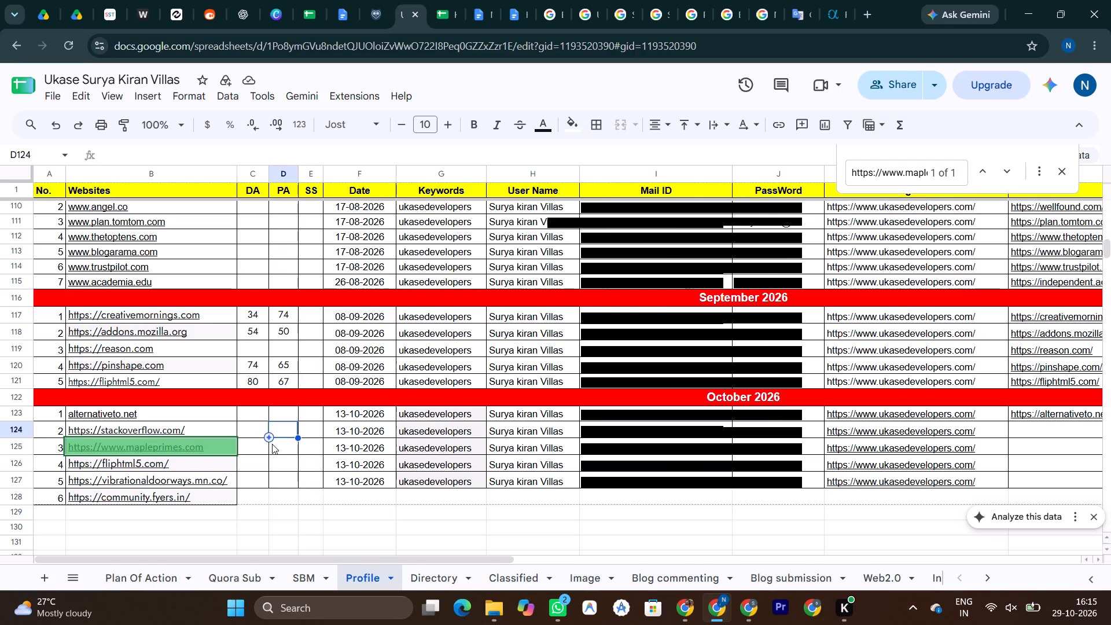
left_click(266, 464)
left_click(1061, 173)
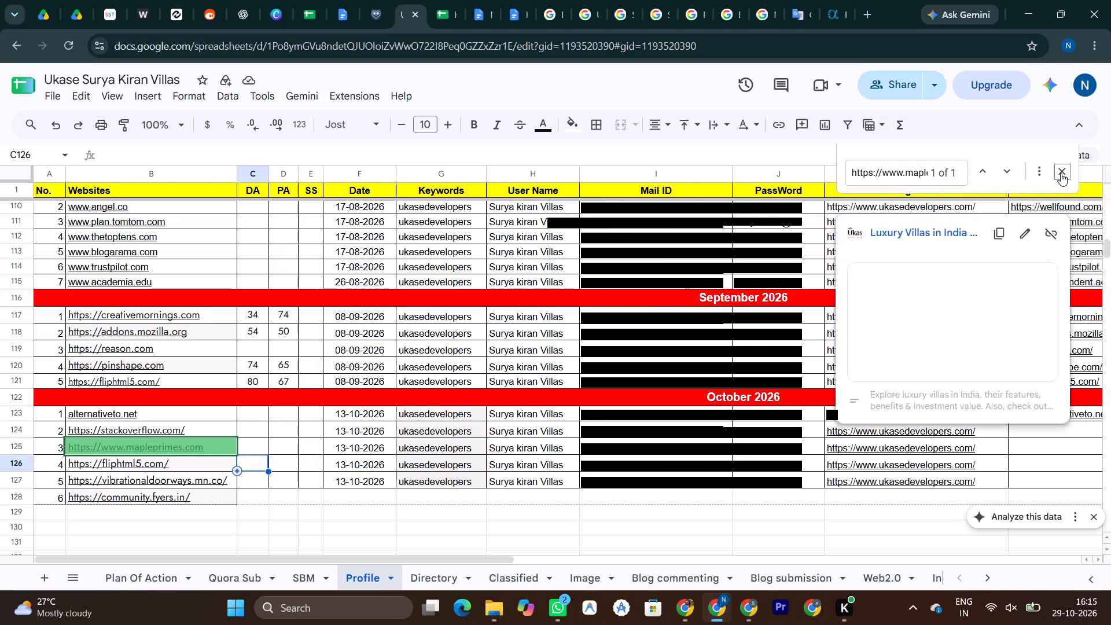
left_click(251, 455)
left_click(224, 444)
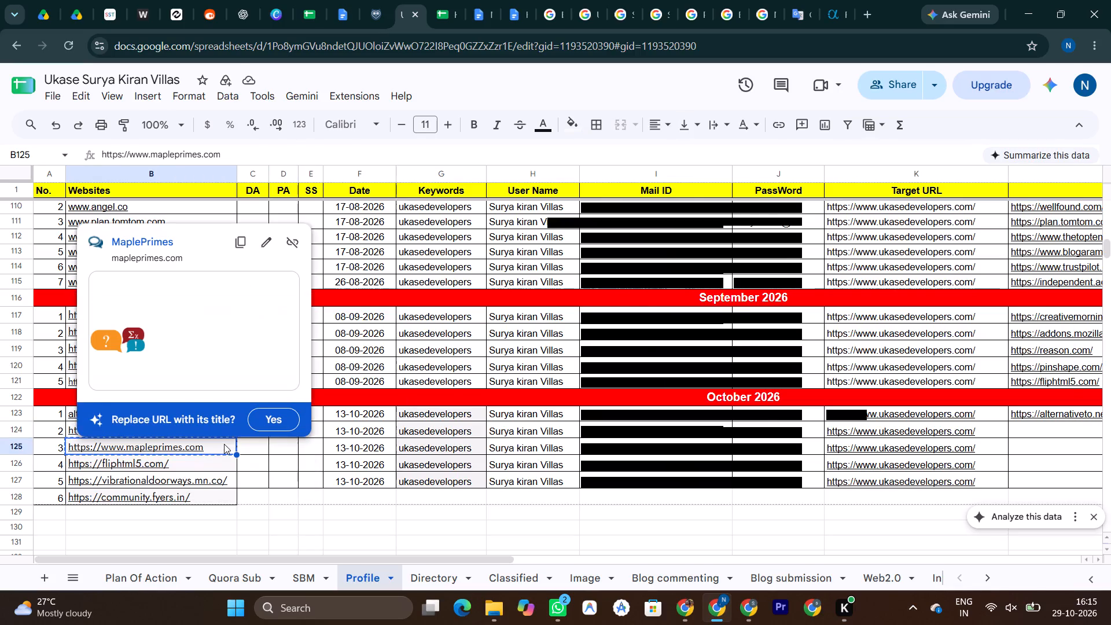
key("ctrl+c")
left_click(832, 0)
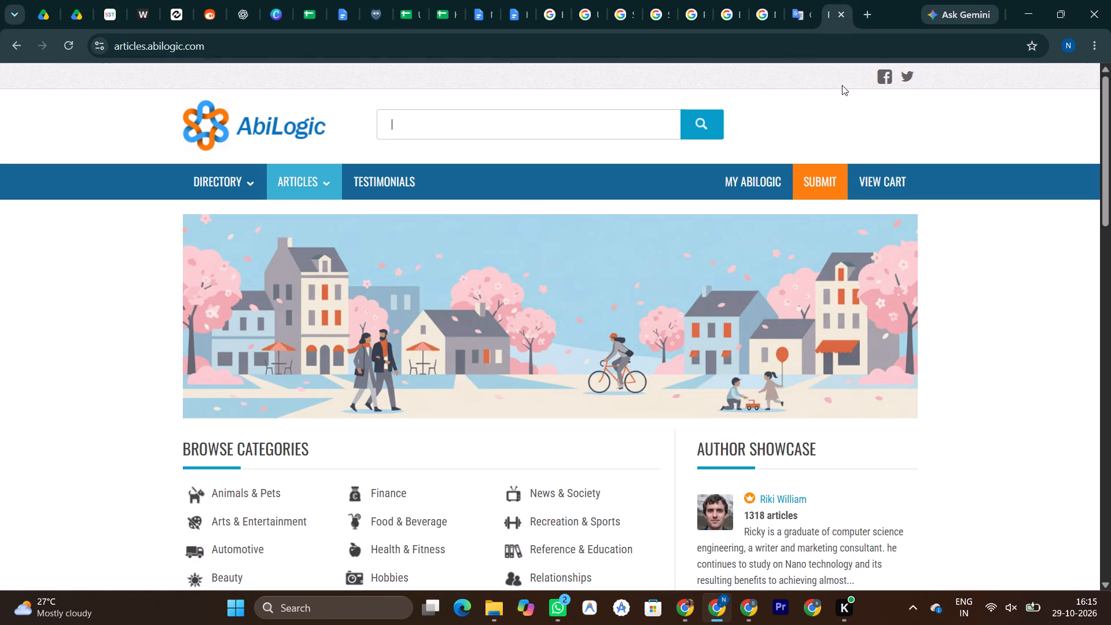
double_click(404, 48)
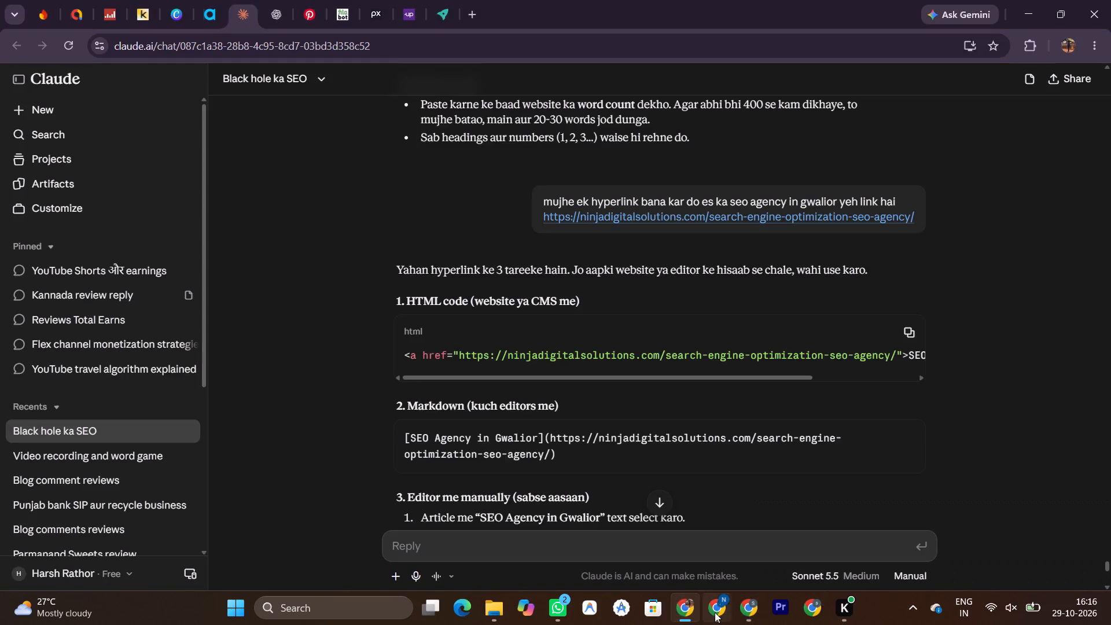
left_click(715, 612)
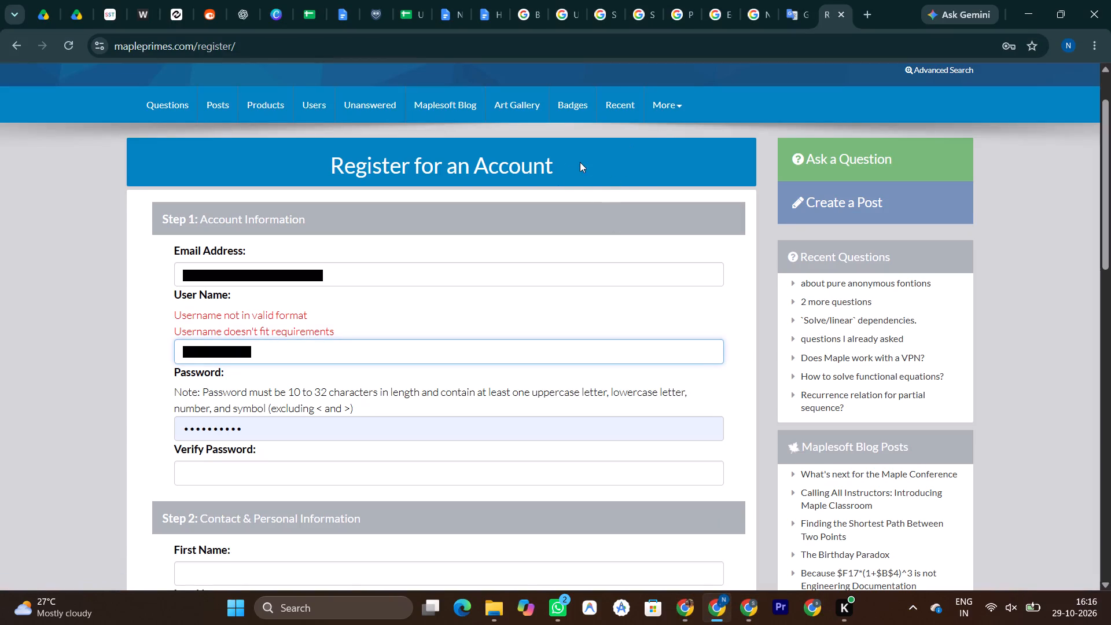
left_click(445, 0)
left_click(417, 0)
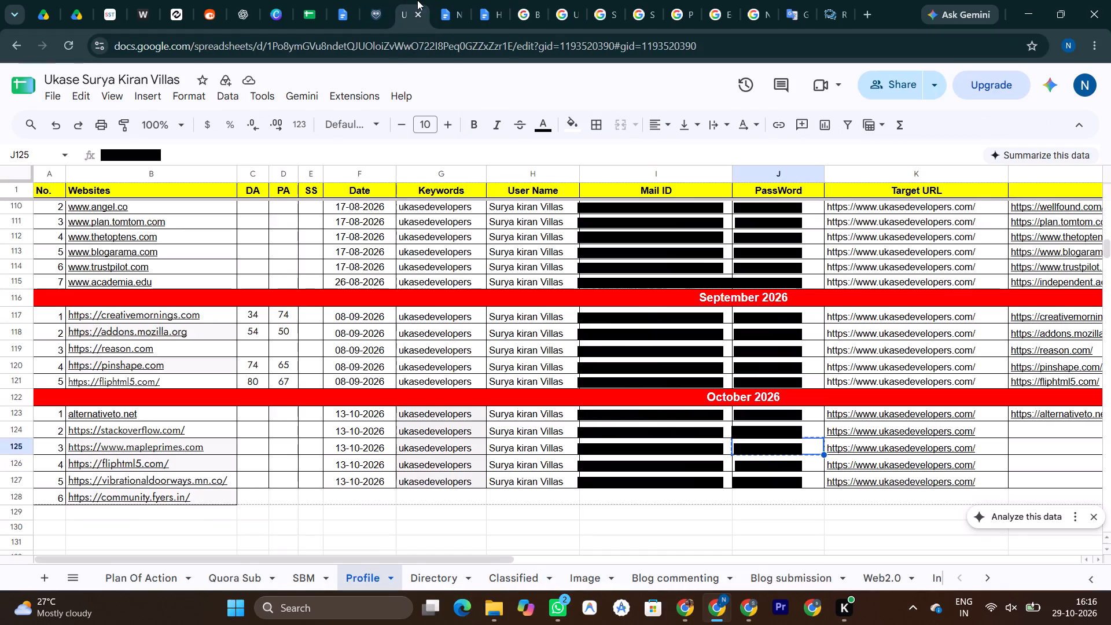
left_click_drag(485, 551, 493, 557)
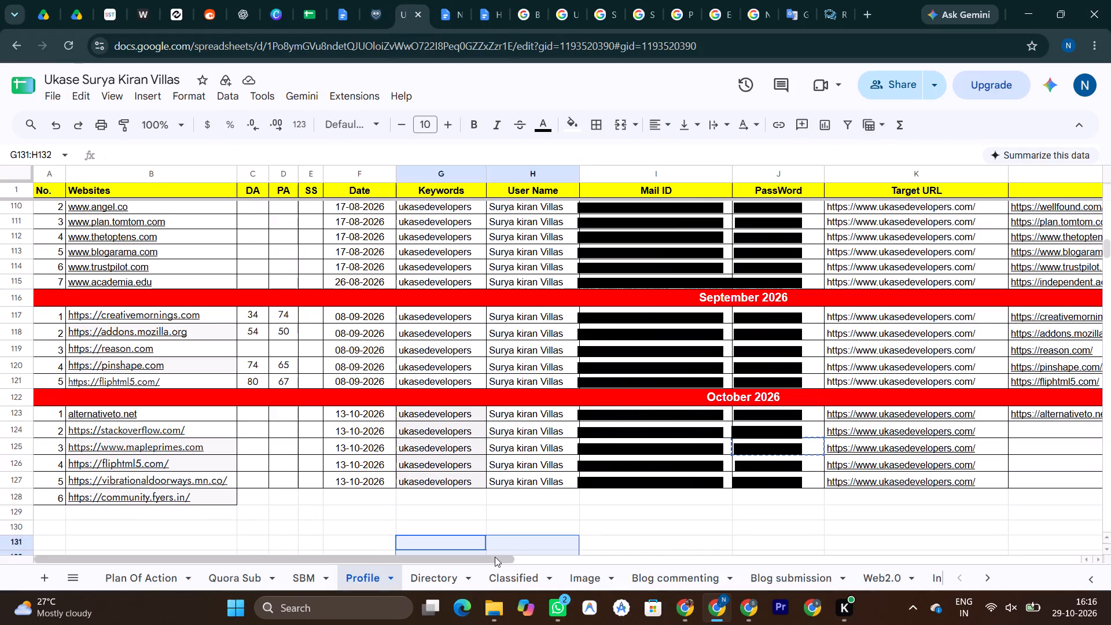
left_click_drag(496, 557, 278, 569)
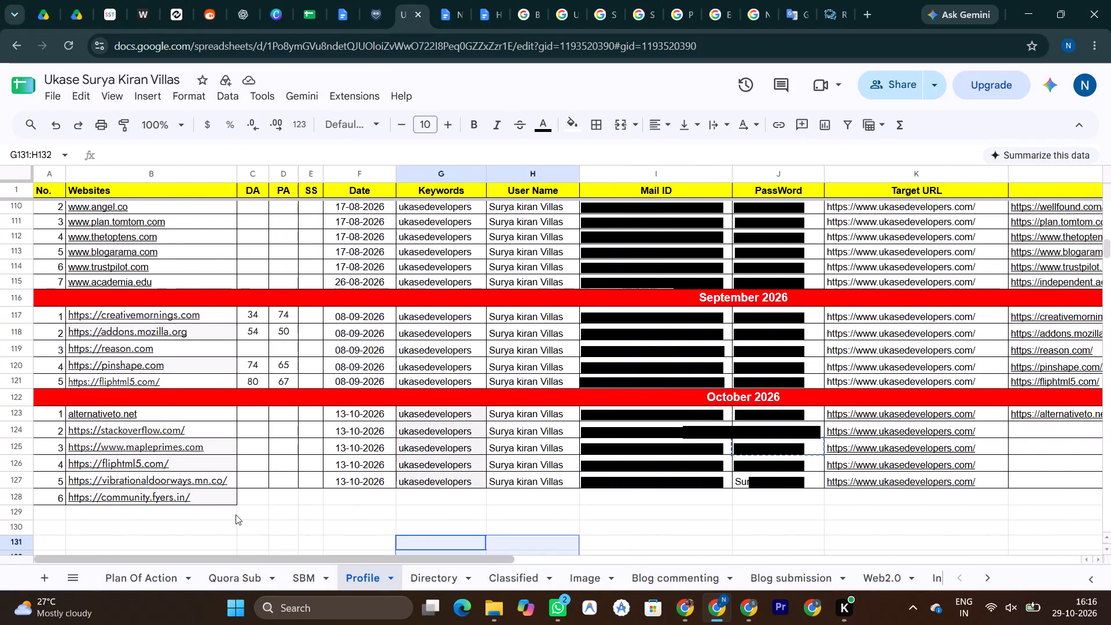
left_click(218, 445)
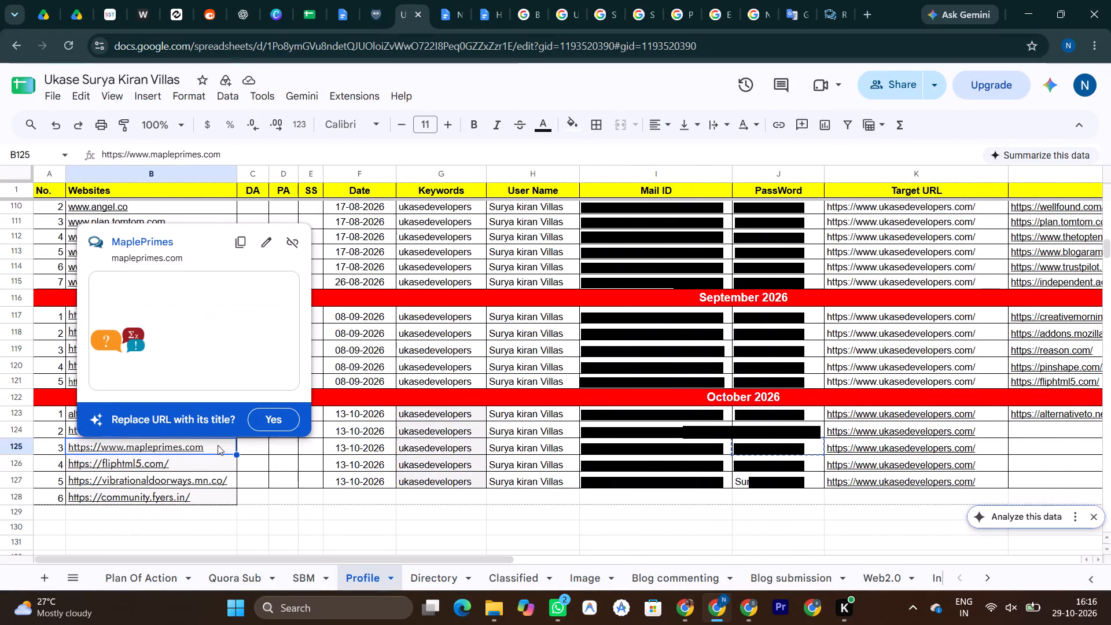
key("ctrl+c")
left_click(745, 611)
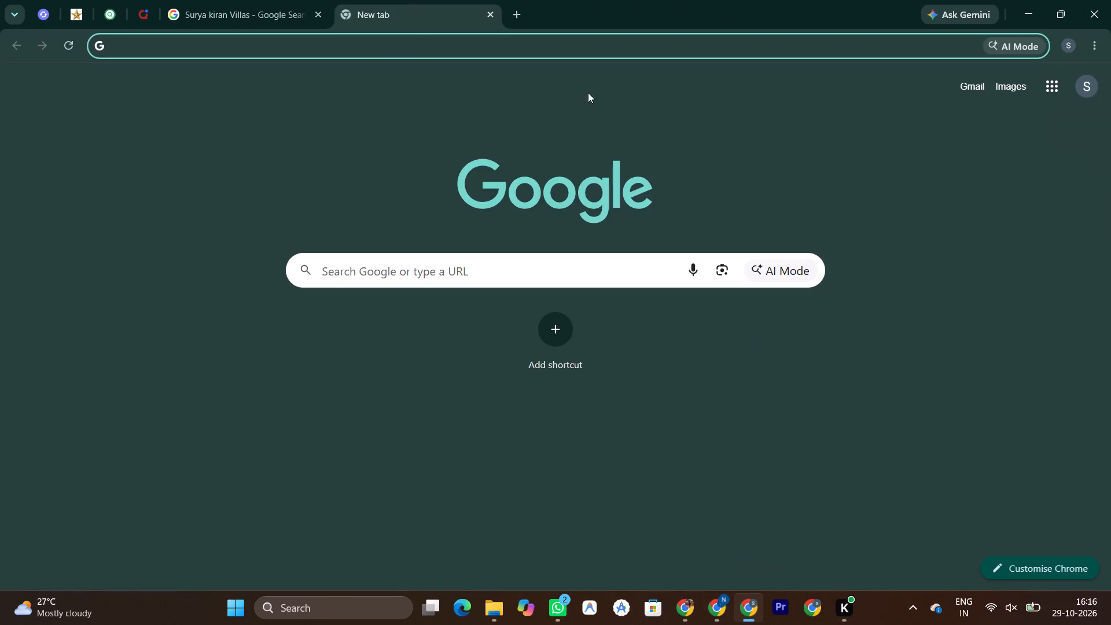
key("ctrl+v")
key("Return")
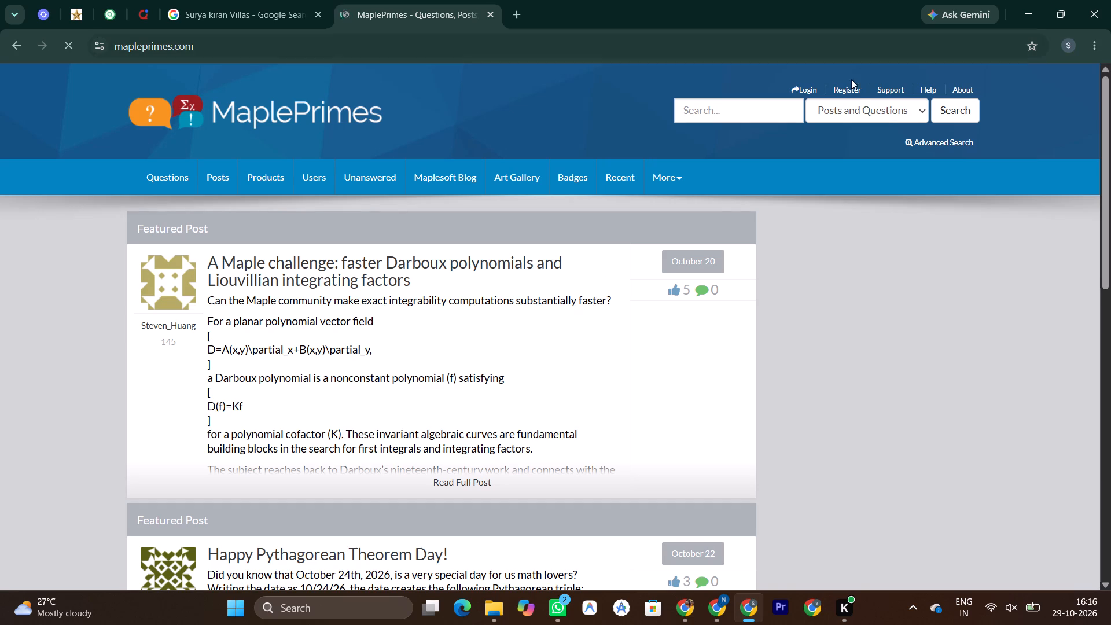
left_click(843, 91)
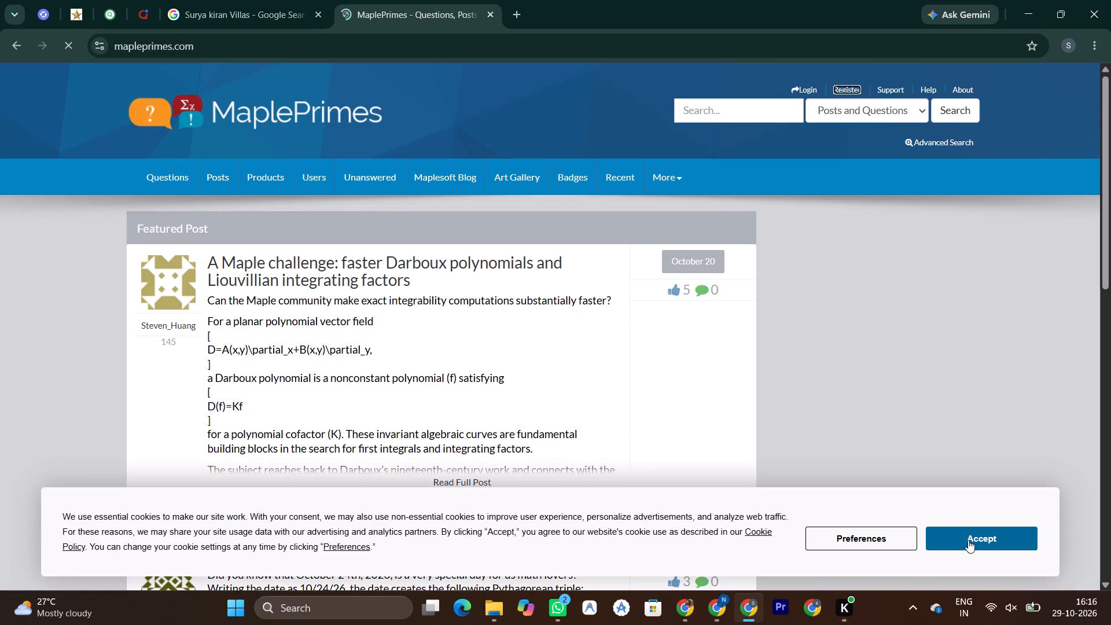
left_click(968, 540)
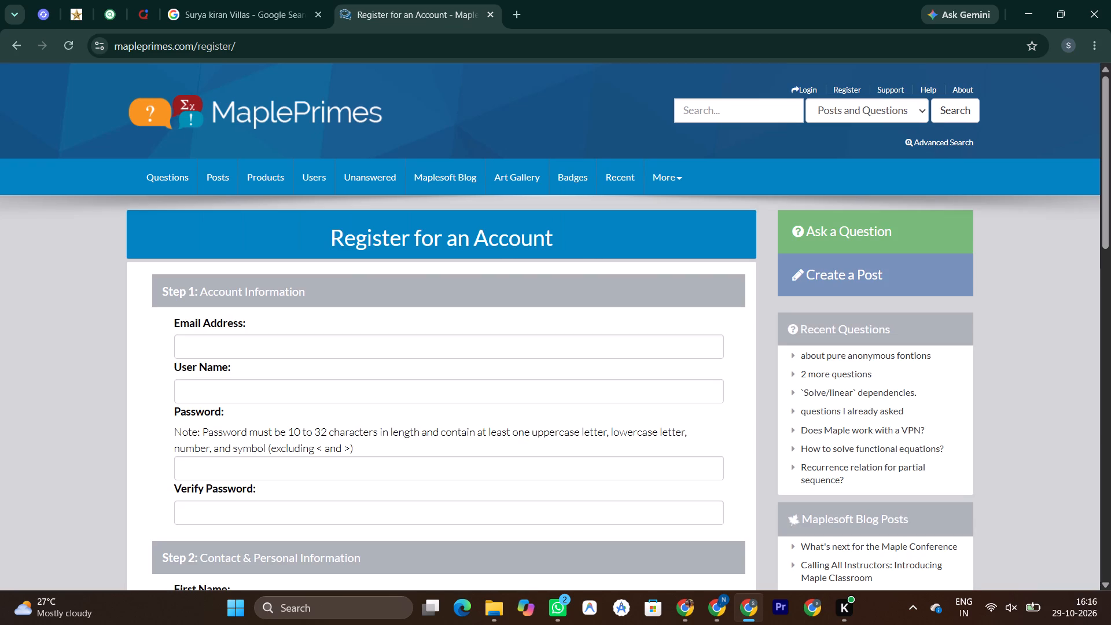
Copy October entry 3's Mail ID from the Profile sheet for the registration form's Email Address field.
left_click(287, 344)
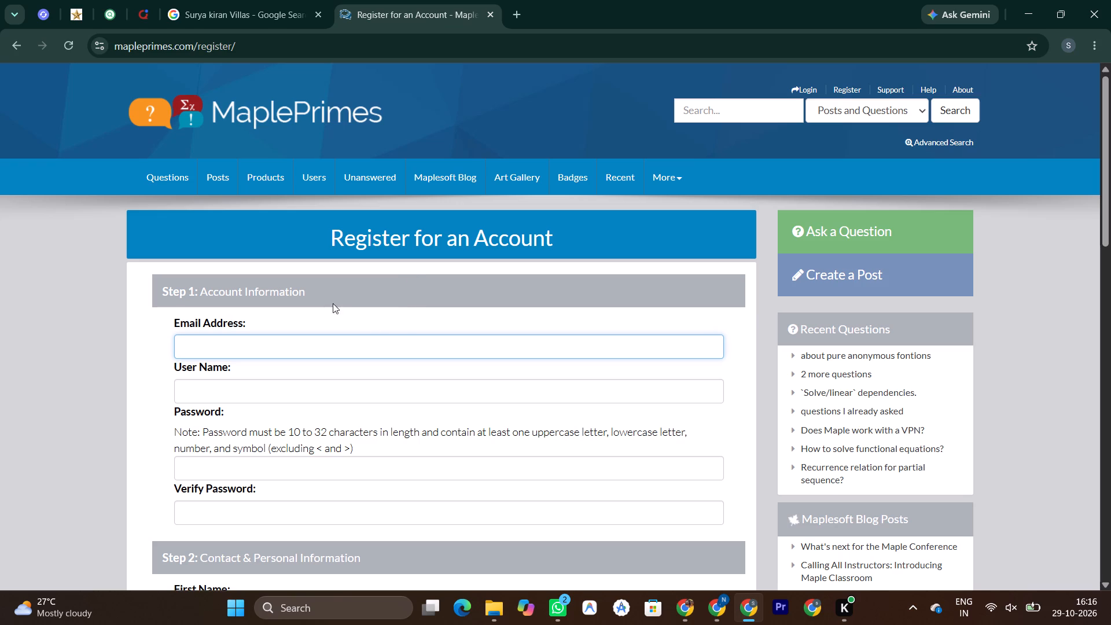
left_click(719, 610)
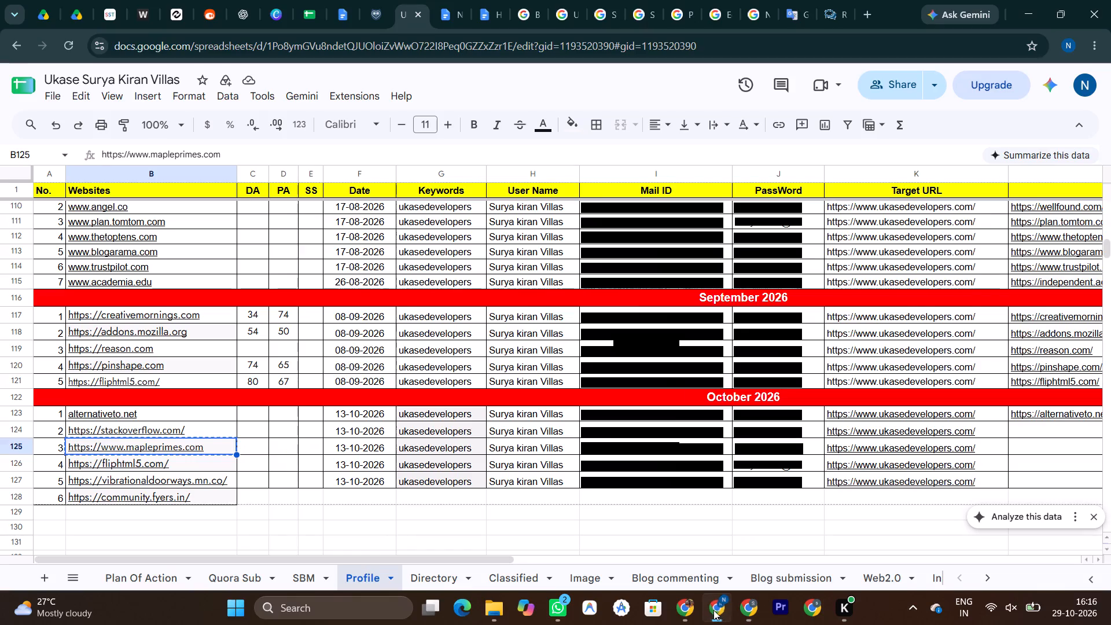
left_click(664, 453)
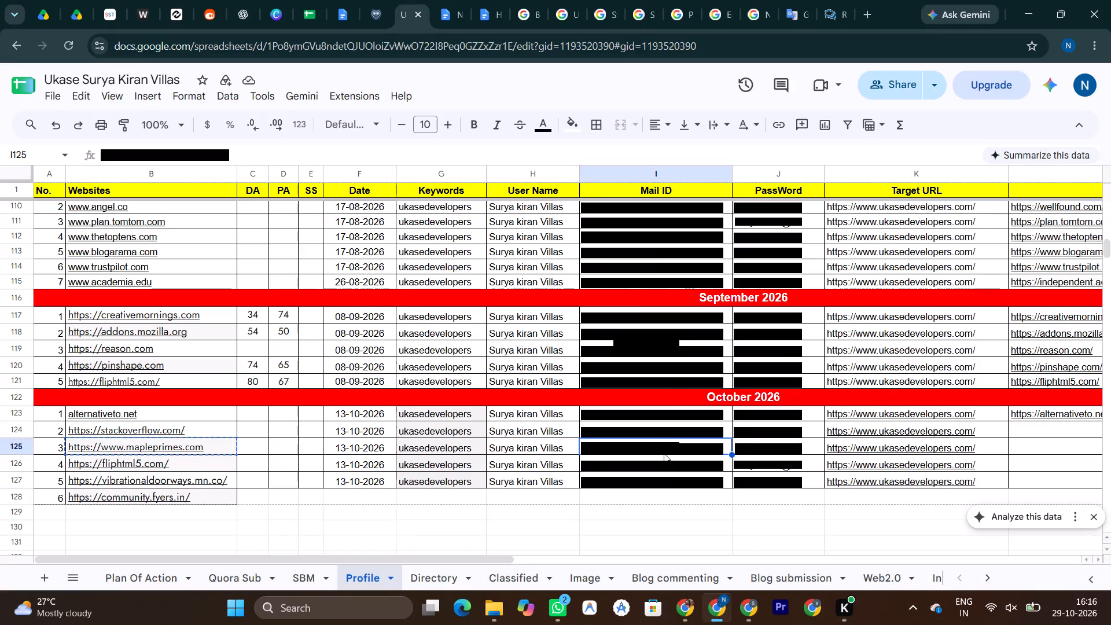
key("ctrl+c")
key("ctrl+c")
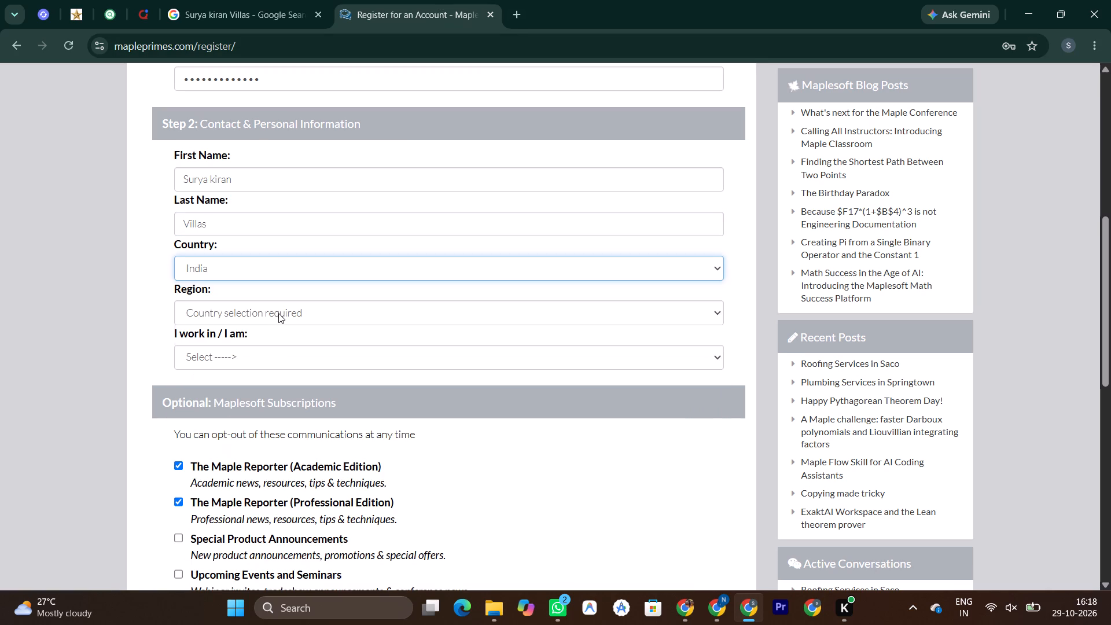
In the MaplePrimes registration form, set Region to Madhya Pradesh and "I work in / I am" to Commercial.
left_click(278, 313)
left_click(715, 314)
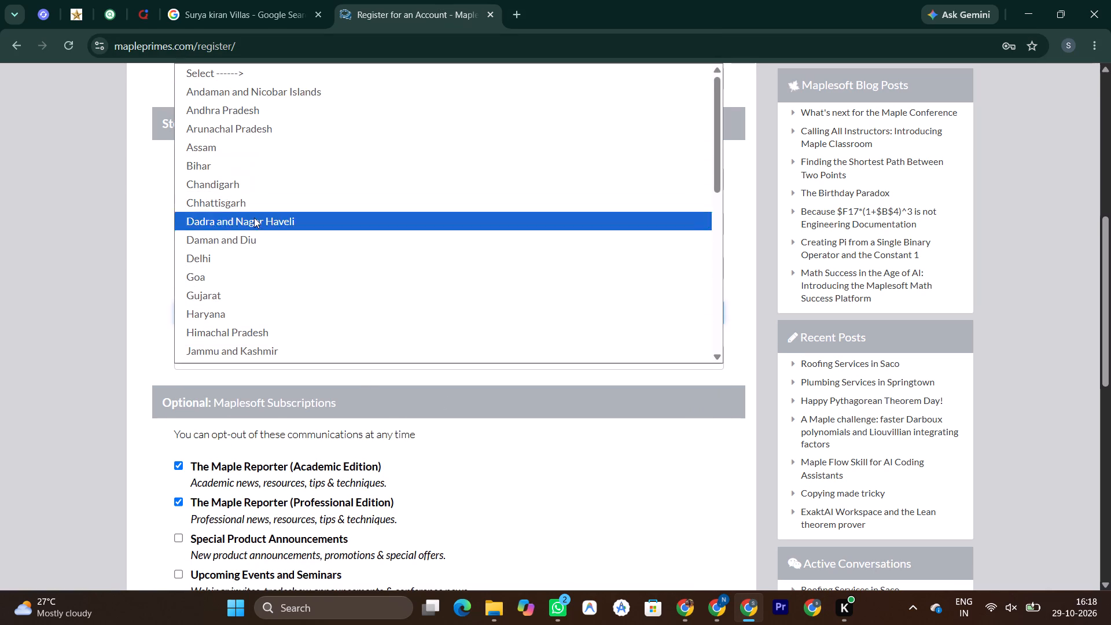
scroll(291, 262, "down", 3)
scroll(291, 261, "up", 2)
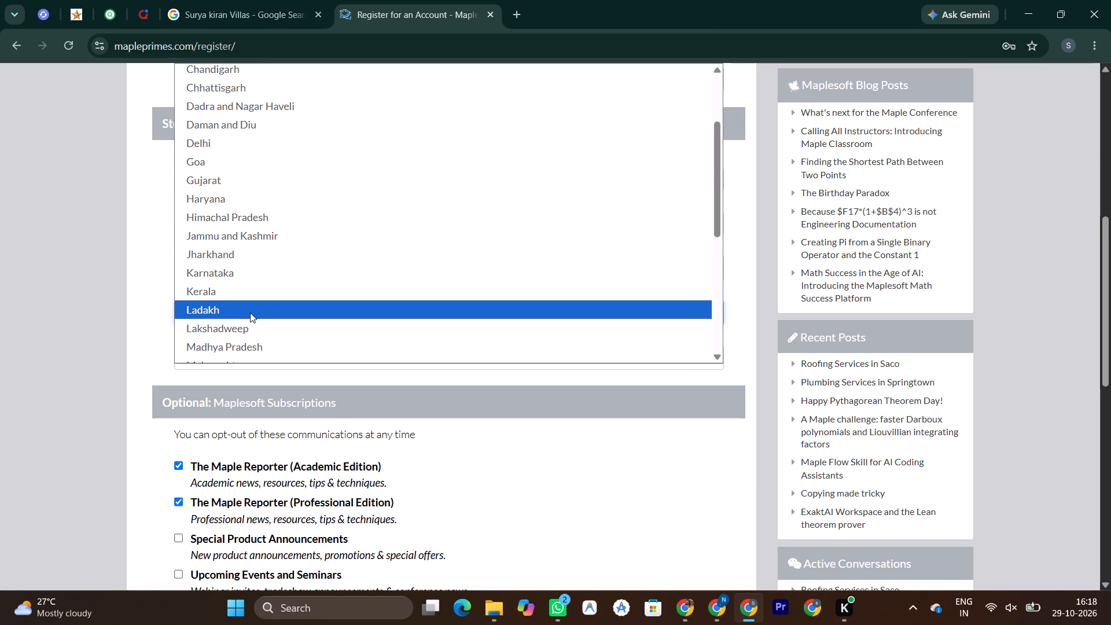
left_click(260, 350)
left_click(278, 355)
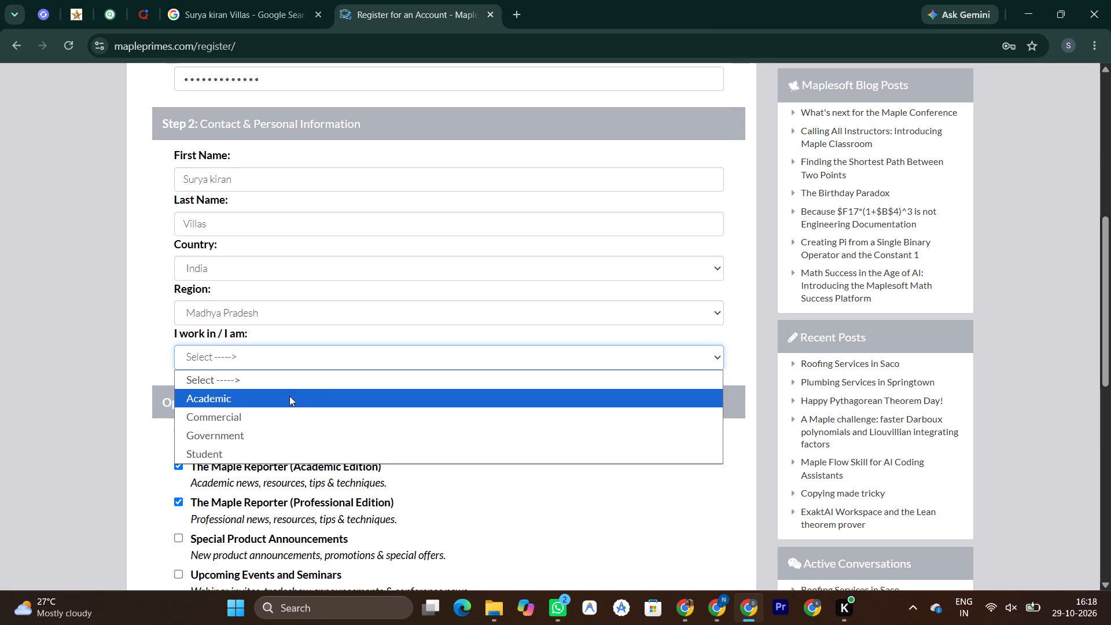
left_click(222, 418)
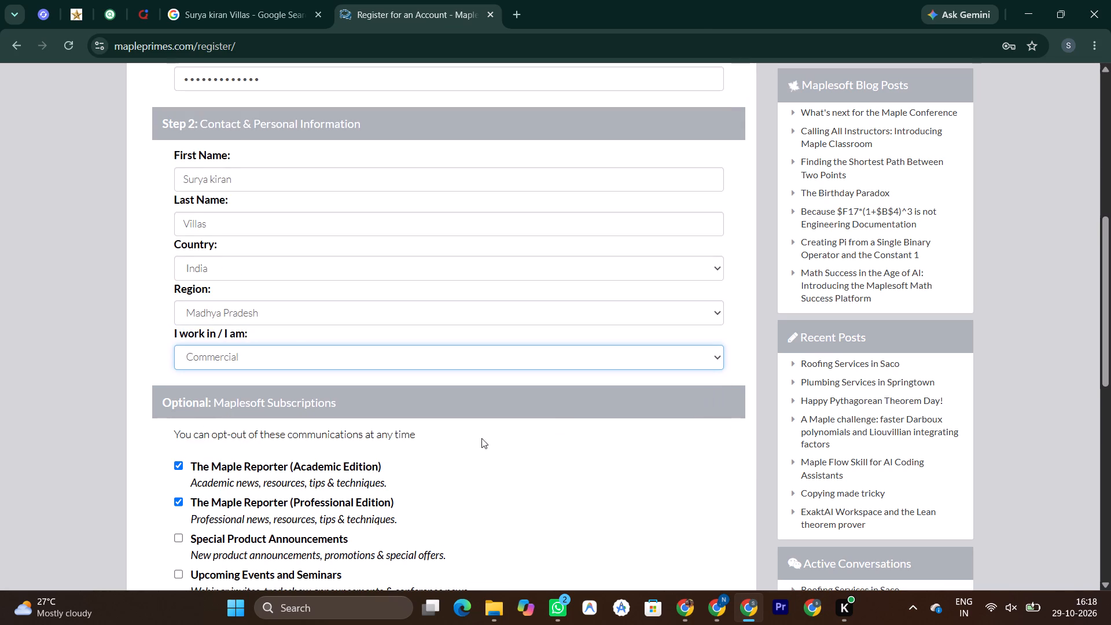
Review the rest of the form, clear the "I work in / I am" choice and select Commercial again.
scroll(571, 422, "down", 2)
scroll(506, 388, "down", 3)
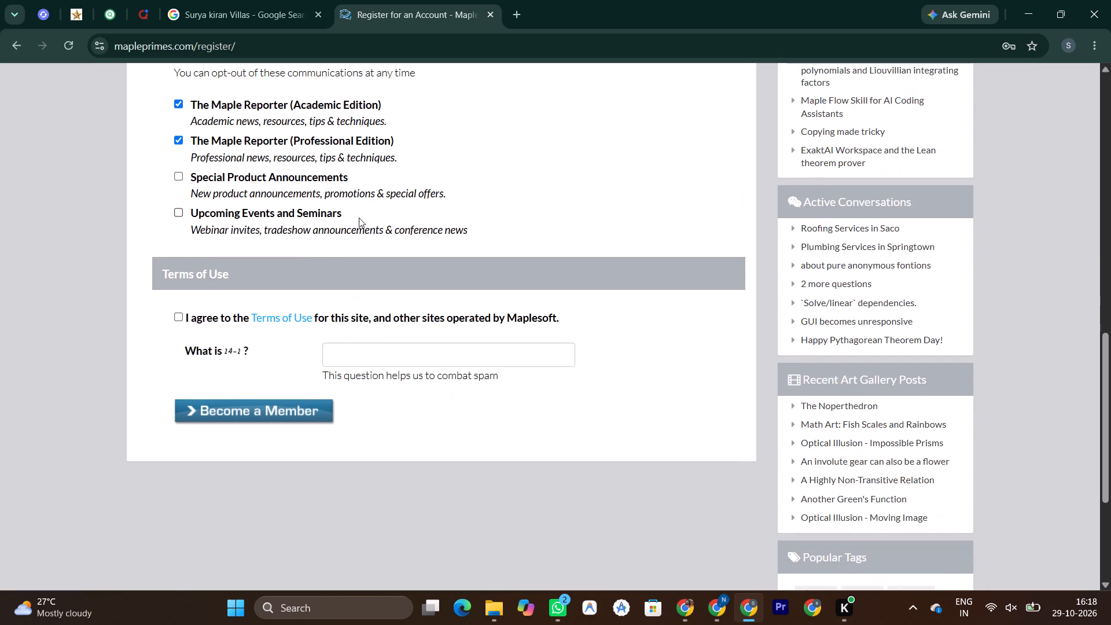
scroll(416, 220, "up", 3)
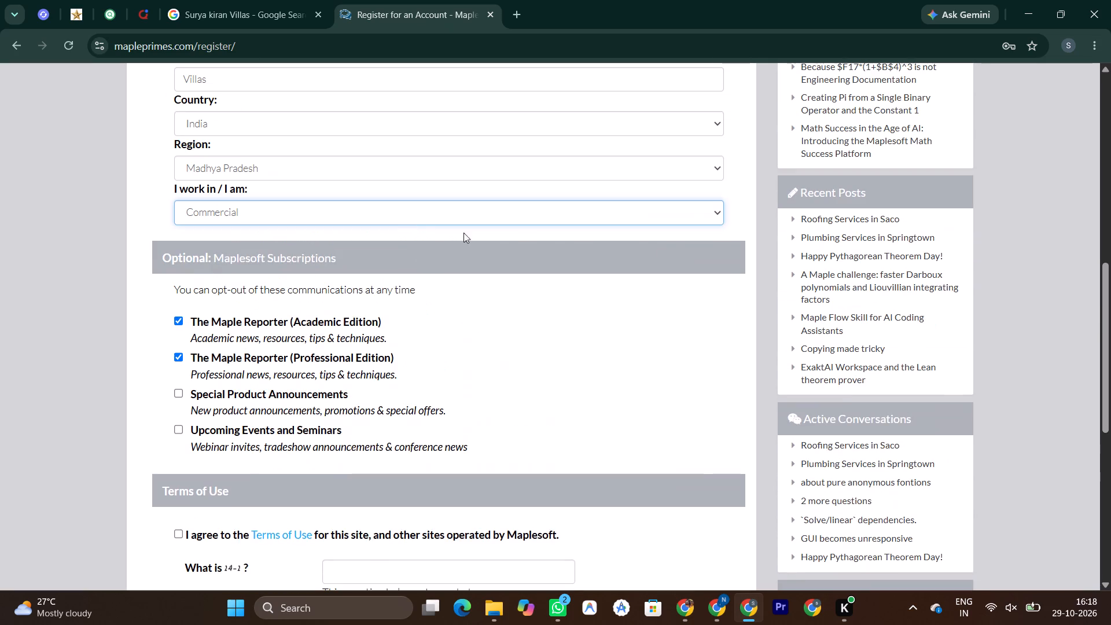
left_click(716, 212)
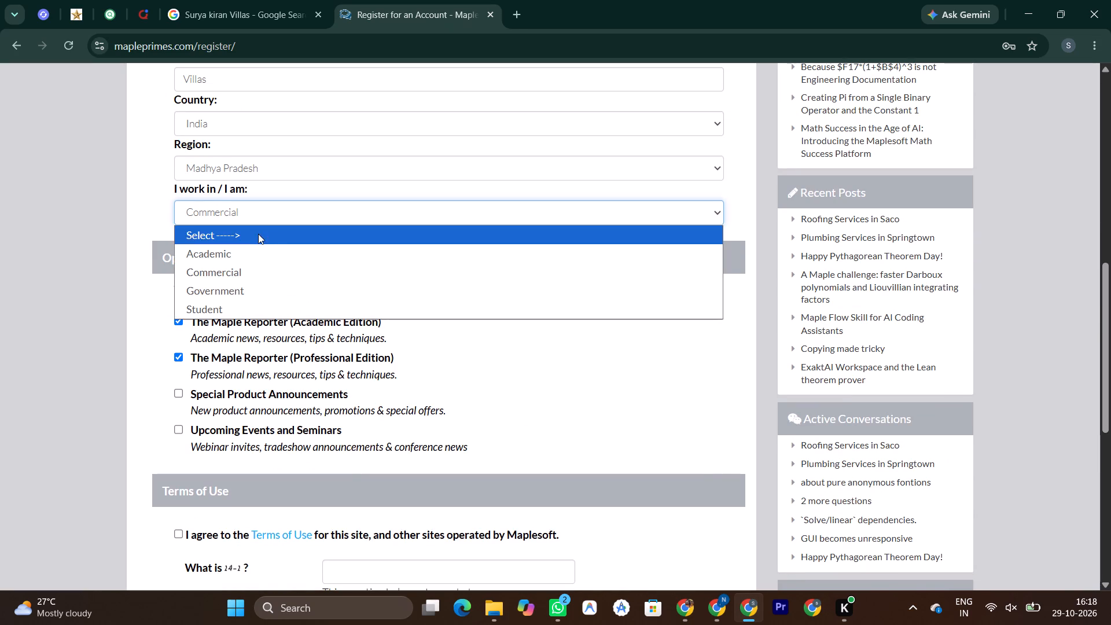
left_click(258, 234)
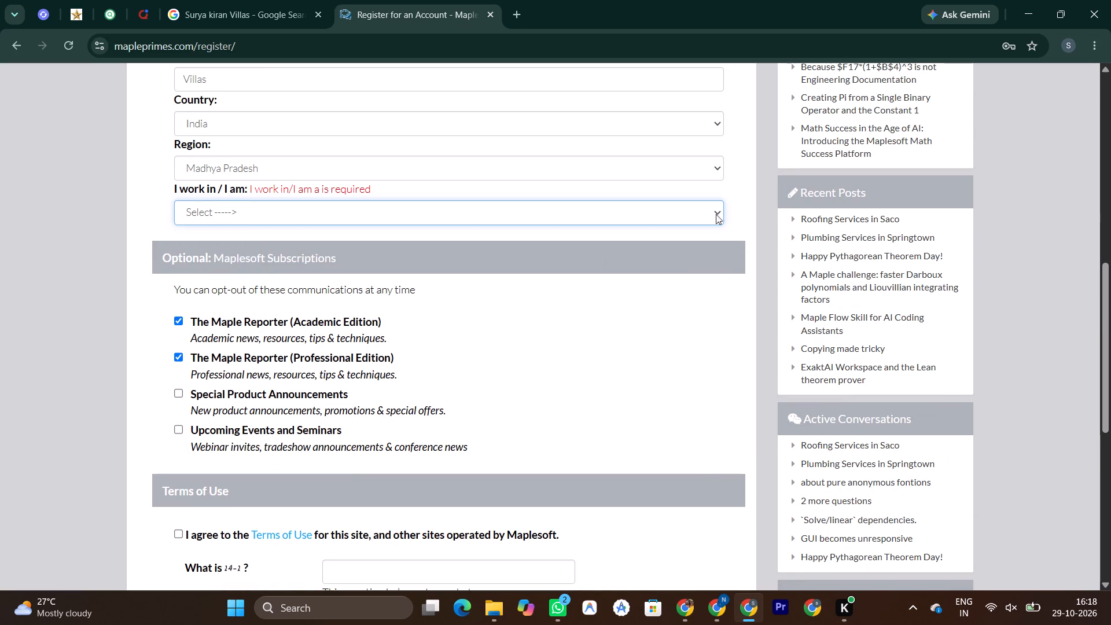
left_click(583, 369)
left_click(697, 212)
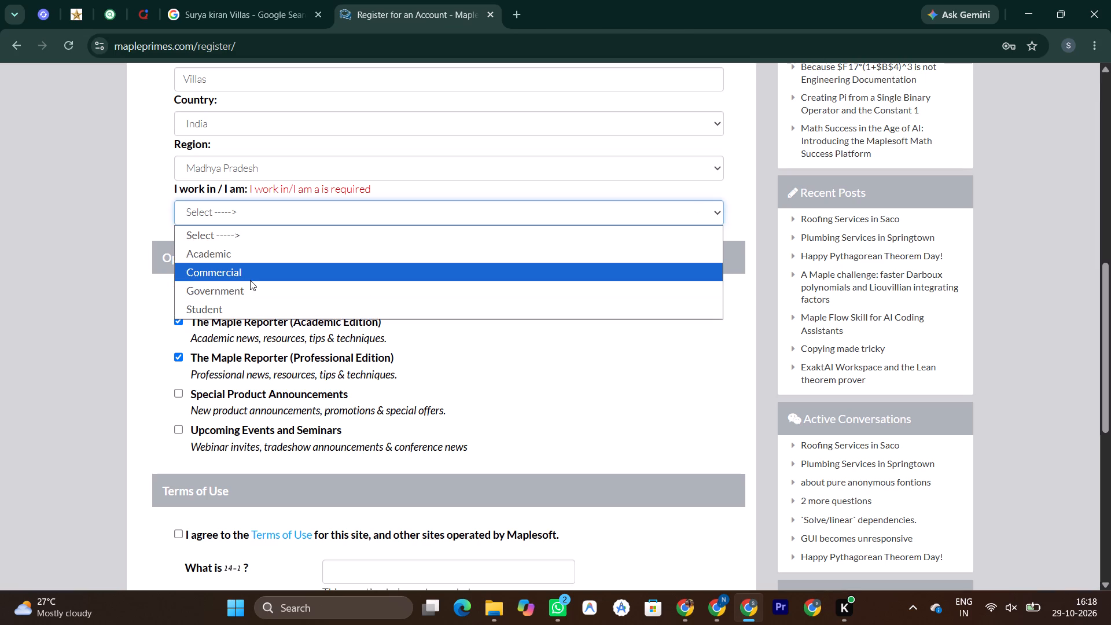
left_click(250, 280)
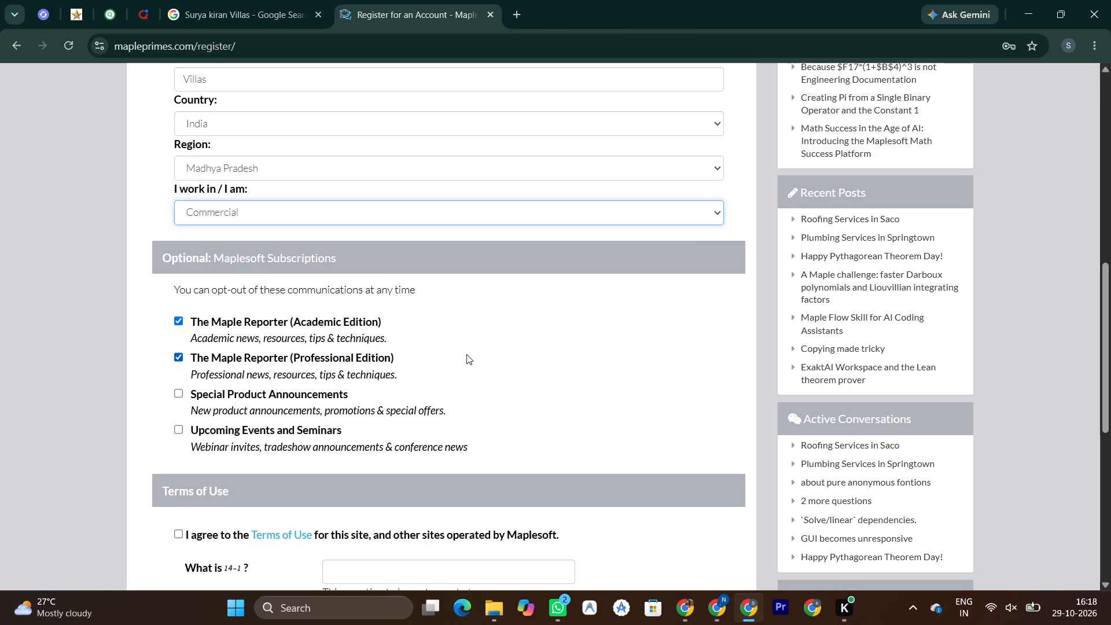
scroll(212, 354, "down", 1)
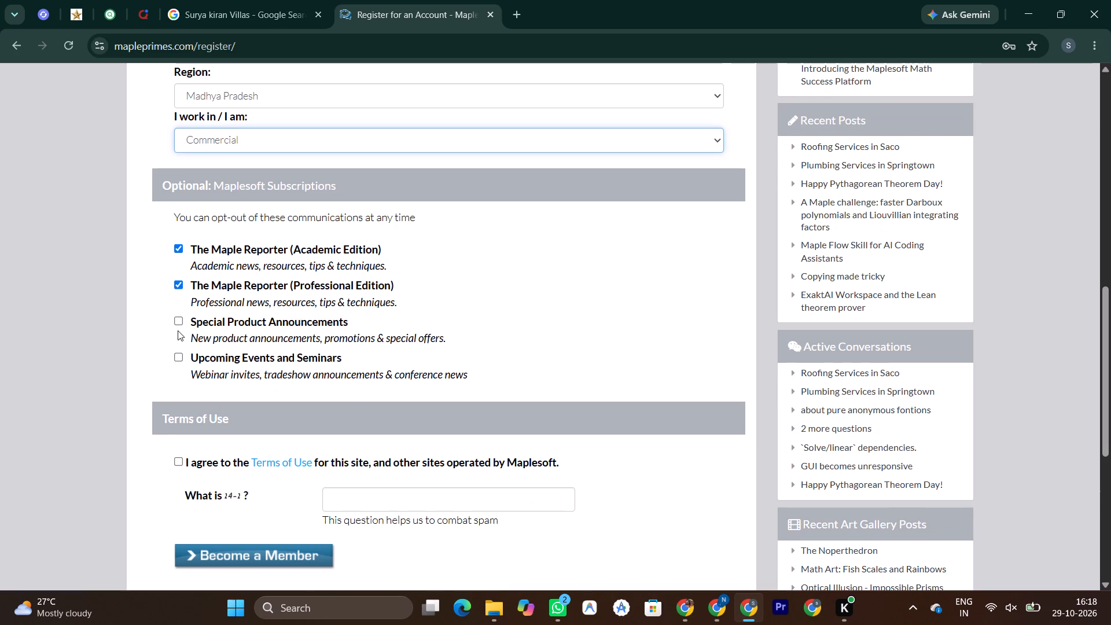
scroll(449, 338, "up", 1)
left_click(718, 208)
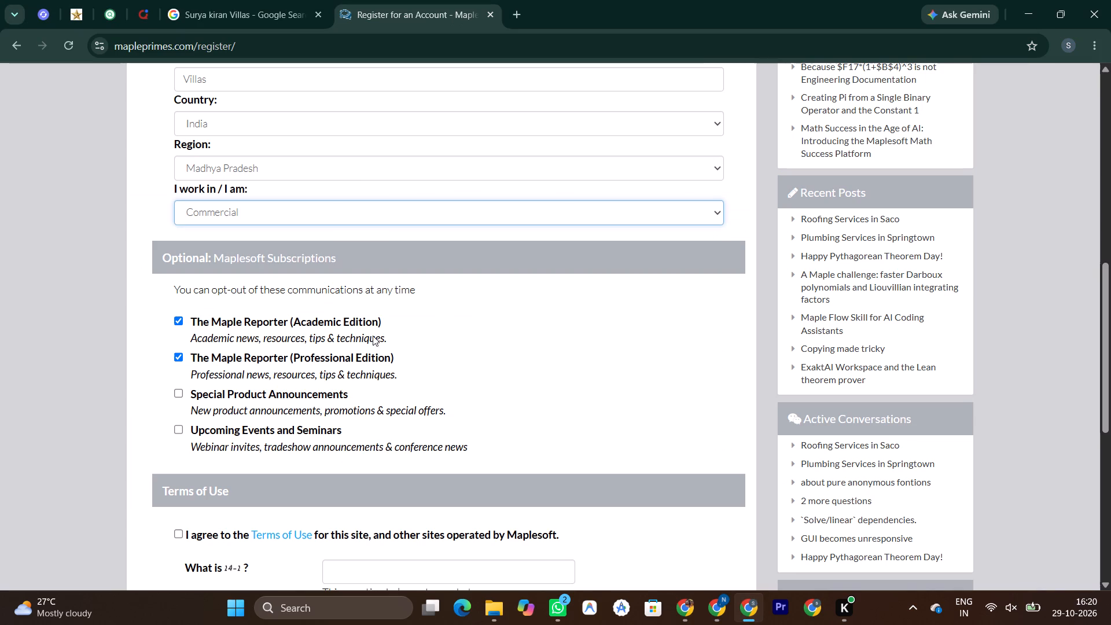
scroll(528, 355, "down", 2)
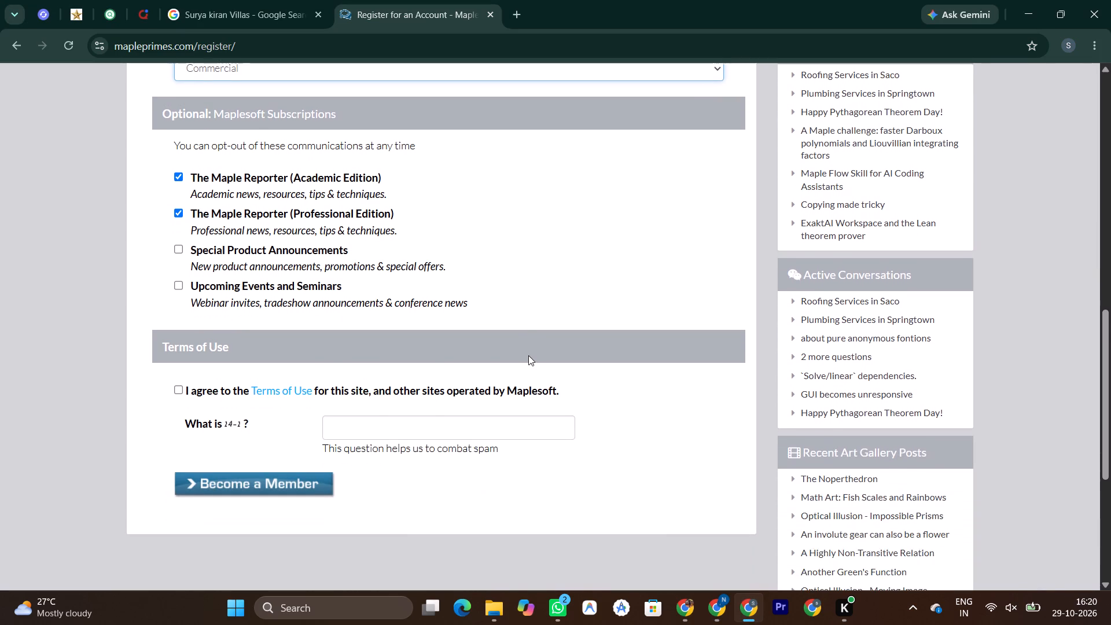
scroll(529, 354, "down", 1)
left_click(178, 314)
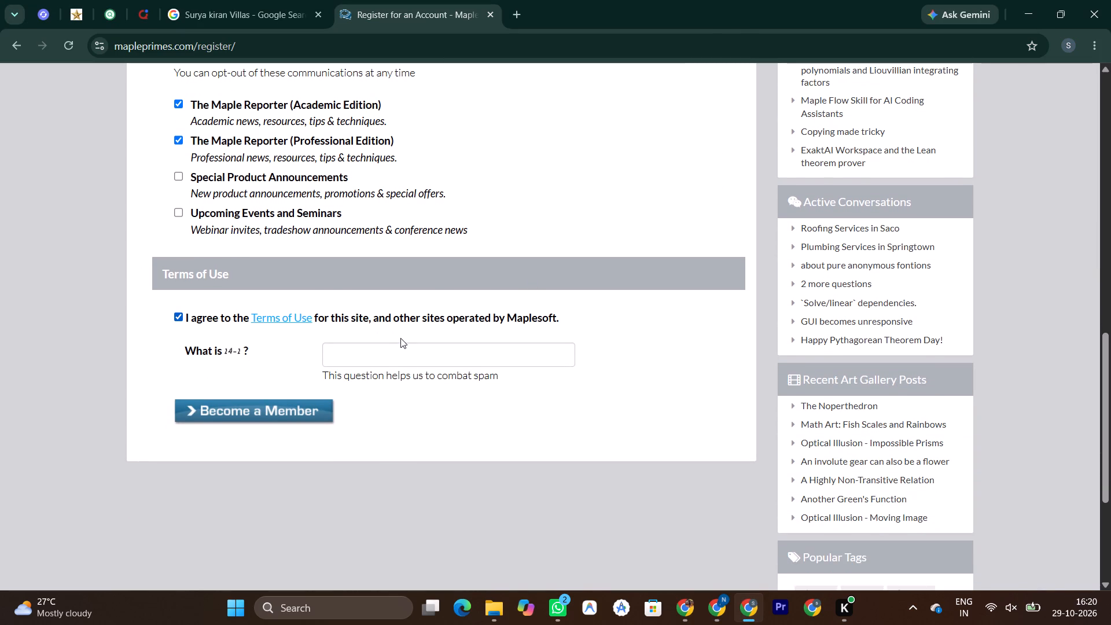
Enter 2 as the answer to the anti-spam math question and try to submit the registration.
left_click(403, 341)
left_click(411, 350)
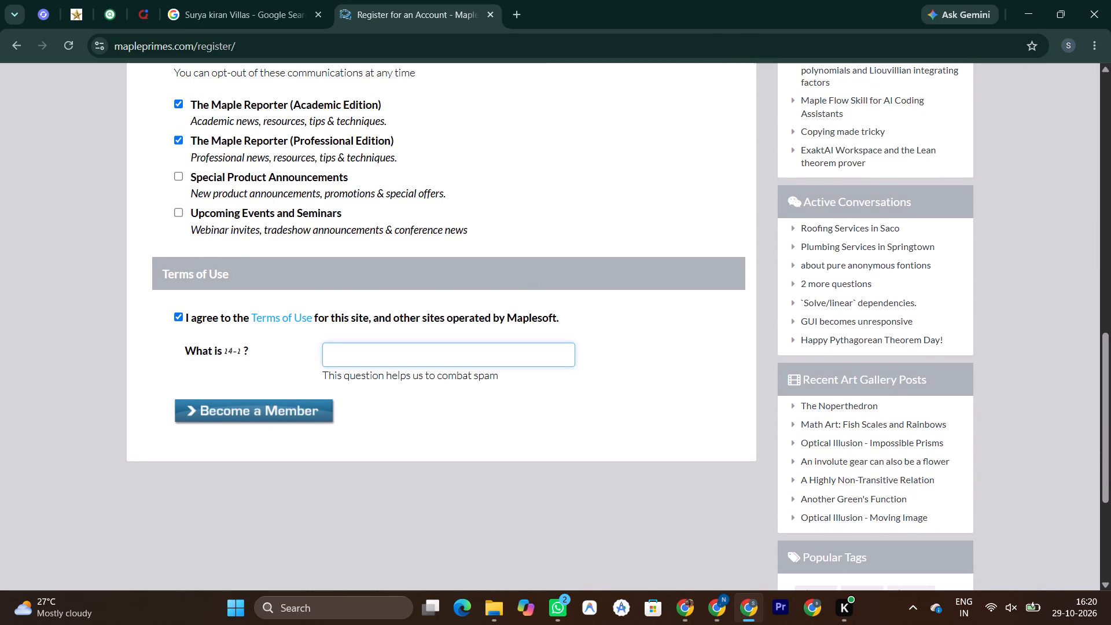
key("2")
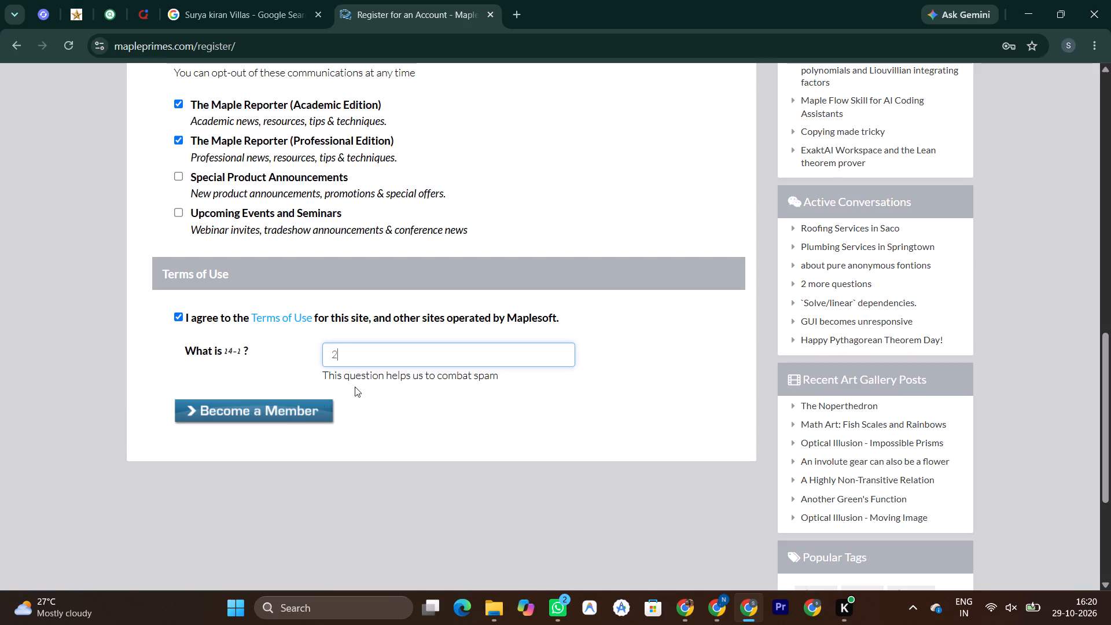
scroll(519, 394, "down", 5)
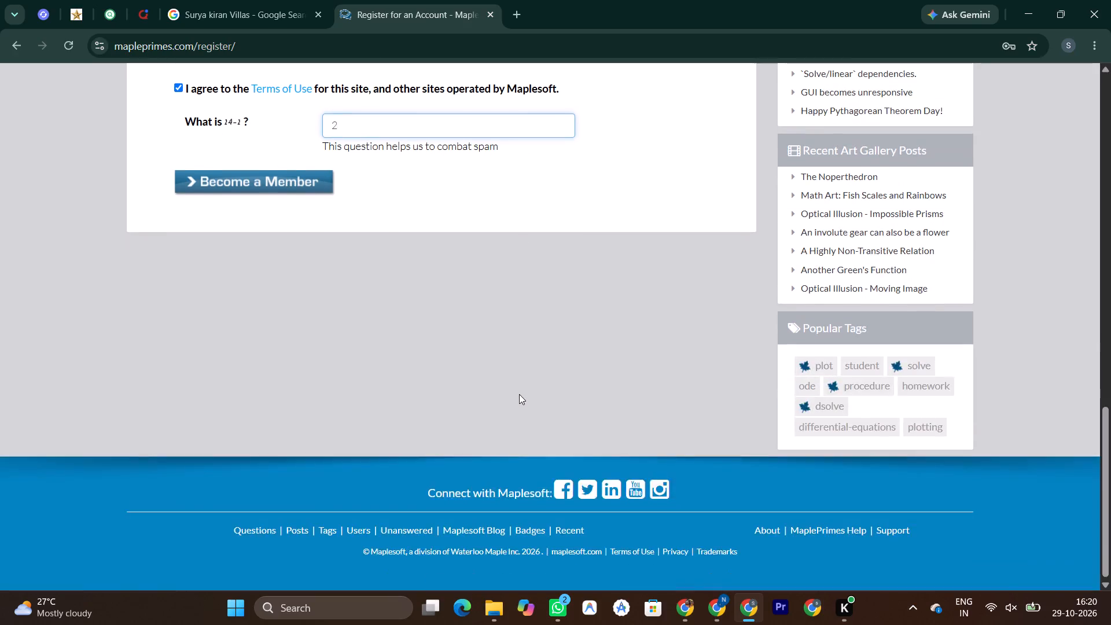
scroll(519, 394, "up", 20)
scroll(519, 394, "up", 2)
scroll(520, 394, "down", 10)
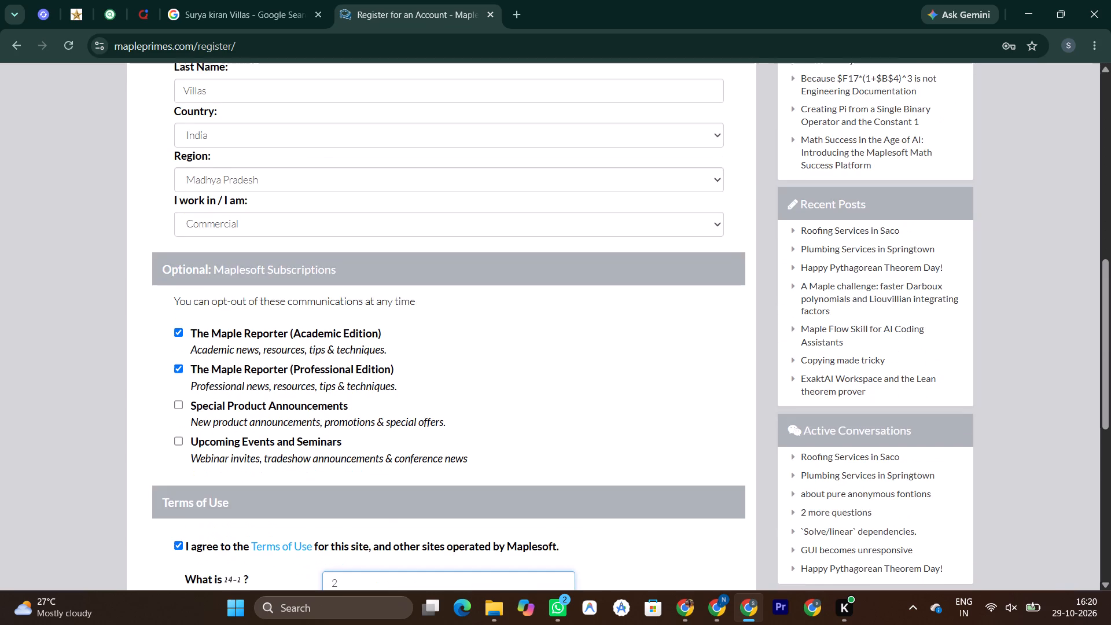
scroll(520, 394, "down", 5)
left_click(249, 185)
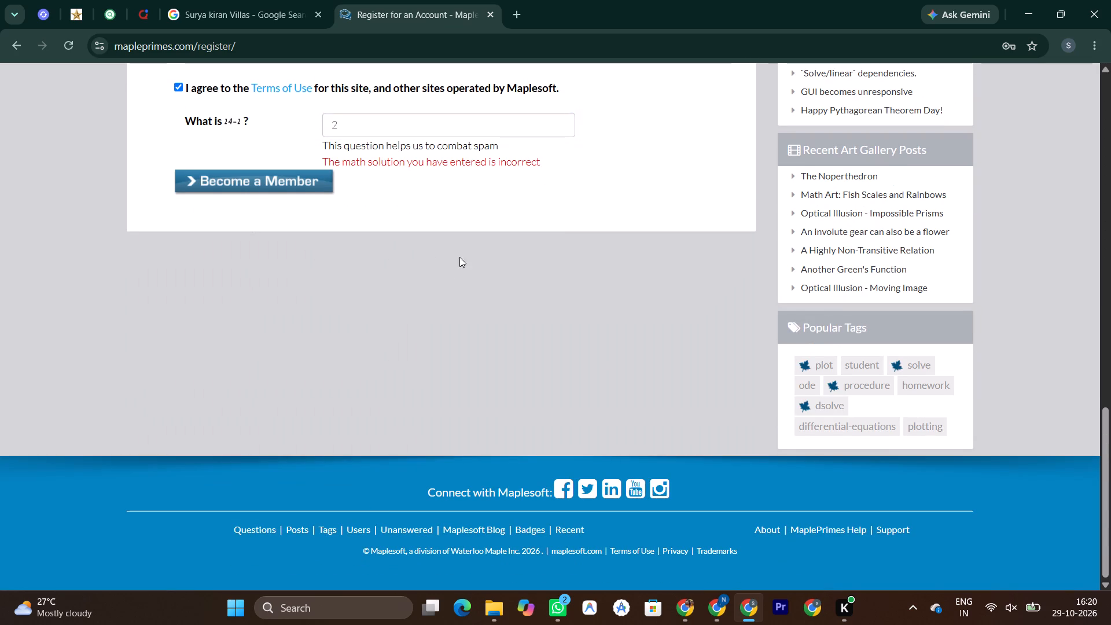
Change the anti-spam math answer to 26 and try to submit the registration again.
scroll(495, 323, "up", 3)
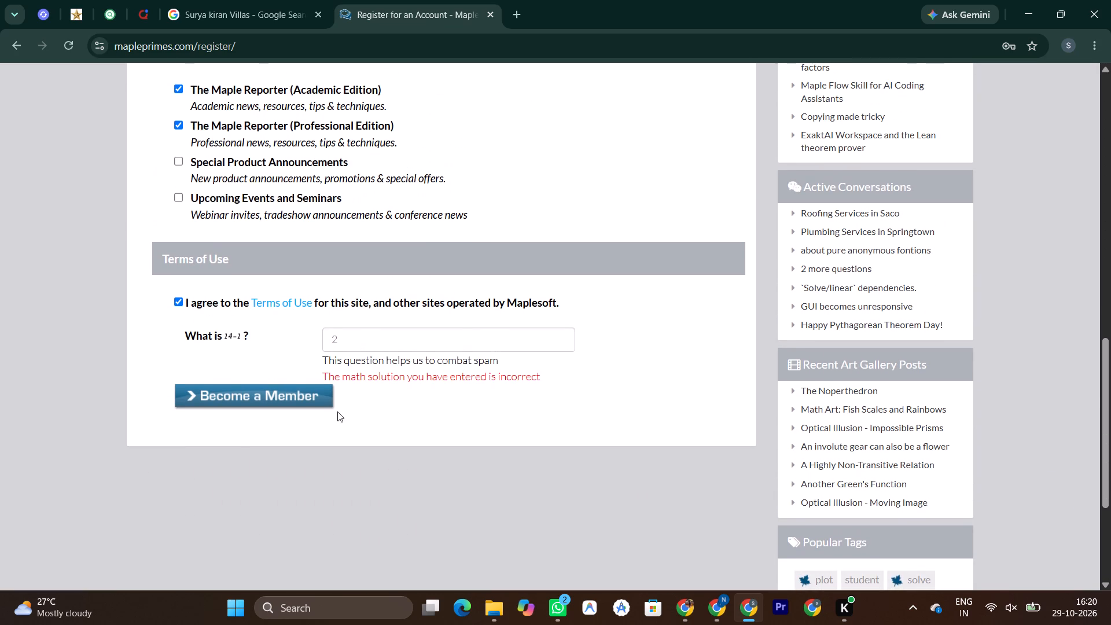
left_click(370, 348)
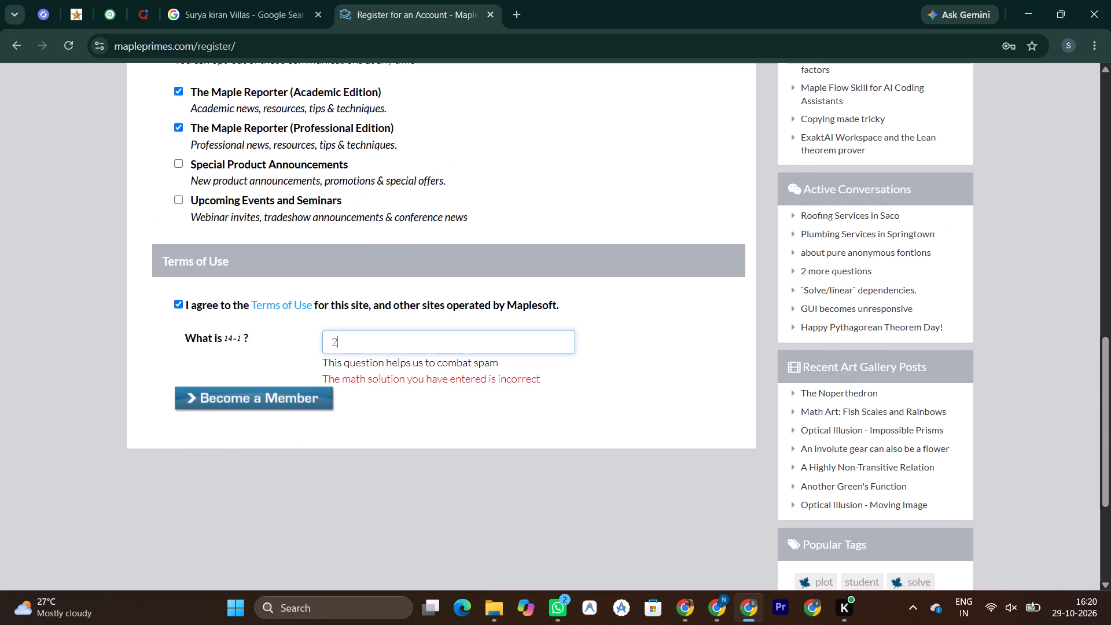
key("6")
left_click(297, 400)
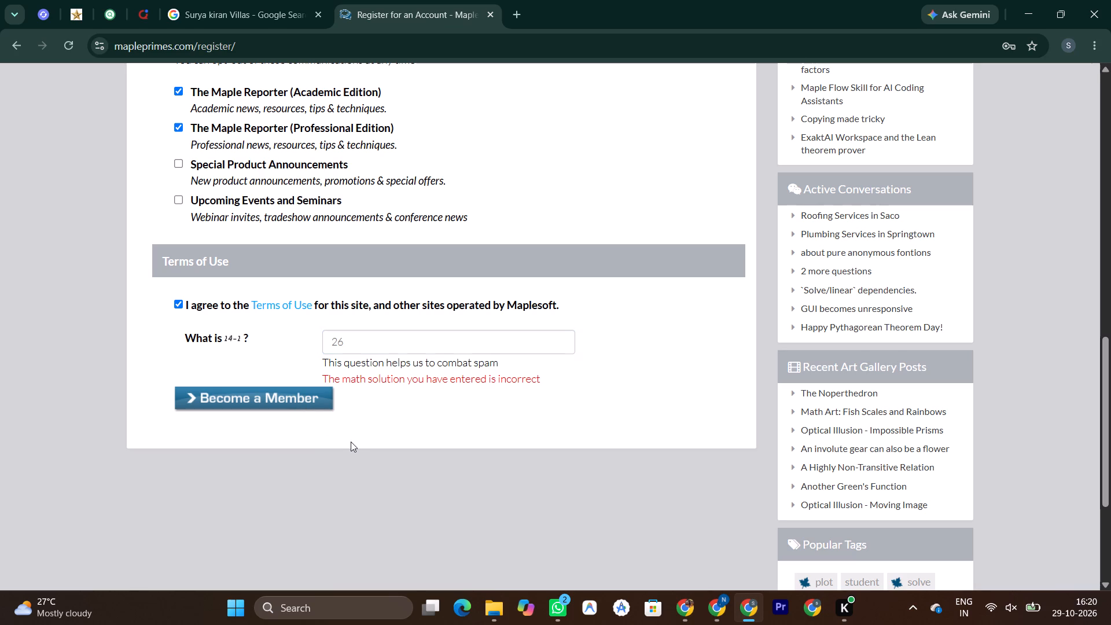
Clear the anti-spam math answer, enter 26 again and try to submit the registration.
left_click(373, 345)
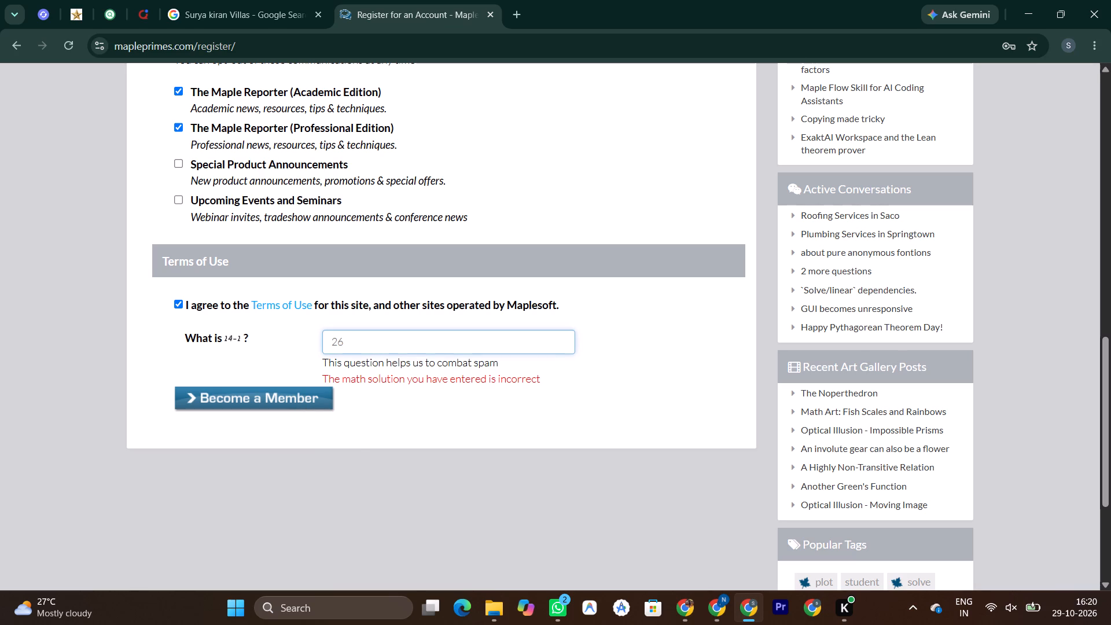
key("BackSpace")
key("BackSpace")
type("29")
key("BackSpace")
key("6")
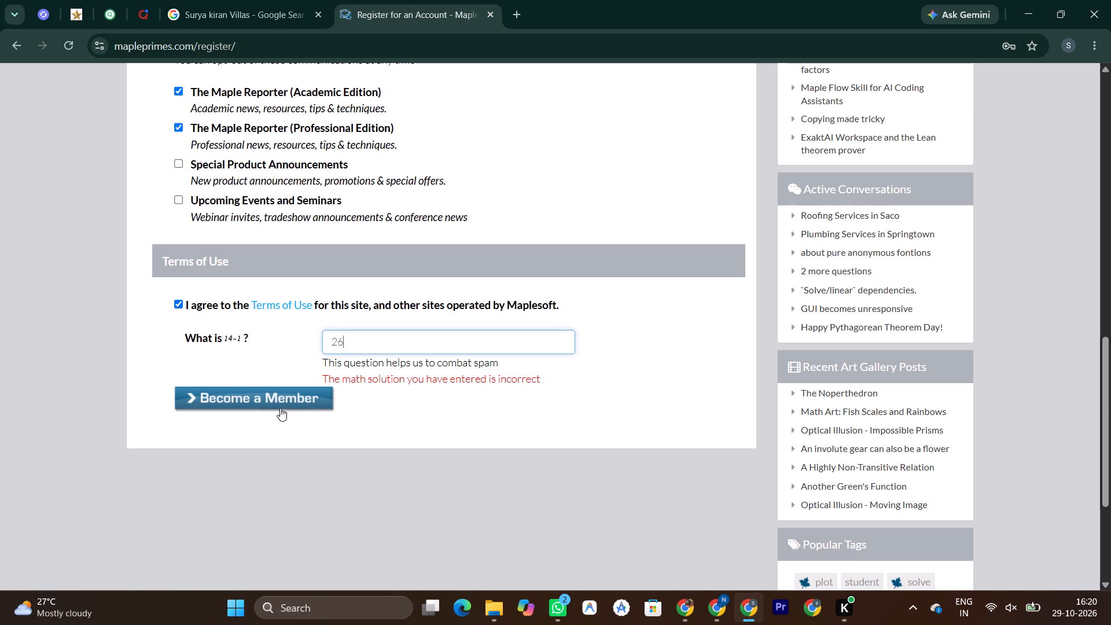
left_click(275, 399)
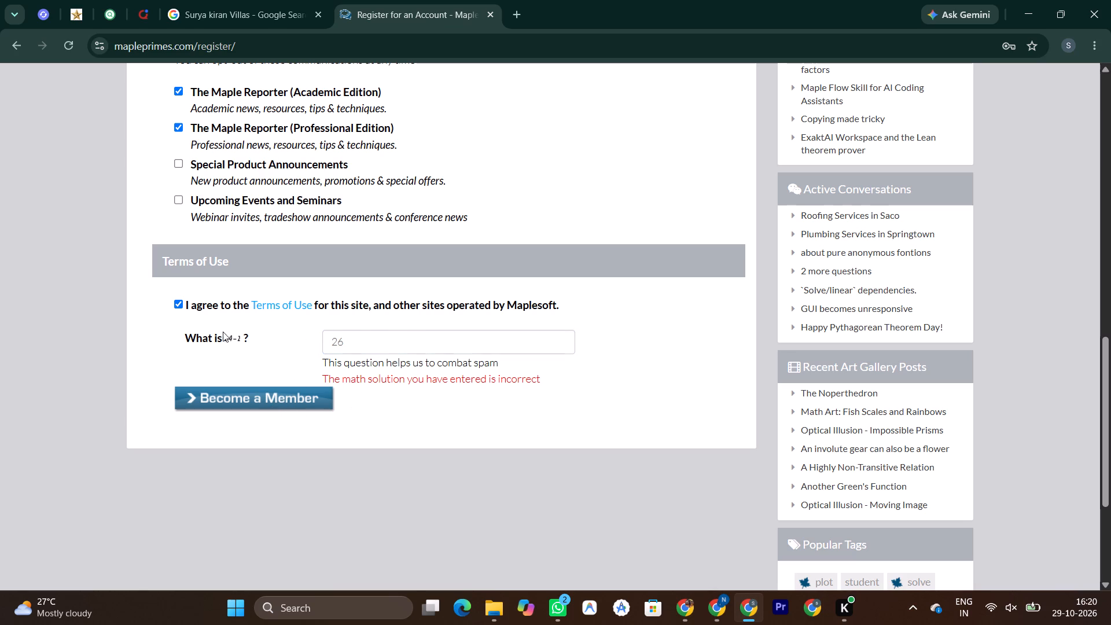
Inspect the anti-spam math question, replace the answer with 22 and try to submit the registration.
left_click(209, 333)
left_click(223, 341)
left_click(230, 341)
left_click(233, 341)
left_click(374, 348)
key("BackSpace")
key("BackSpace")
type("22")
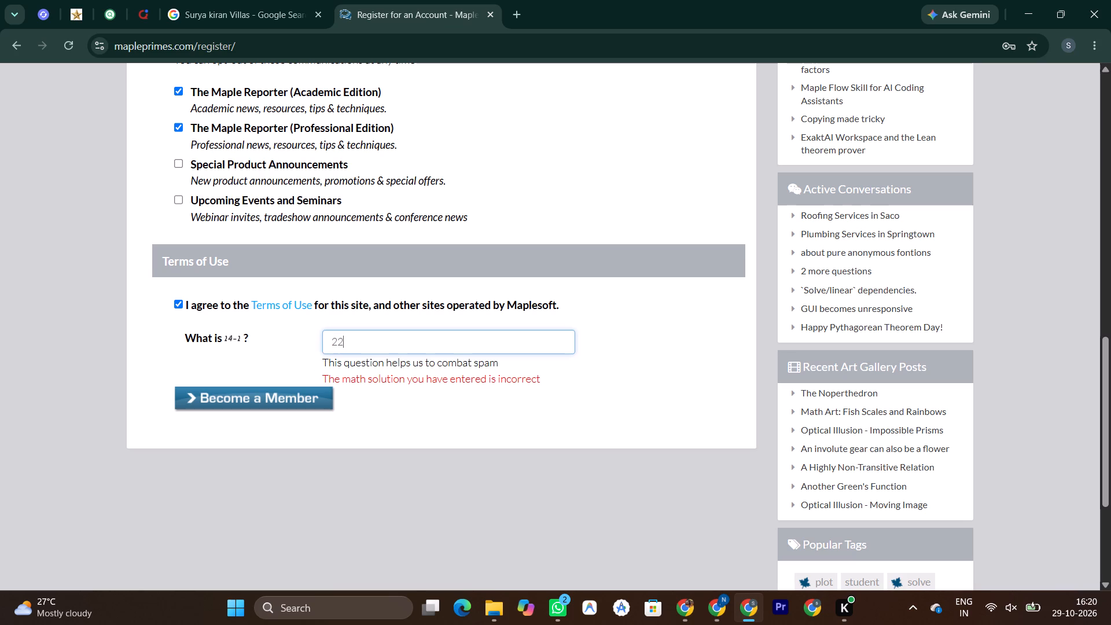
left_click(260, 396)
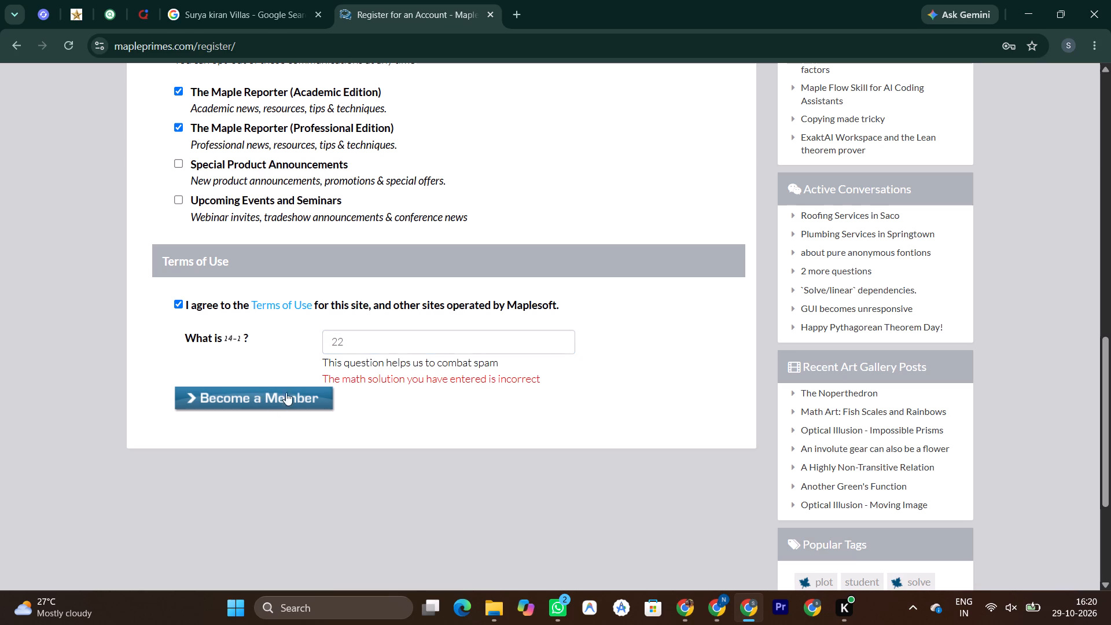
left_click(316, 392)
Switch to the Ukase Surya Kiran Villas spreadsheet and revise the stored password for October 2026 entry 3, MaplePrimes.
scroll(334, 326, "up", 14)
scroll(332, 325, "down", 4)
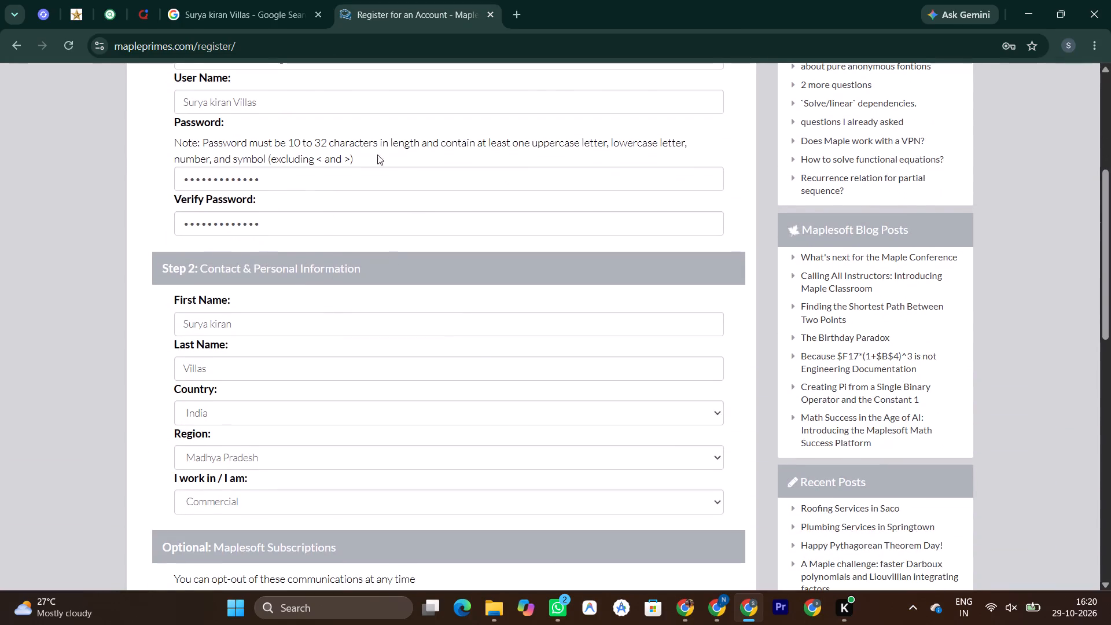
left_click(707, 616)
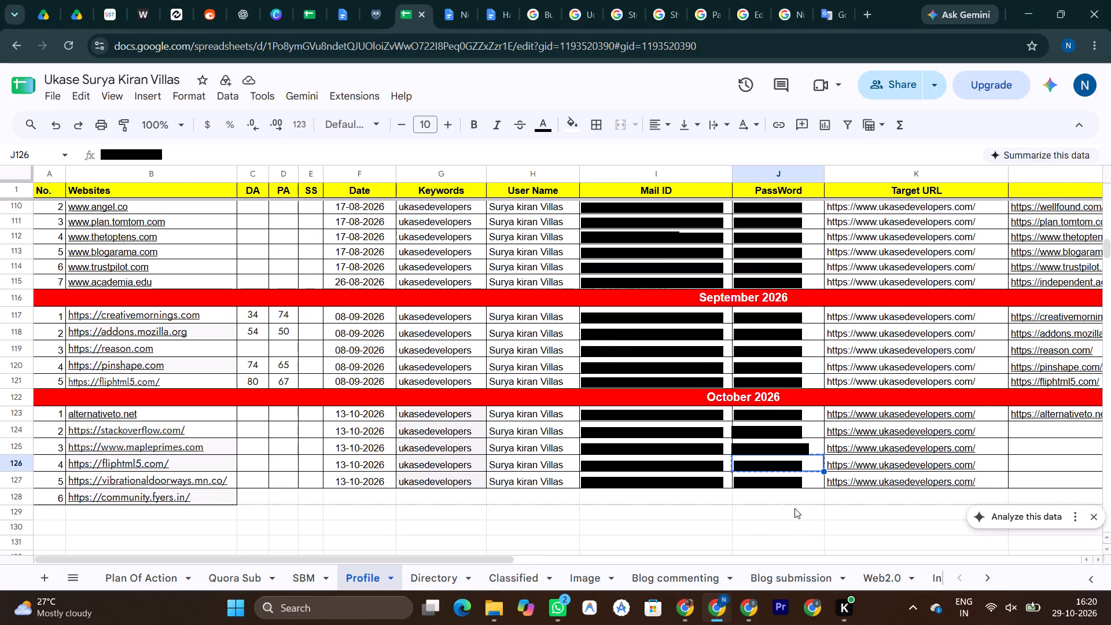
left_click(782, 451)
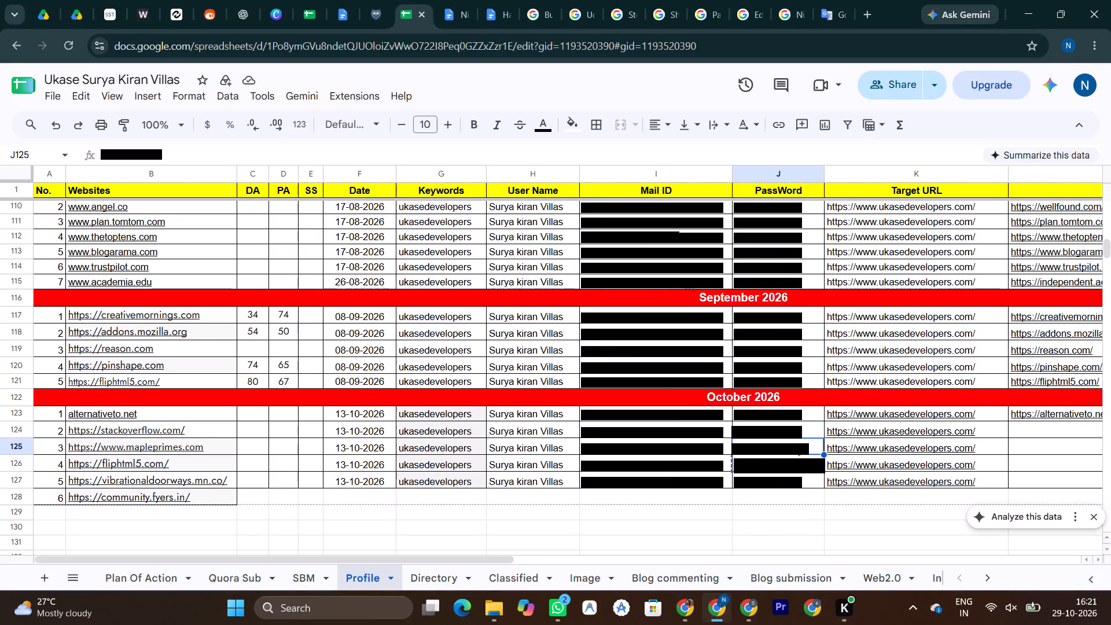
left_click(23, 450)
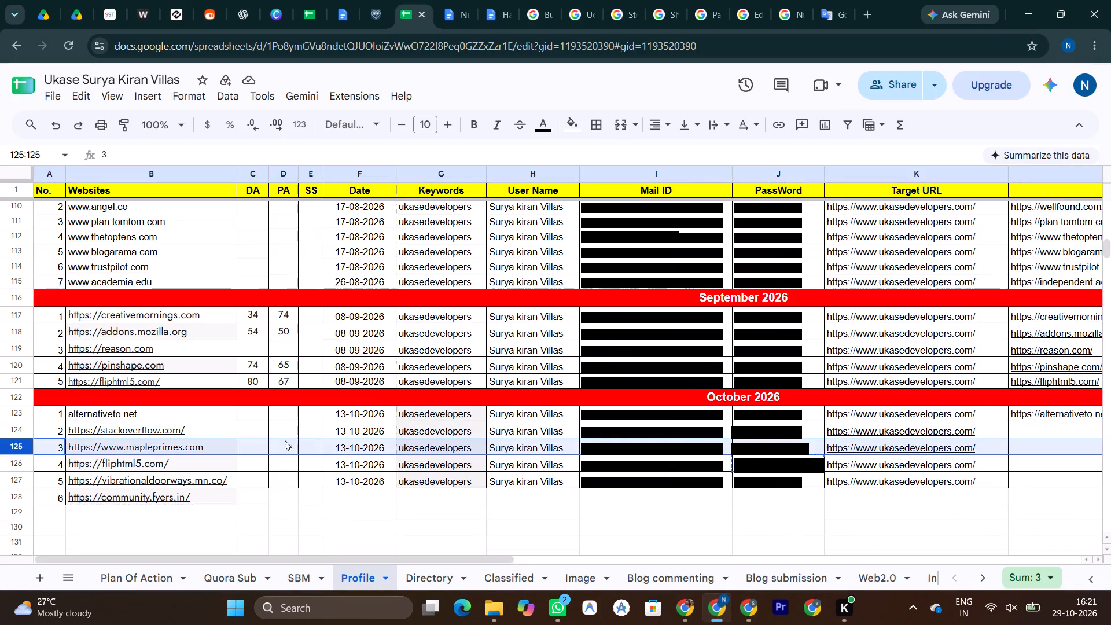
double_click(801, 454)
double_click(795, 453)
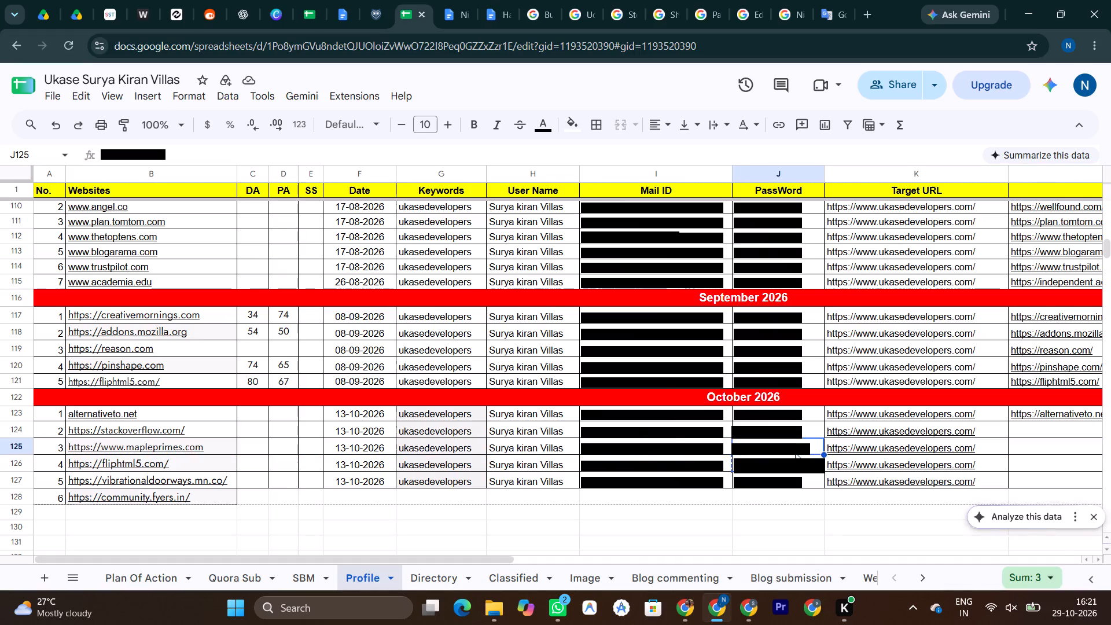
left_click(786, 447)
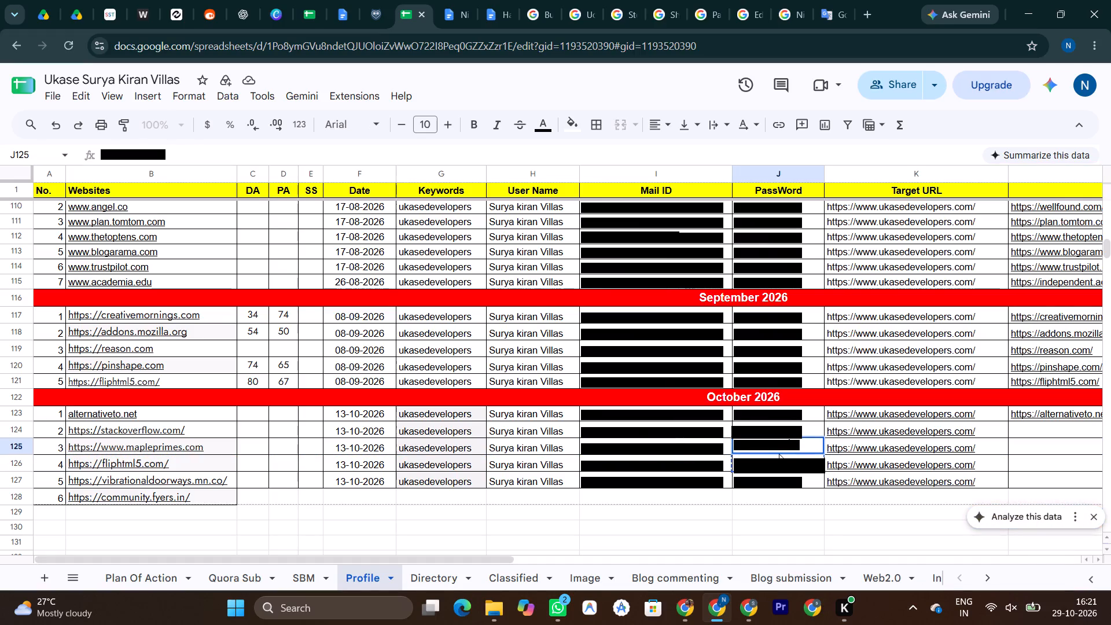
key("Left")
key("shift+underscore")
left_click(858, 446)
left_click(810, 446)
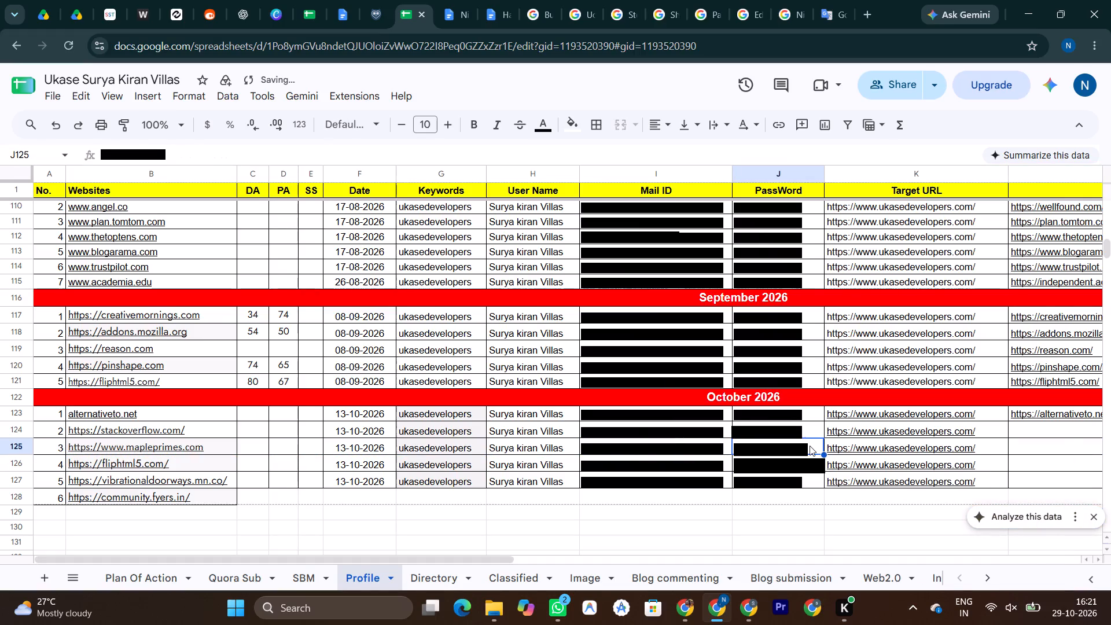
Copy the revised password into both the Password and Verify Password fields of the MaplePrimes registration form.
key("ctrl+c")
left_click(757, 603)
scroll(281, 243, "up", 1)
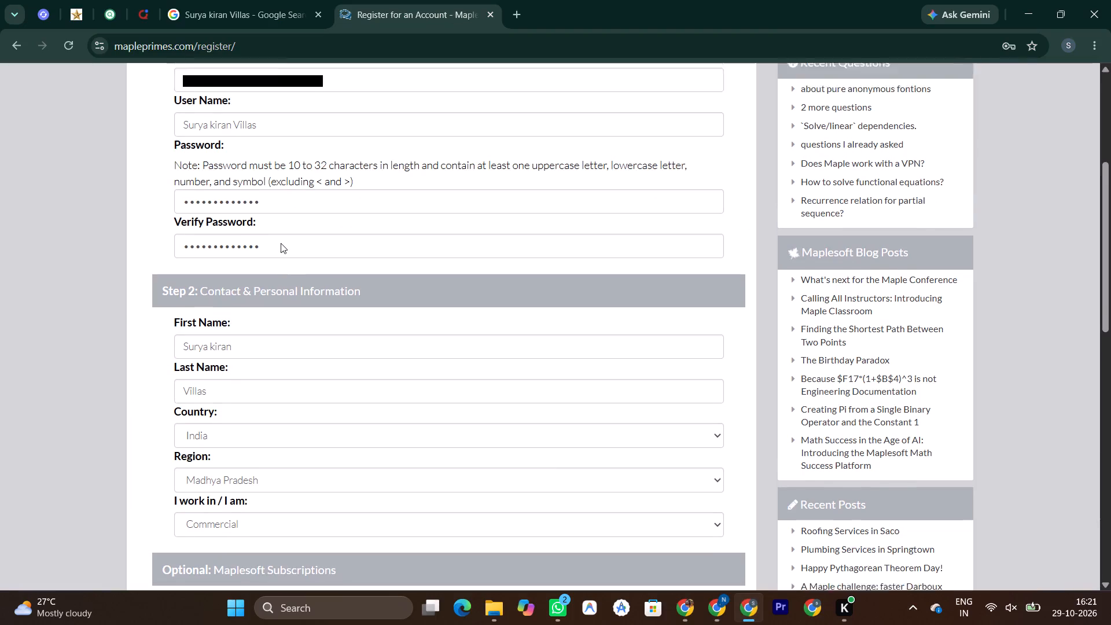
triple_click(283, 246)
key("ctrl+v")
triple_click(292, 297)
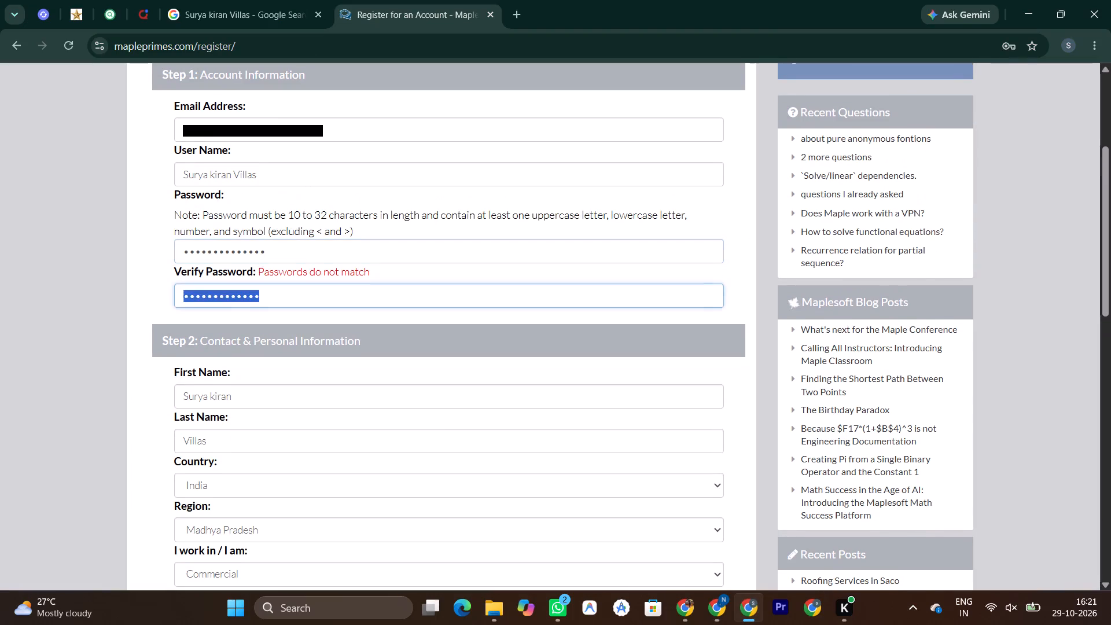
key("ctrl+v")
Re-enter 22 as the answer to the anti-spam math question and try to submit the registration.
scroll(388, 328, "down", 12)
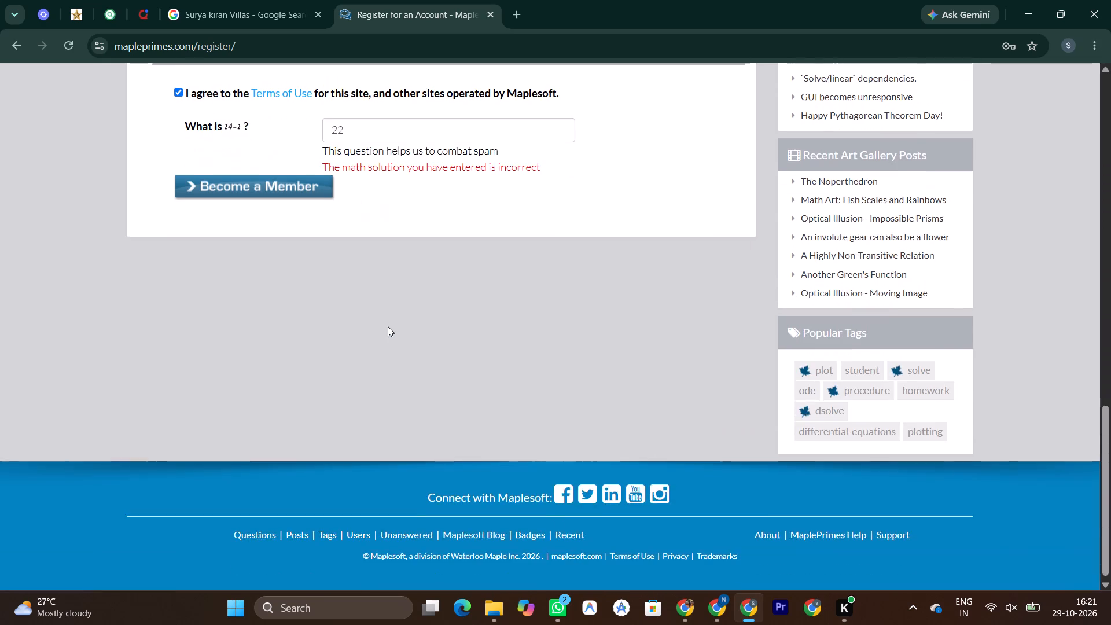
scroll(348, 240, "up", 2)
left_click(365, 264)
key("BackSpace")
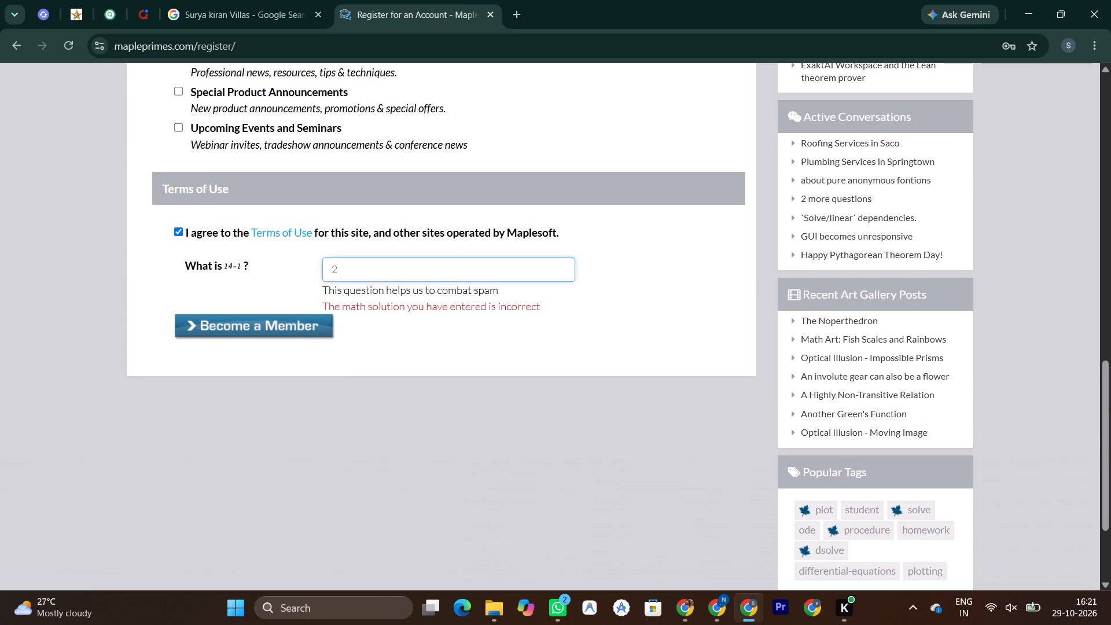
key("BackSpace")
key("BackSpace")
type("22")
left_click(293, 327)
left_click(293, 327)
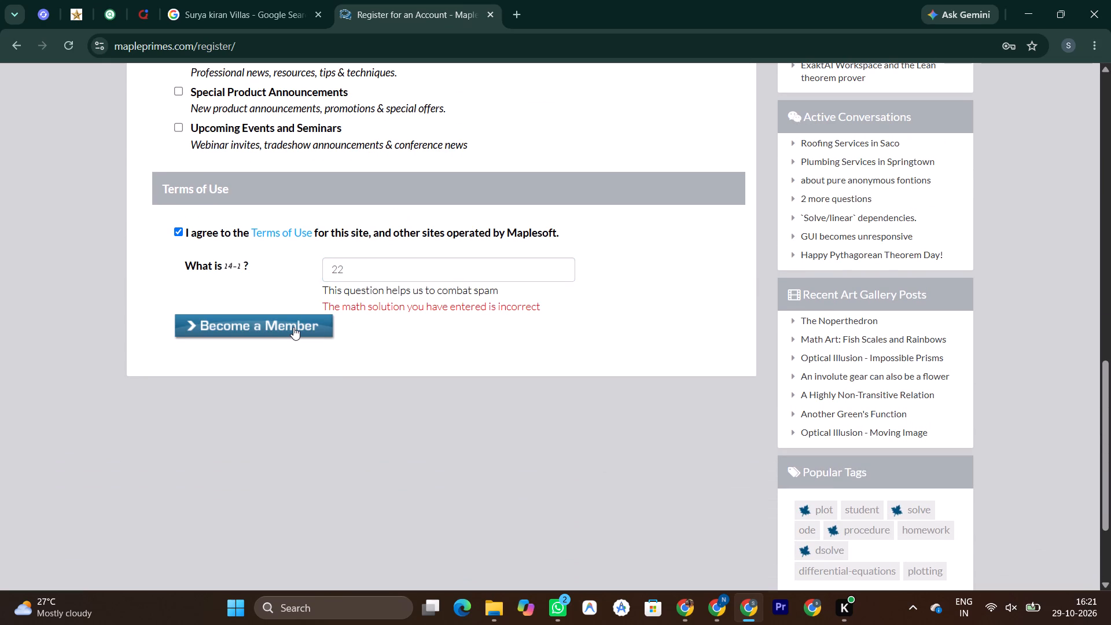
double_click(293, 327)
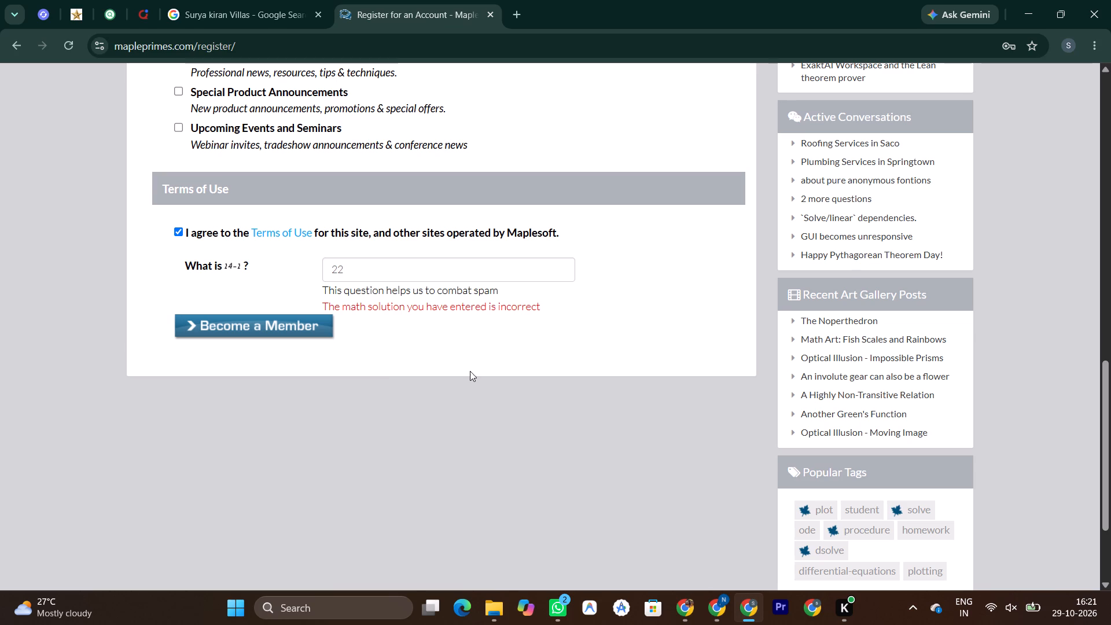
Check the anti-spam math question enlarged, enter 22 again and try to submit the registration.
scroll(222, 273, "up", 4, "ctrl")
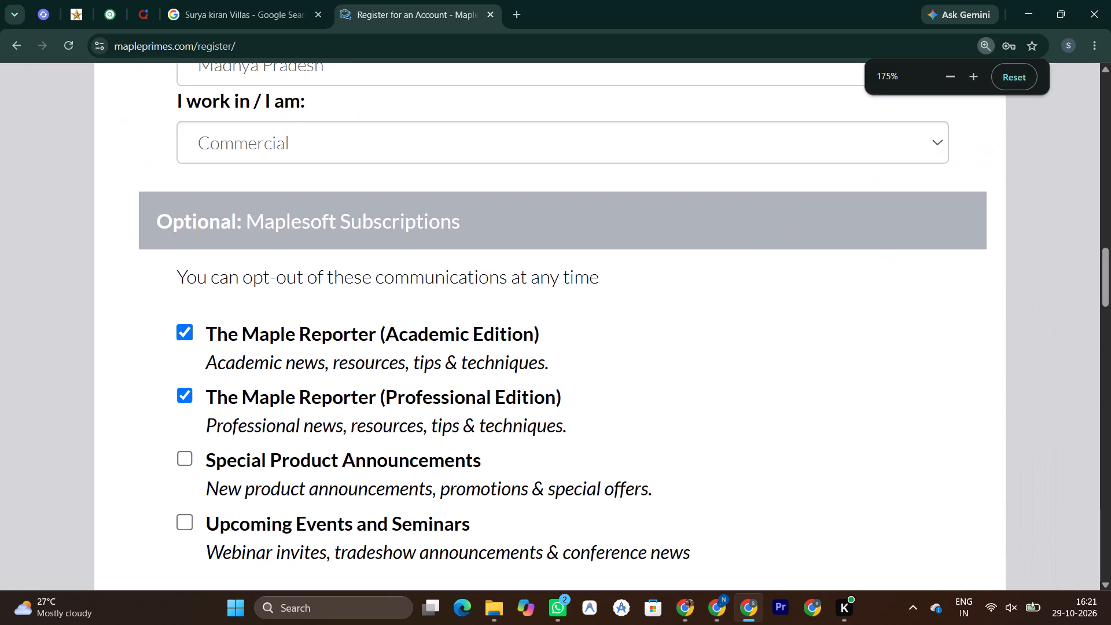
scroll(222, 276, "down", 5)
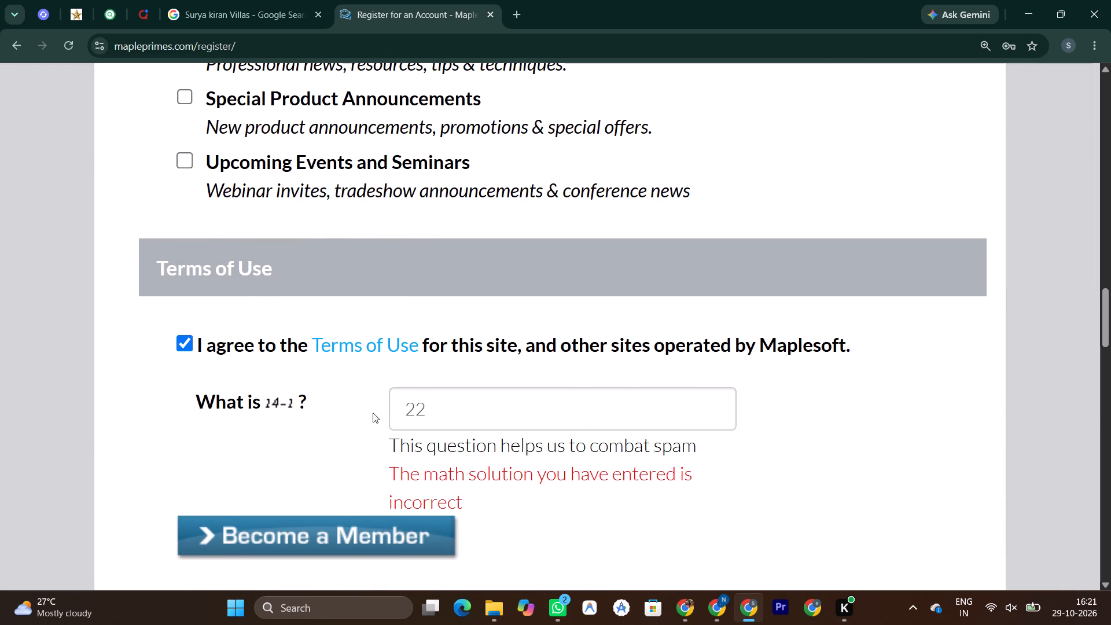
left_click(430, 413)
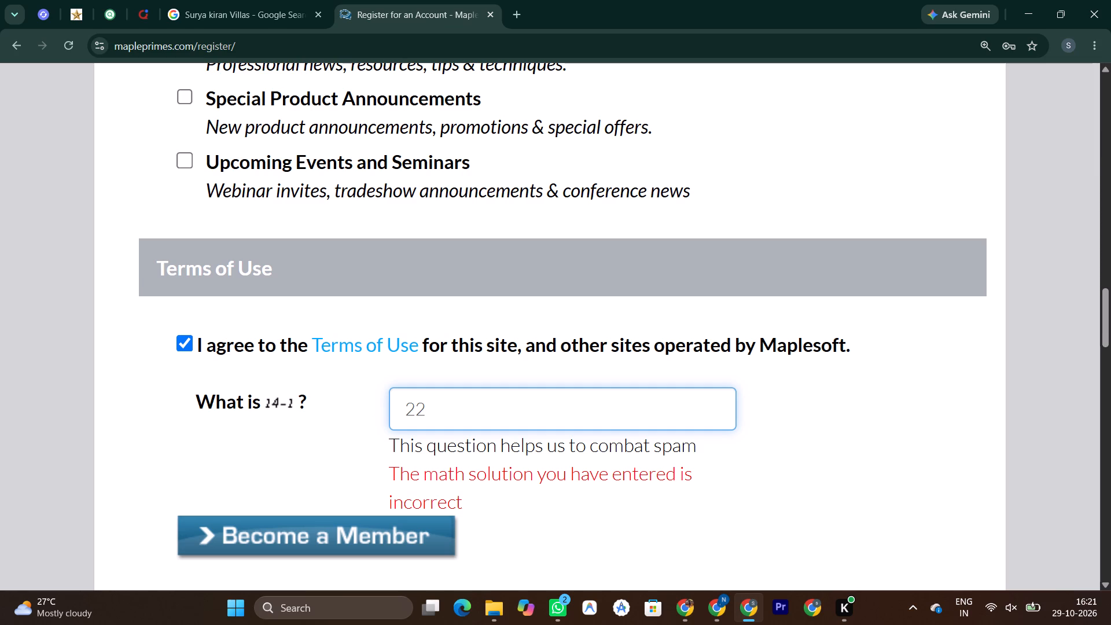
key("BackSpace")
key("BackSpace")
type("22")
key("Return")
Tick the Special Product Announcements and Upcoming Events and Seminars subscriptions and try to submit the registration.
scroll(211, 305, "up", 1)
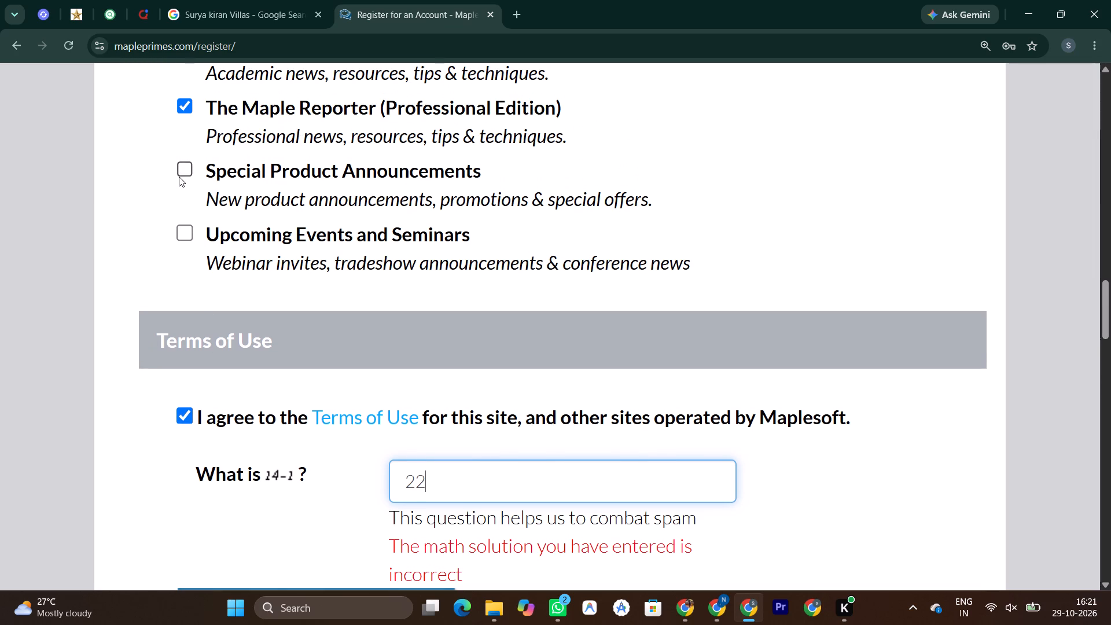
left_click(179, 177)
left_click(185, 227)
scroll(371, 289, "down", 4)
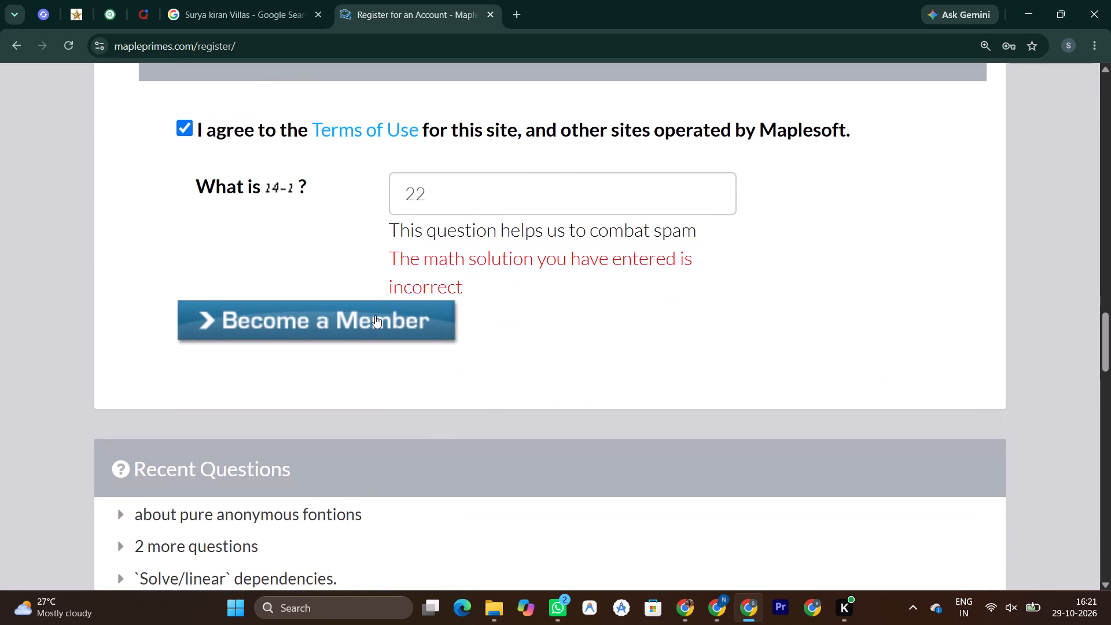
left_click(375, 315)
Review the whole registration page, from the account information down to the terms of use, for anything blocking the submission.
scroll(375, 315, "down", 15)
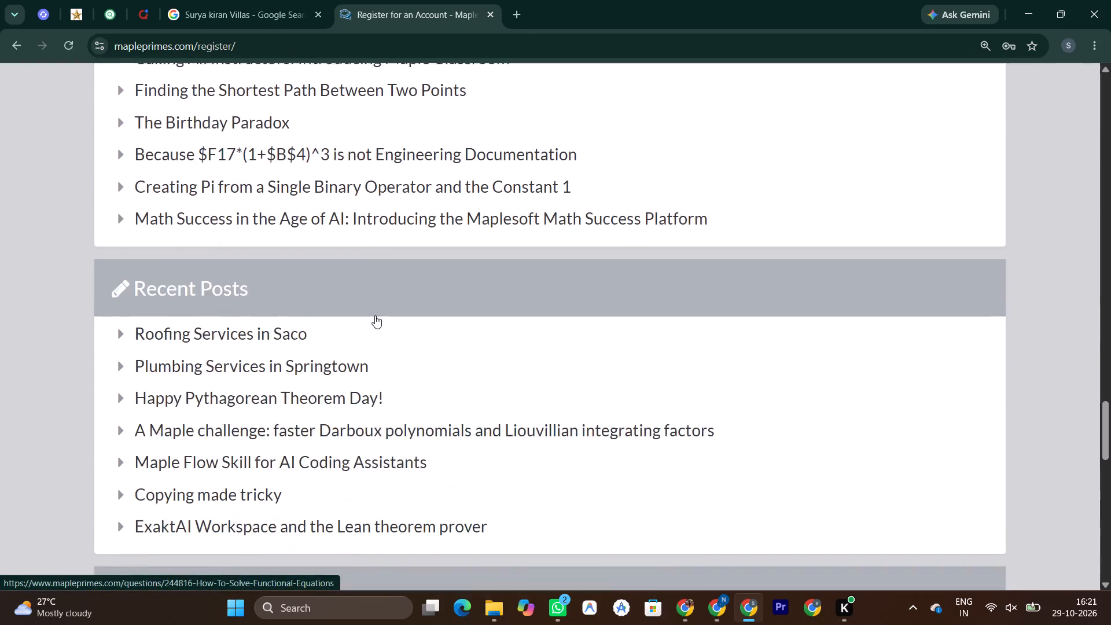
scroll(375, 315, "down", 12)
scroll(375, 315, "up", 2)
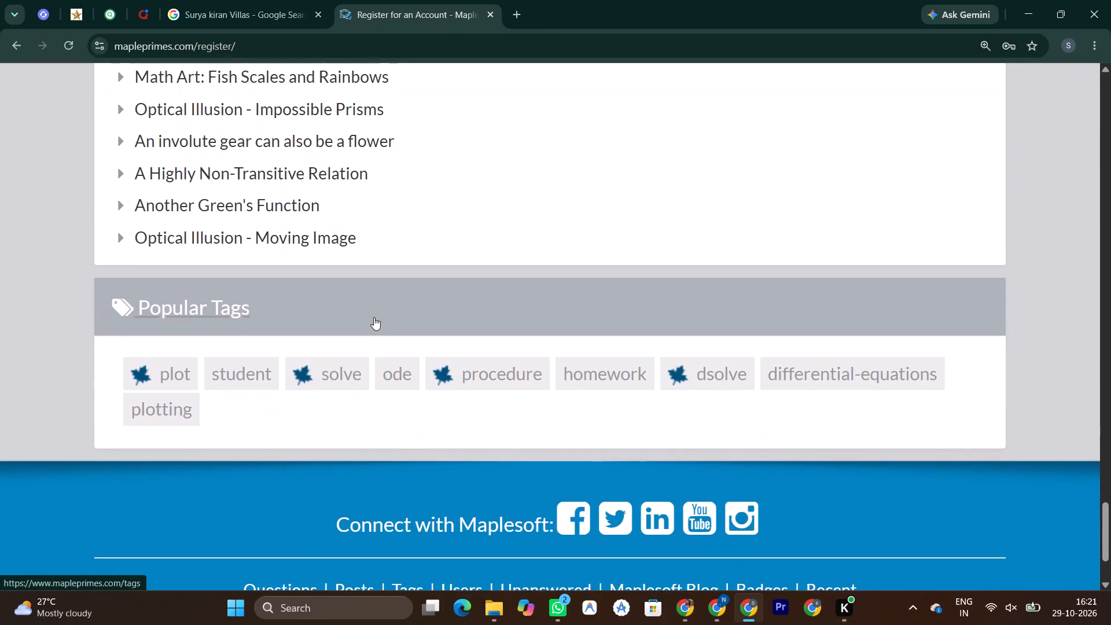
scroll(374, 317, "down", 7, "ctrl")
scroll(374, 322, "up", 2)
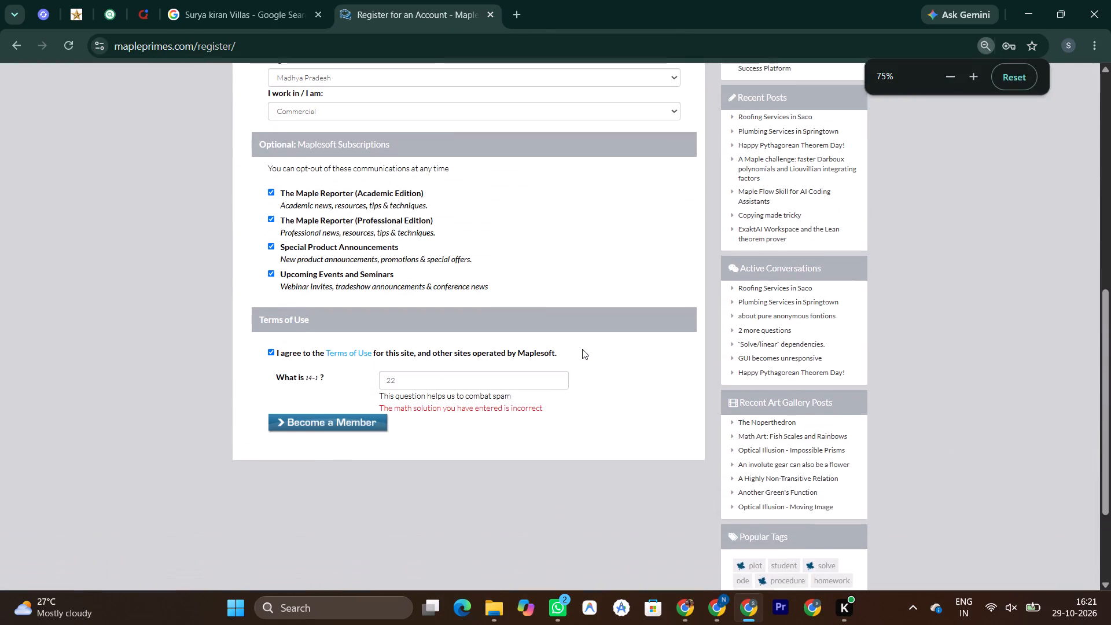
scroll(582, 349, "up", 10)
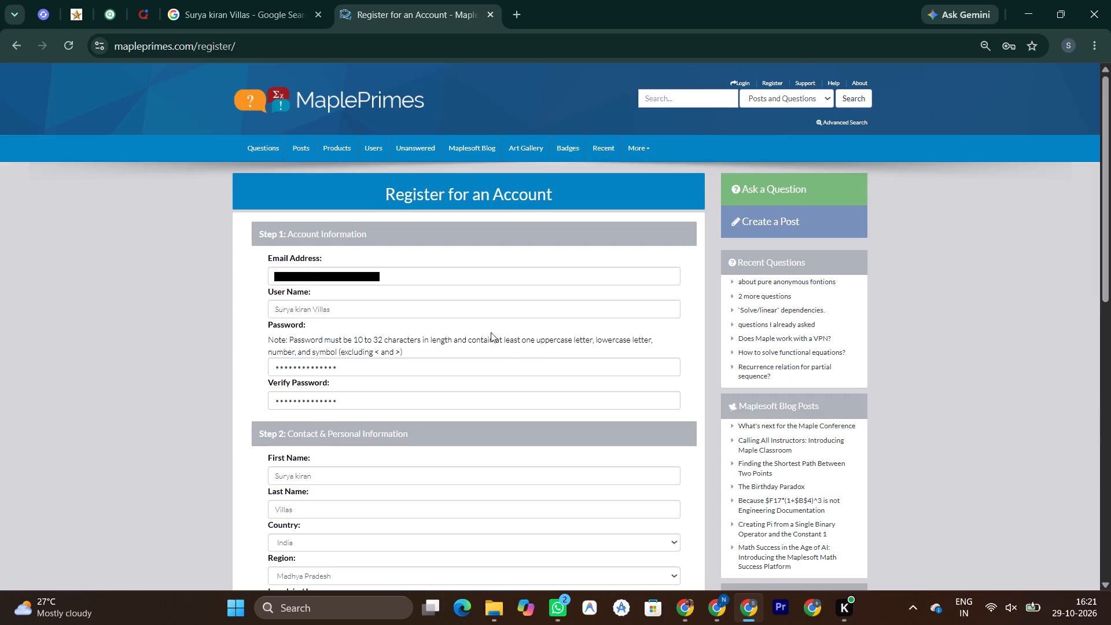
scroll(415, 341, "down", 4)
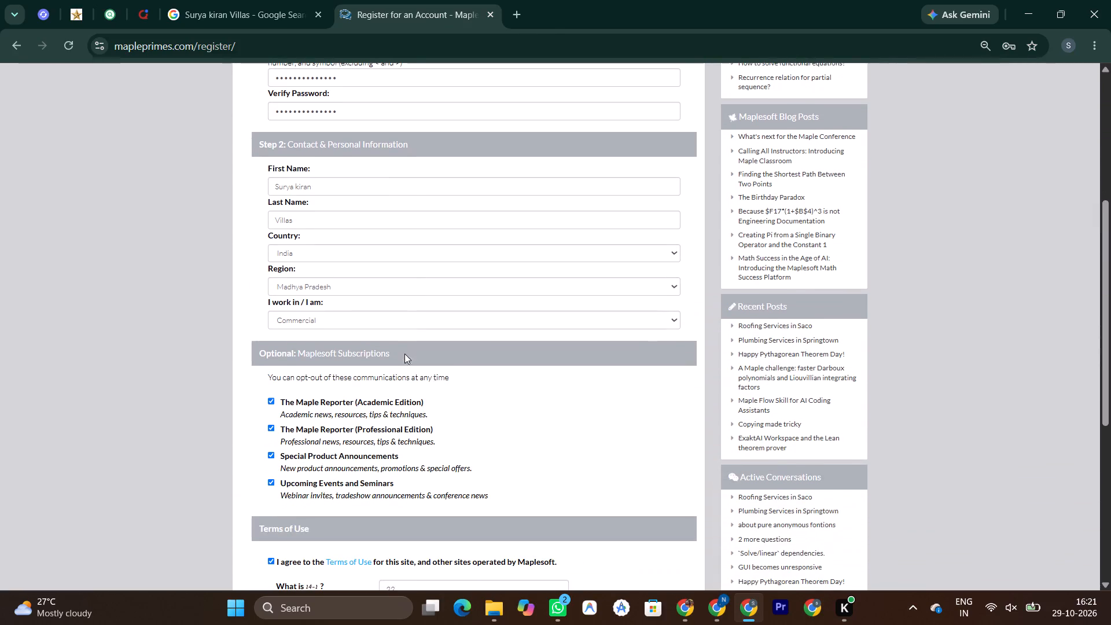
scroll(407, 360, "down", 2)
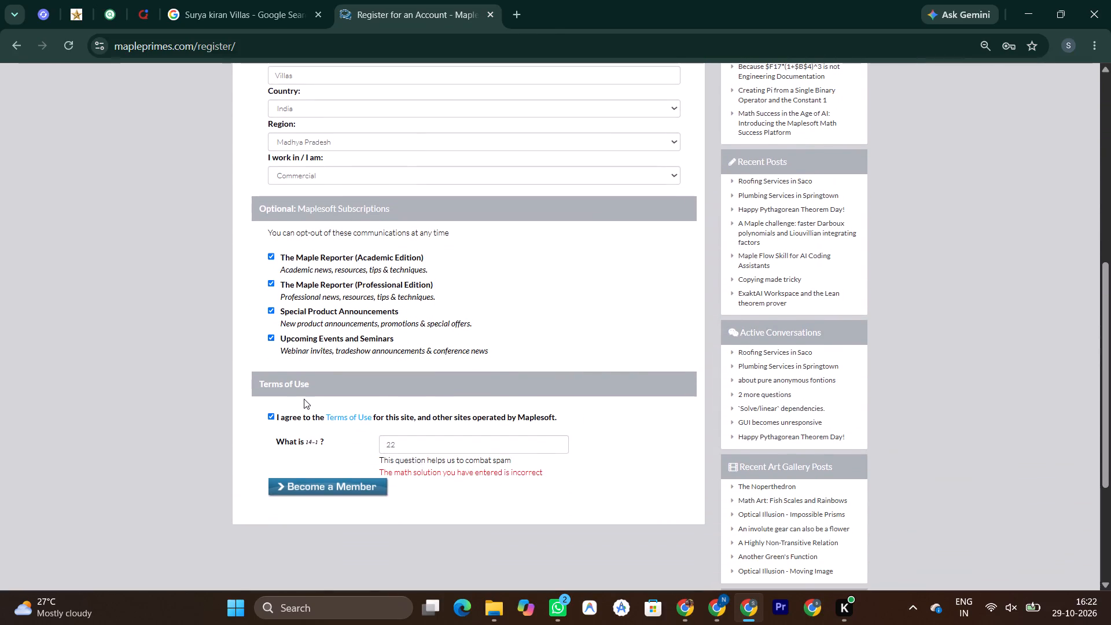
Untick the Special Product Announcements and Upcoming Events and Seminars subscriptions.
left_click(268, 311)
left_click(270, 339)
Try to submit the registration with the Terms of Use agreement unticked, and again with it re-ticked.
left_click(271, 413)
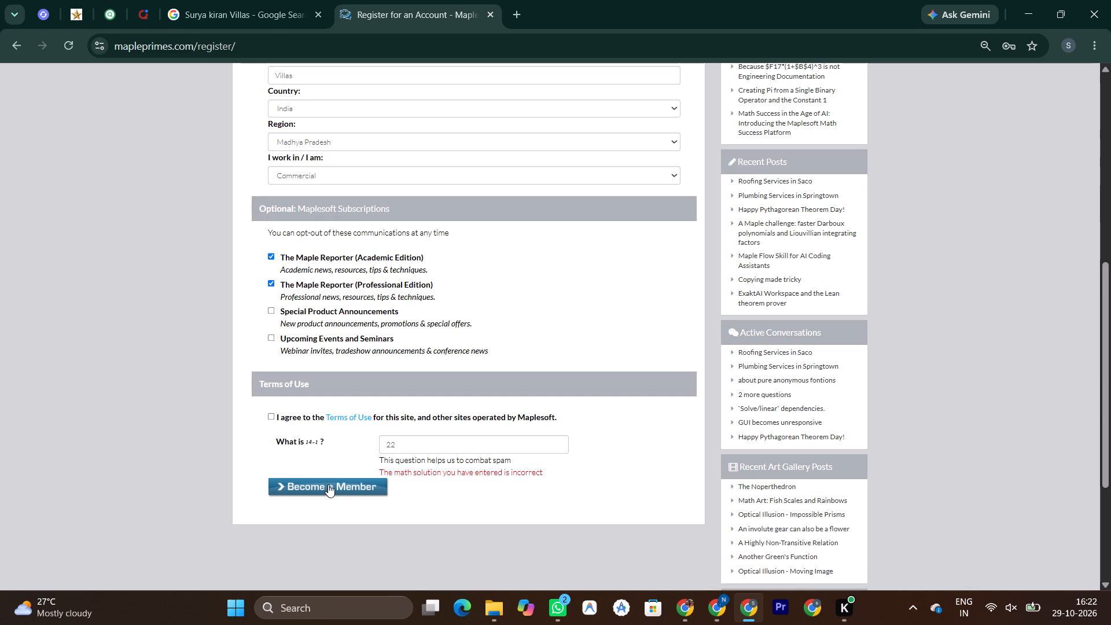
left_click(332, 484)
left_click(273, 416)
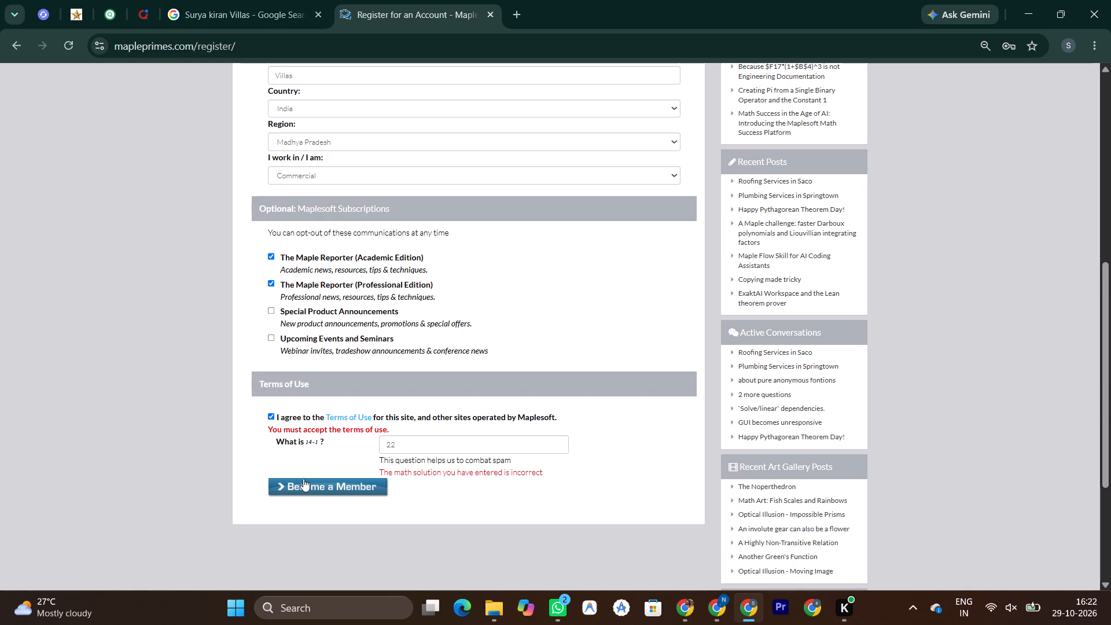
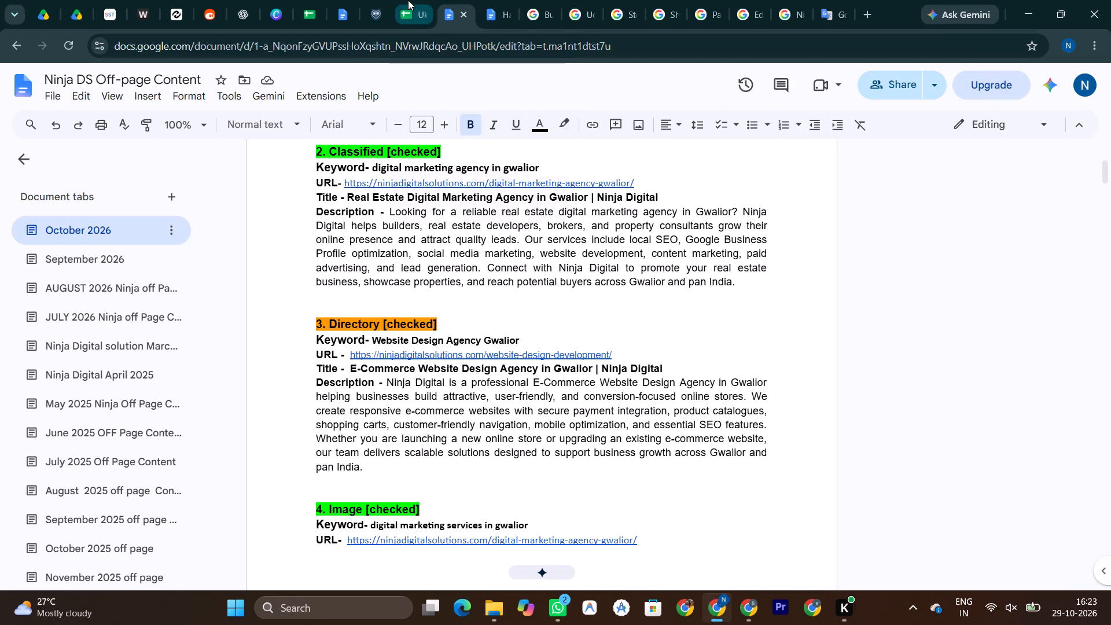
left_click(492, 0)
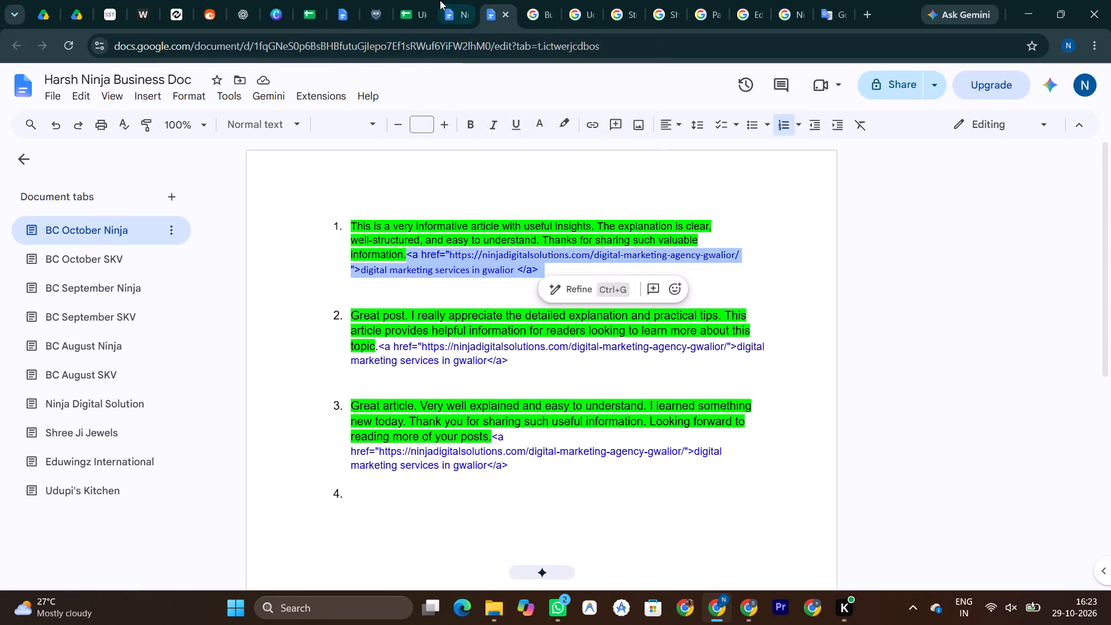
left_click(453, 0)
left_click(291, 0)
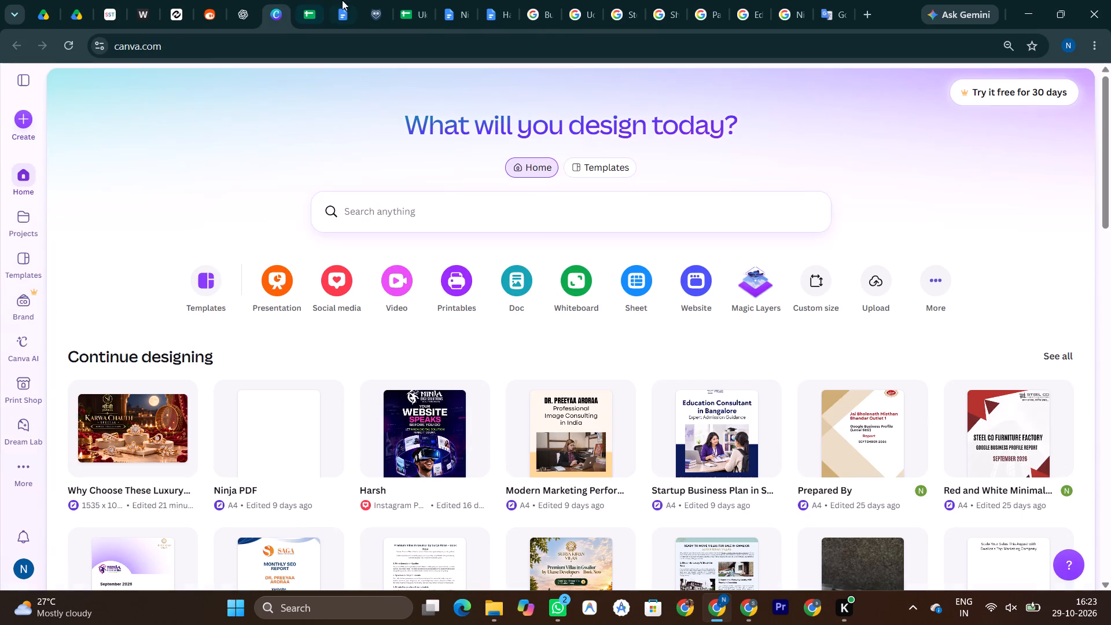
left_click(312, 0)
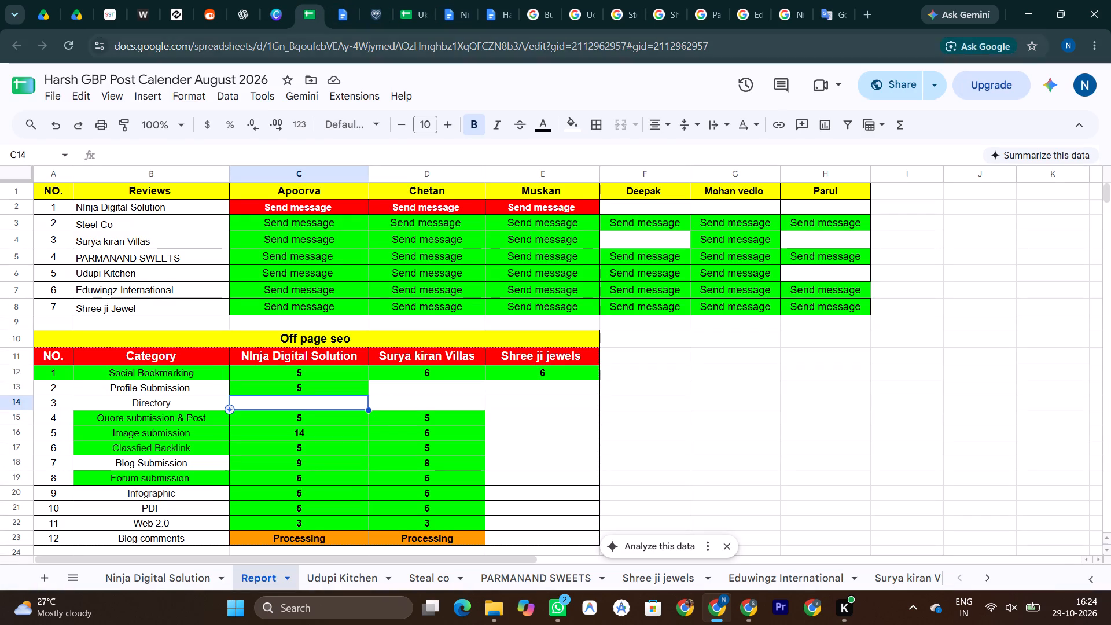
left_click(423, 0)
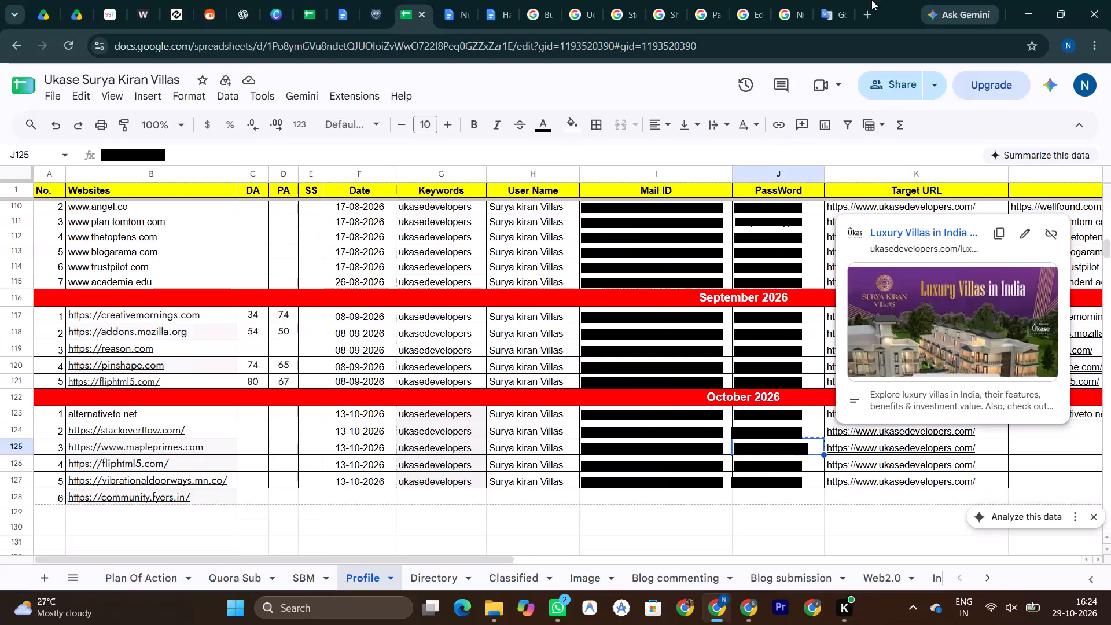
left_click(748, 601)
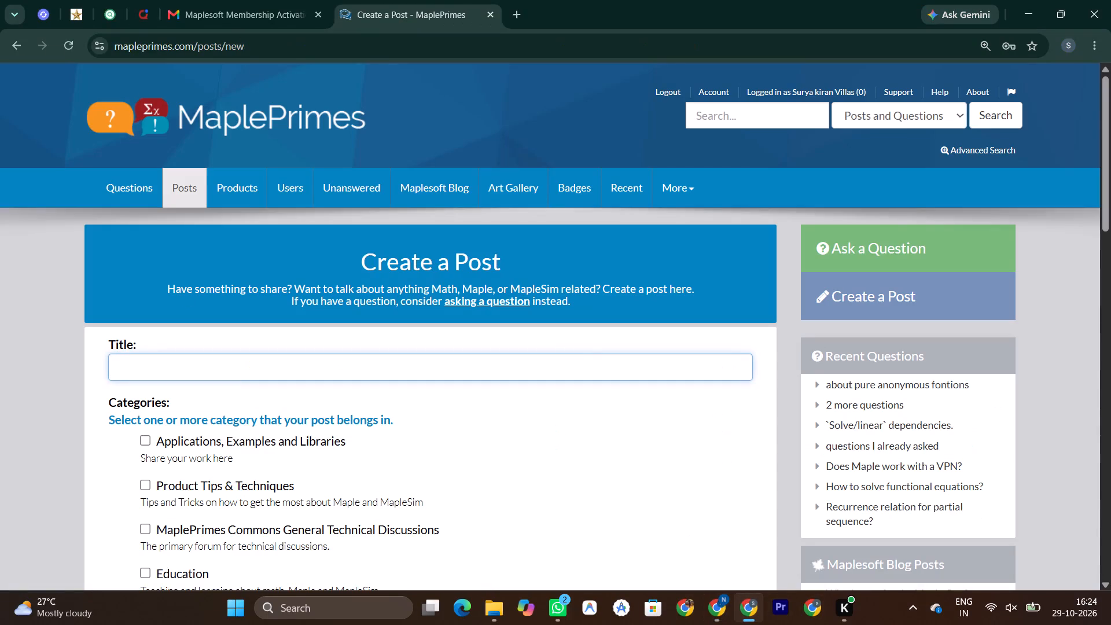
left_click(713, 617)
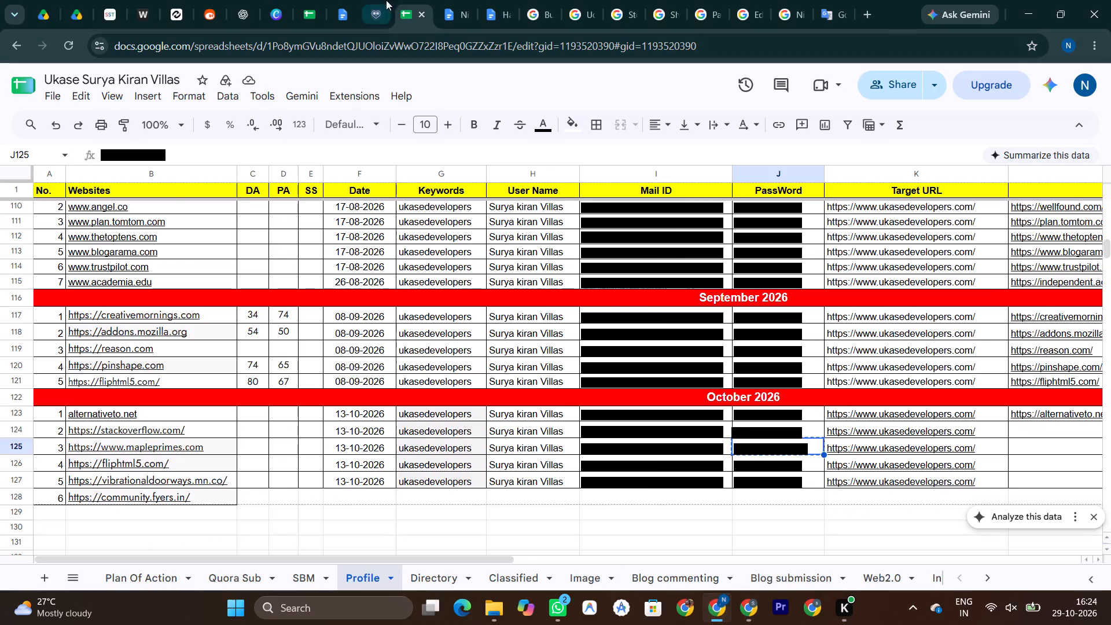
left_click(469, 0)
left_click(505, 0)
left_click(455, 0)
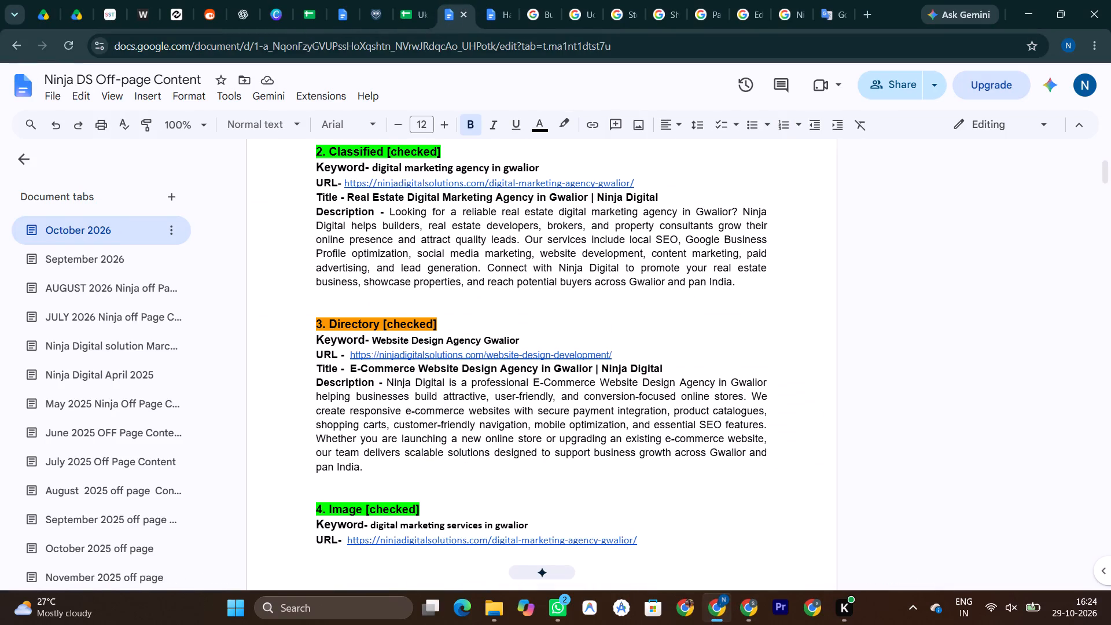
Open the Surya Kiran Villas Off page Content document from the recent Google Docs files.
left_click(44, 98)
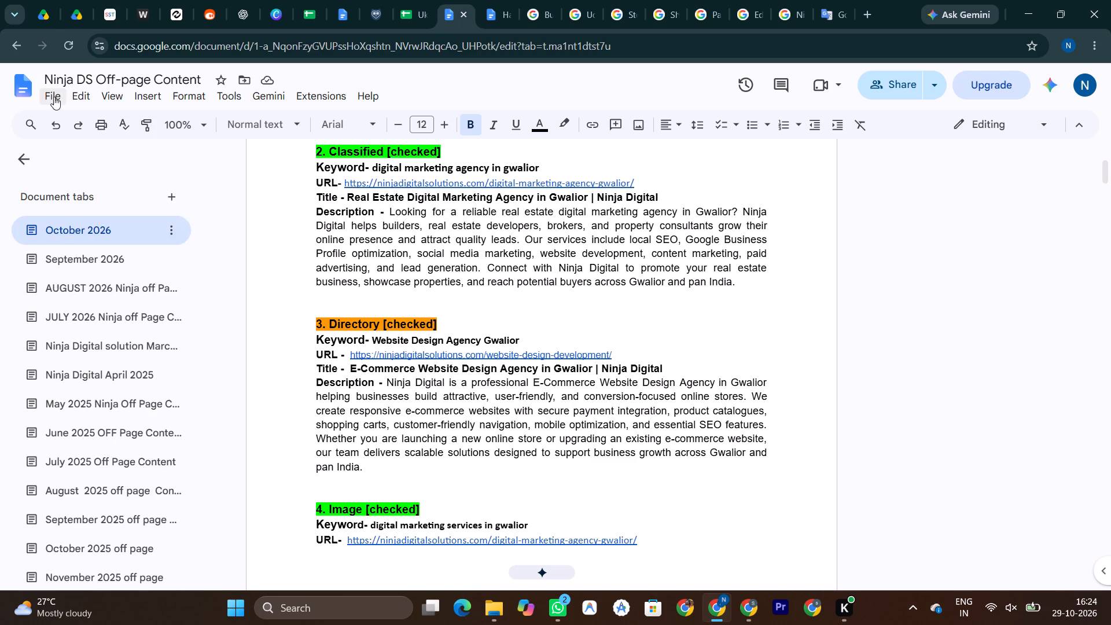
left_click(54, 97)
left_click(136, 142)
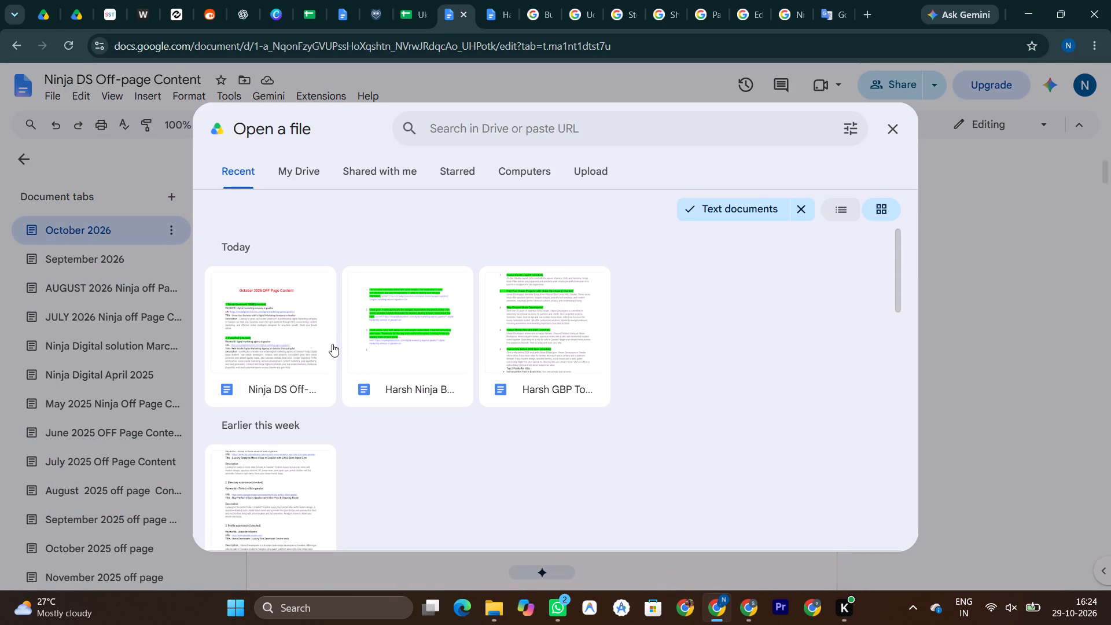
scroll(510, 338, "down", 2)
left_click(299, 347)
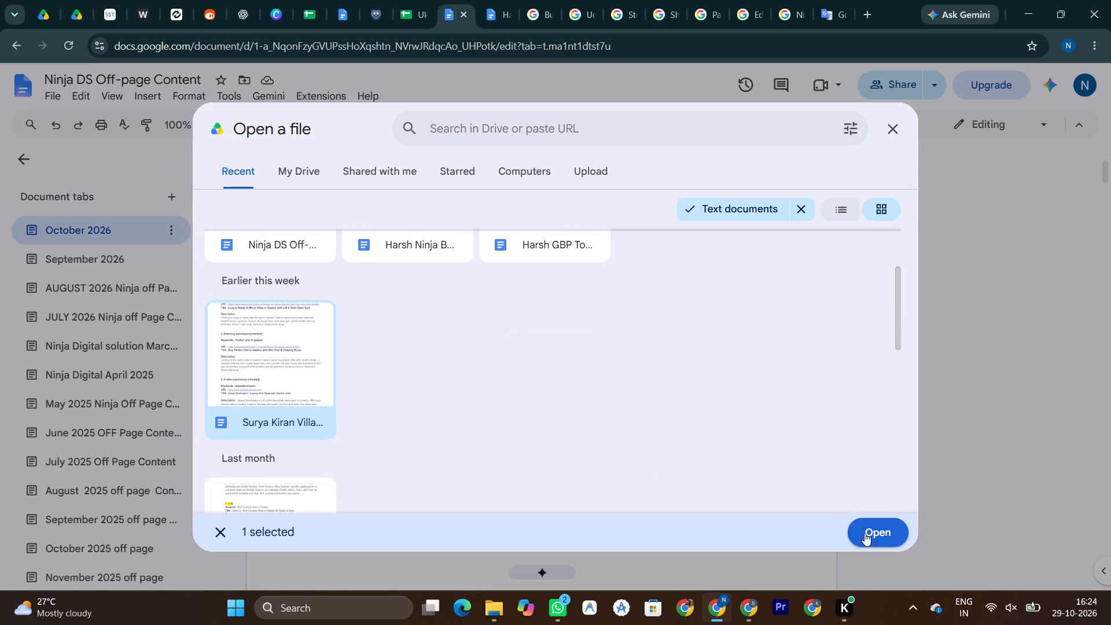
left_click(864, 533)
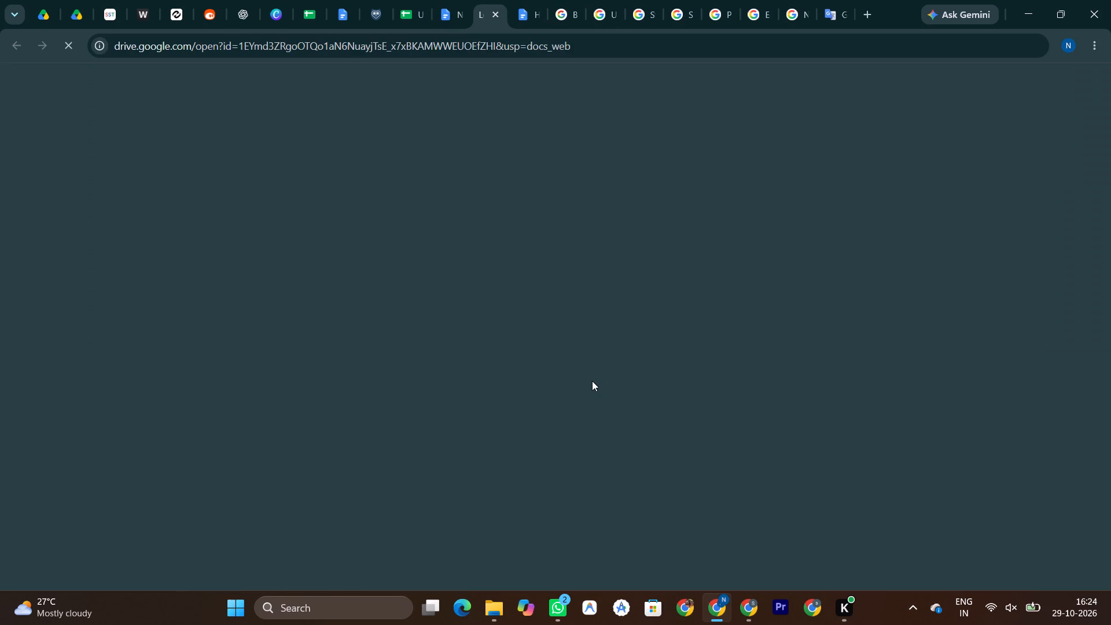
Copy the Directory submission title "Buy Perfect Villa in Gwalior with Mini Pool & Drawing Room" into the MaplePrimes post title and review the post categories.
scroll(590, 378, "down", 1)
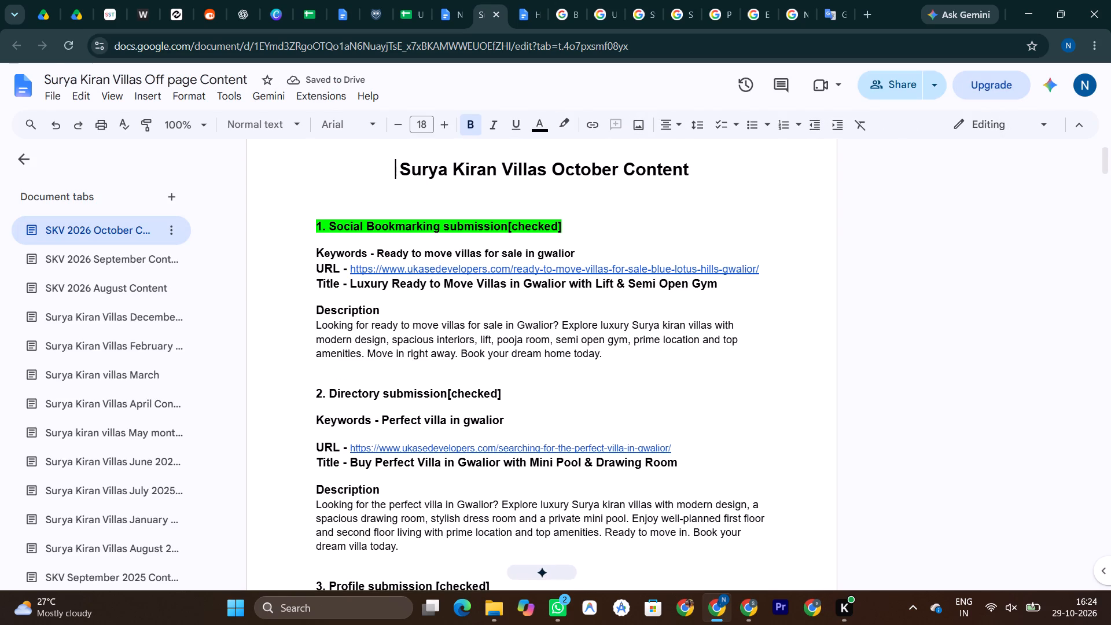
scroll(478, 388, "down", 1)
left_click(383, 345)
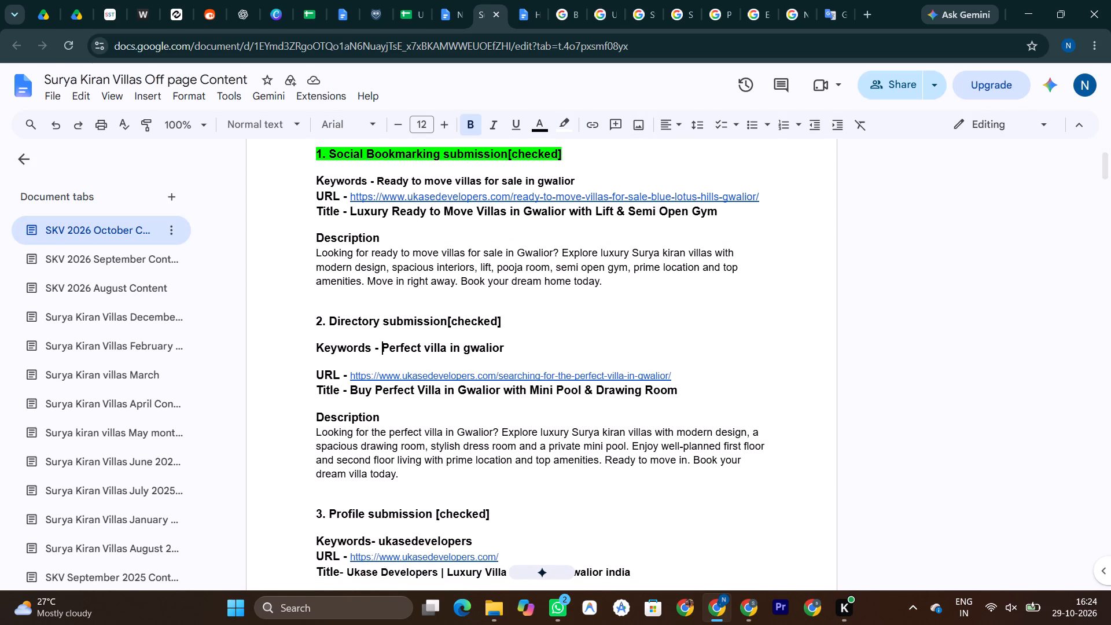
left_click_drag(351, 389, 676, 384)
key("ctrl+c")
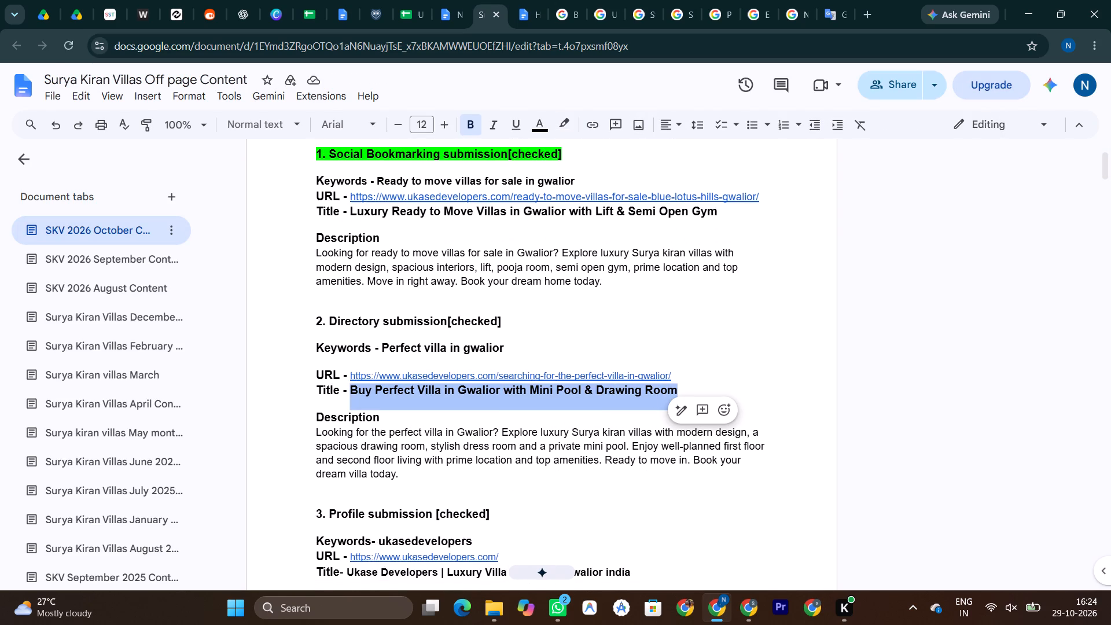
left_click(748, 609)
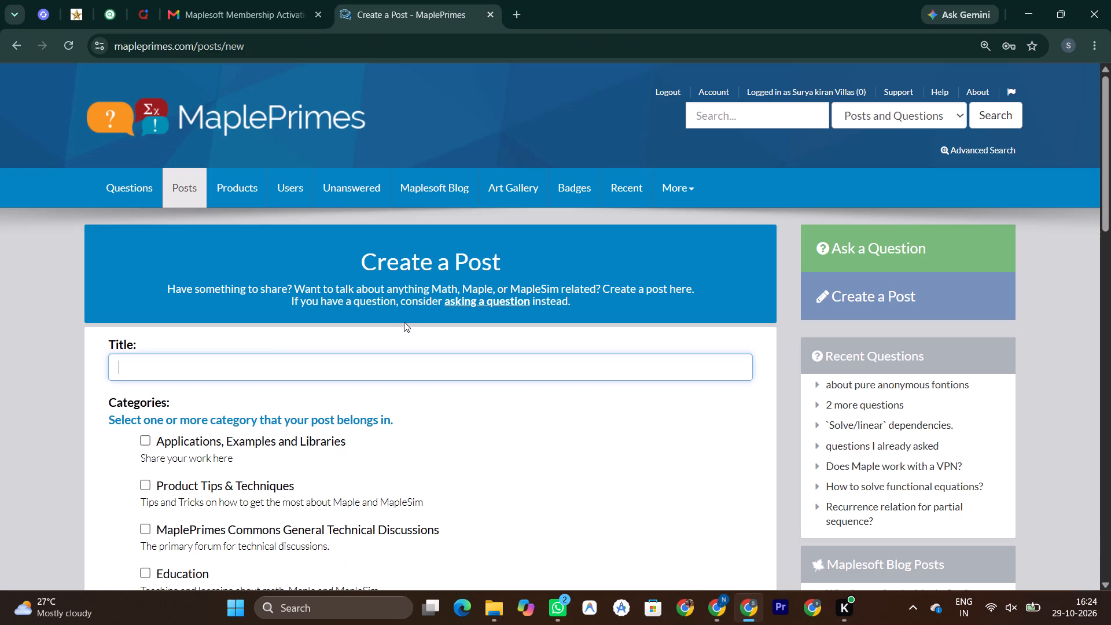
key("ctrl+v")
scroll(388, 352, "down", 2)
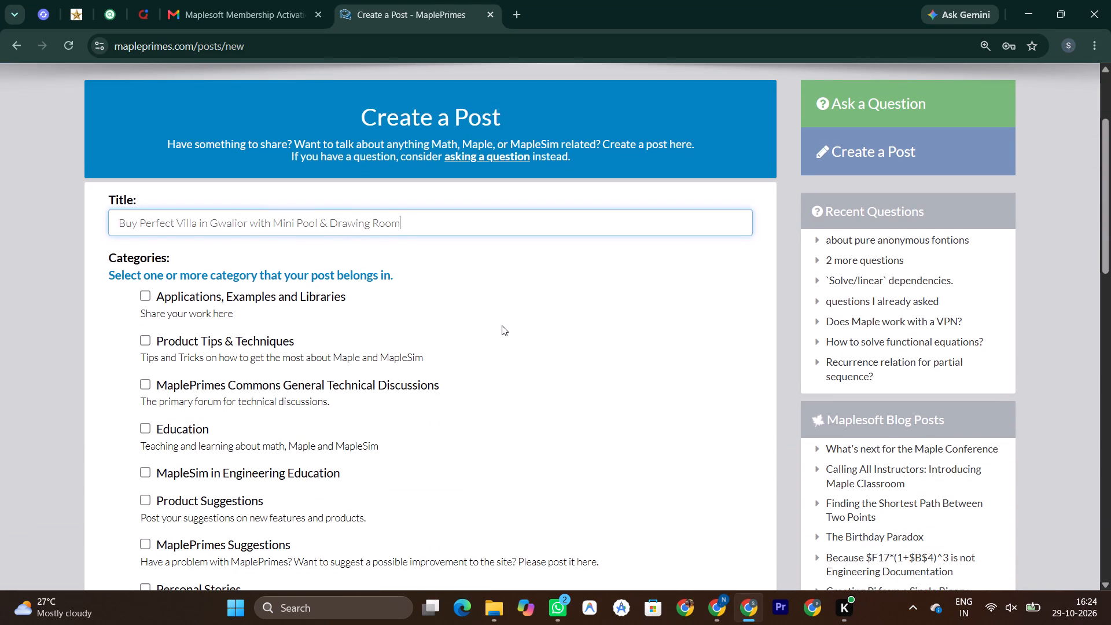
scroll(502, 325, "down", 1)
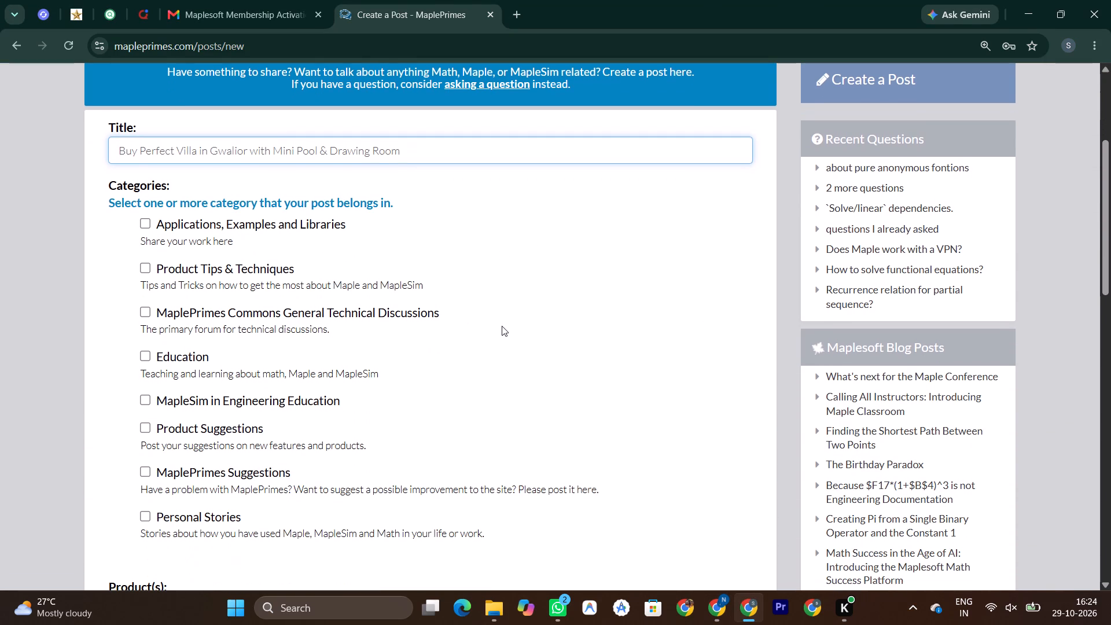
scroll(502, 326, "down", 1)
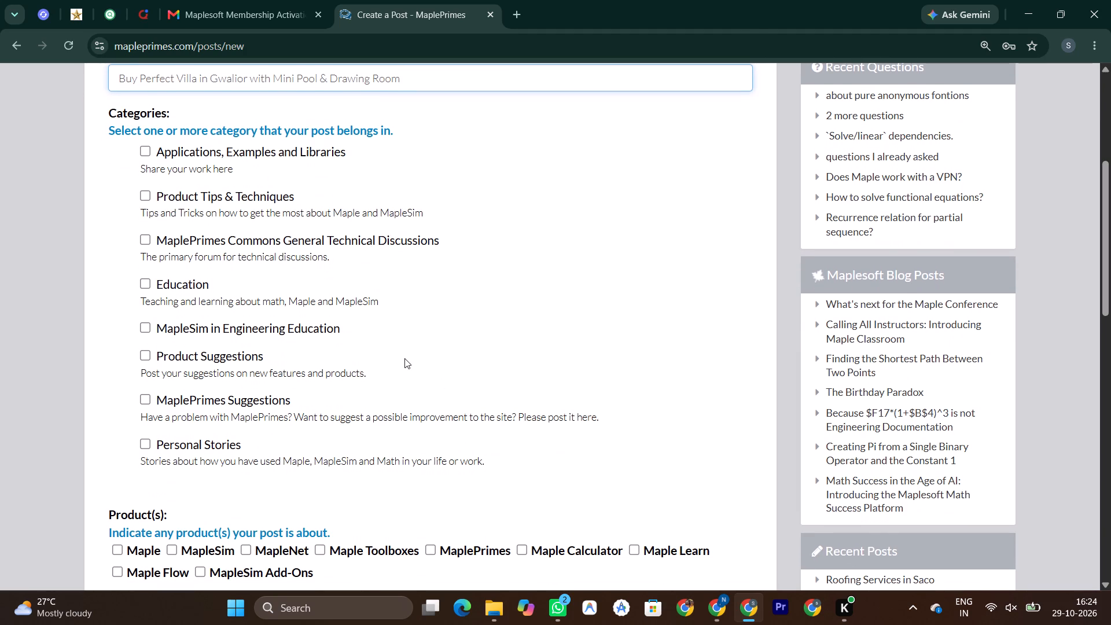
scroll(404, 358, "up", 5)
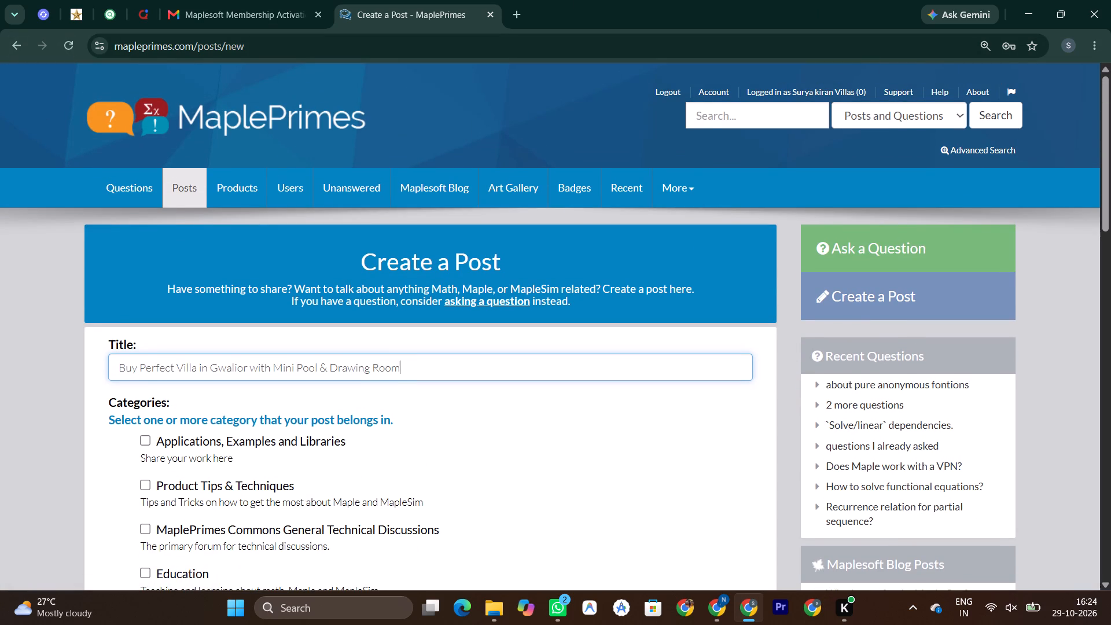
Open the MaplePrimes account settings and examine the account information, avatar and signature sections.
left_click(713, 94)
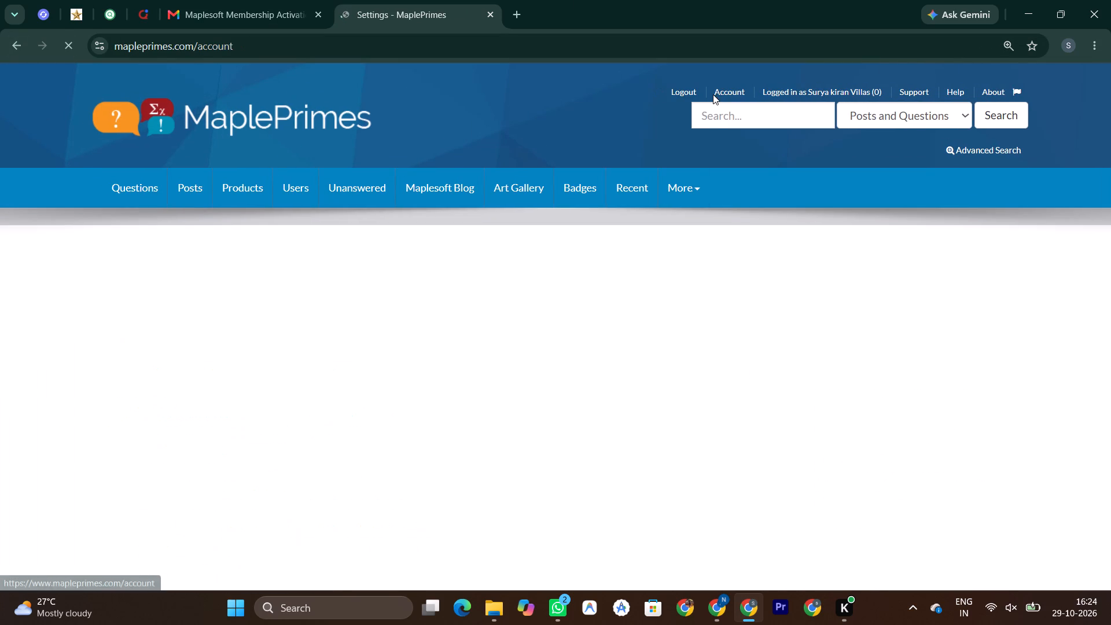
scroll(426, 353, "down", 1)
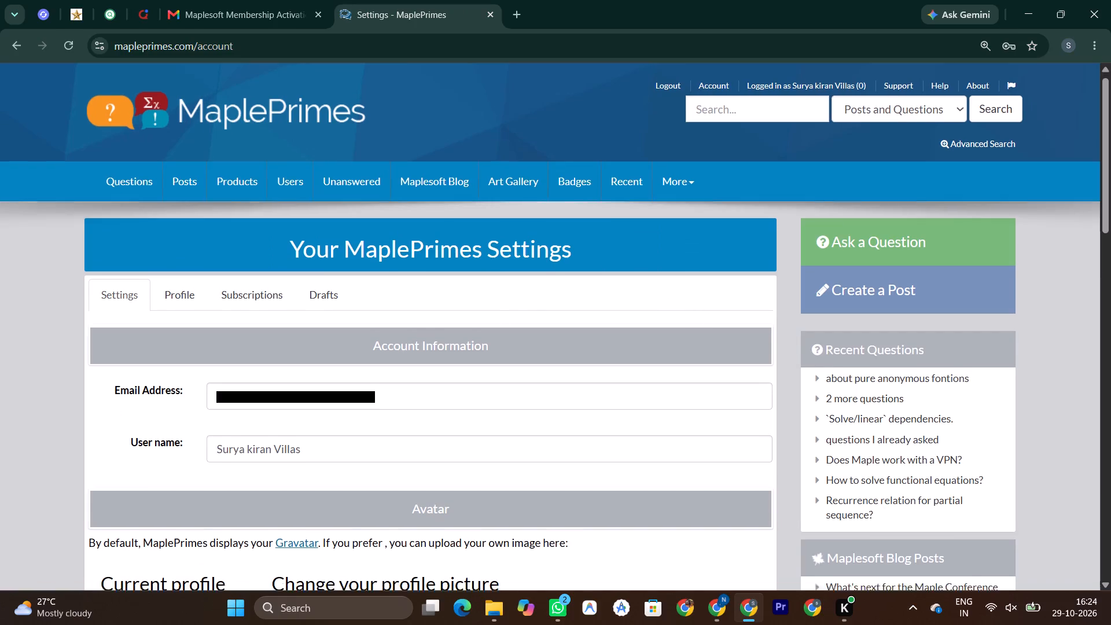
scroll(426, 353, "down", 6)
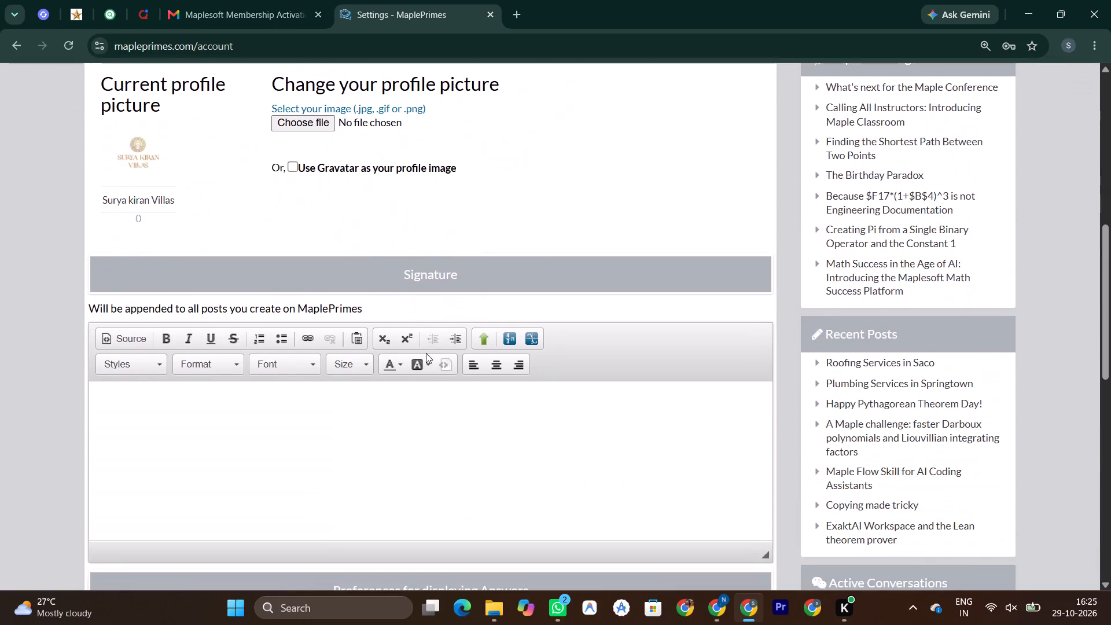
scroll(426, 353, "up", 6)
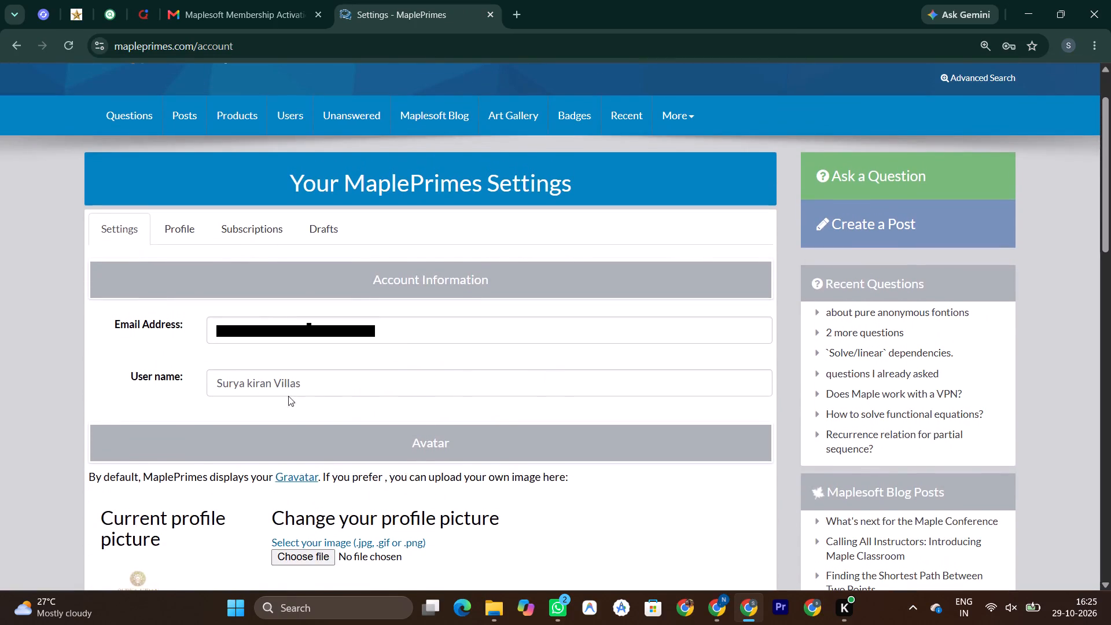
scroll(304, 382, "down", 3)
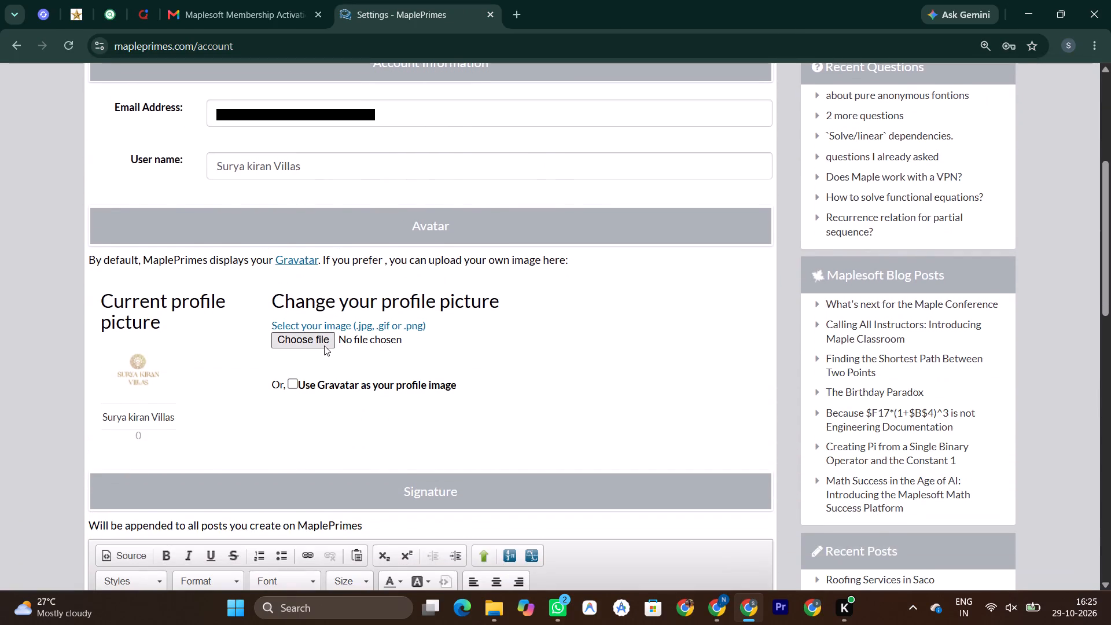
scroll(447, 345, "down", 2)
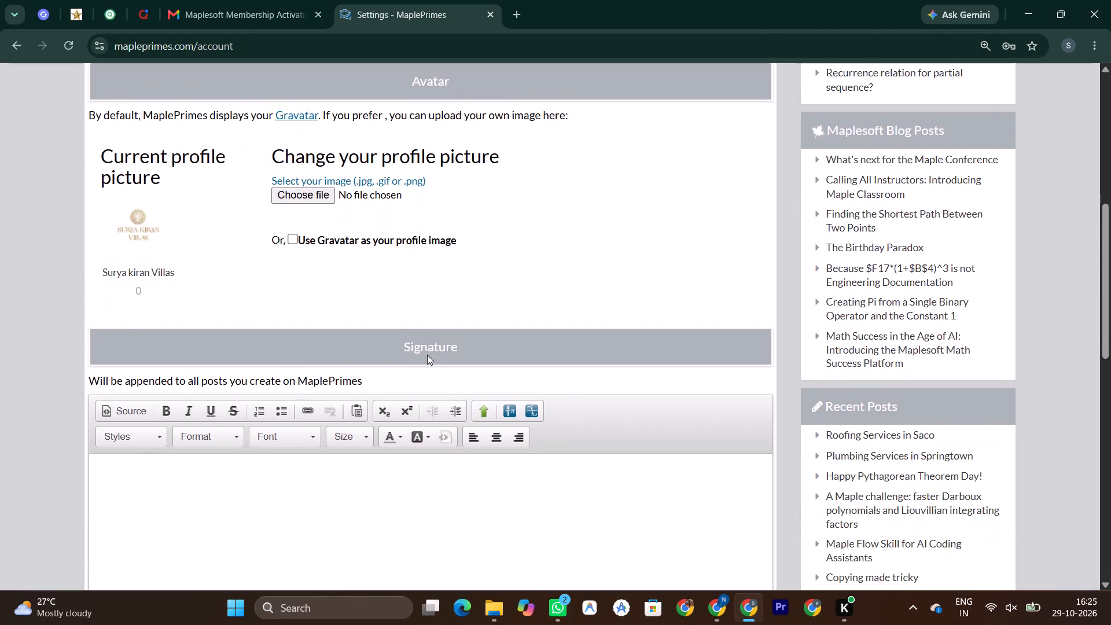
Copy the Directory submission title "Buy Perfect Villa in Gwalior with Mini Pool & Drawing Room" into the MaplePrimes signature, without blank lines above it.
scroll(389, 384, "down", 1)
left_click(172, 411)
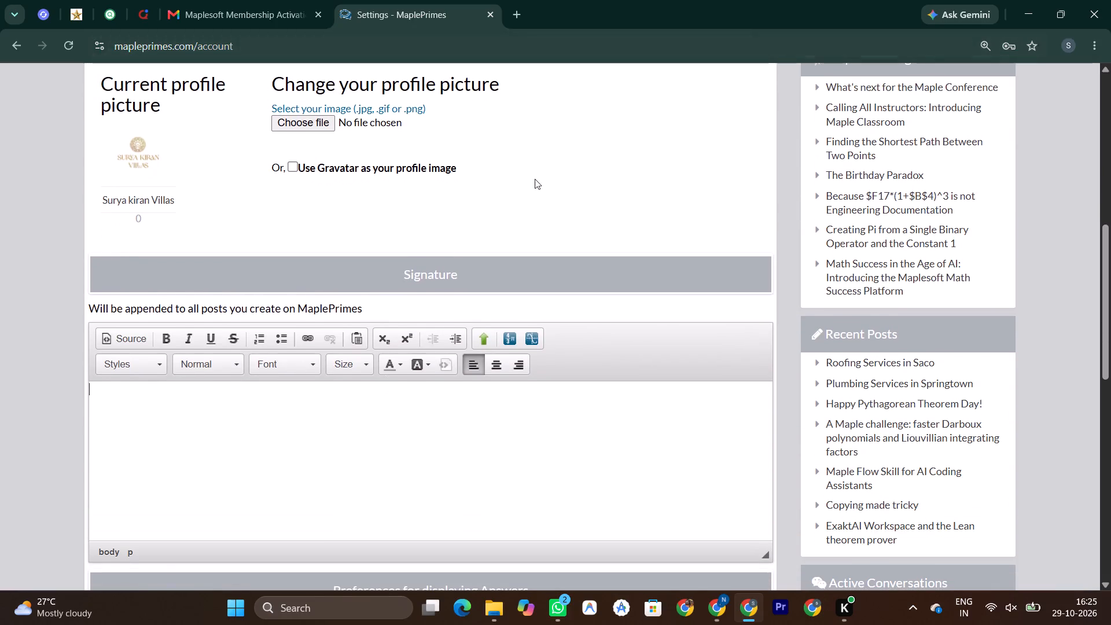
left_click(723, 598)
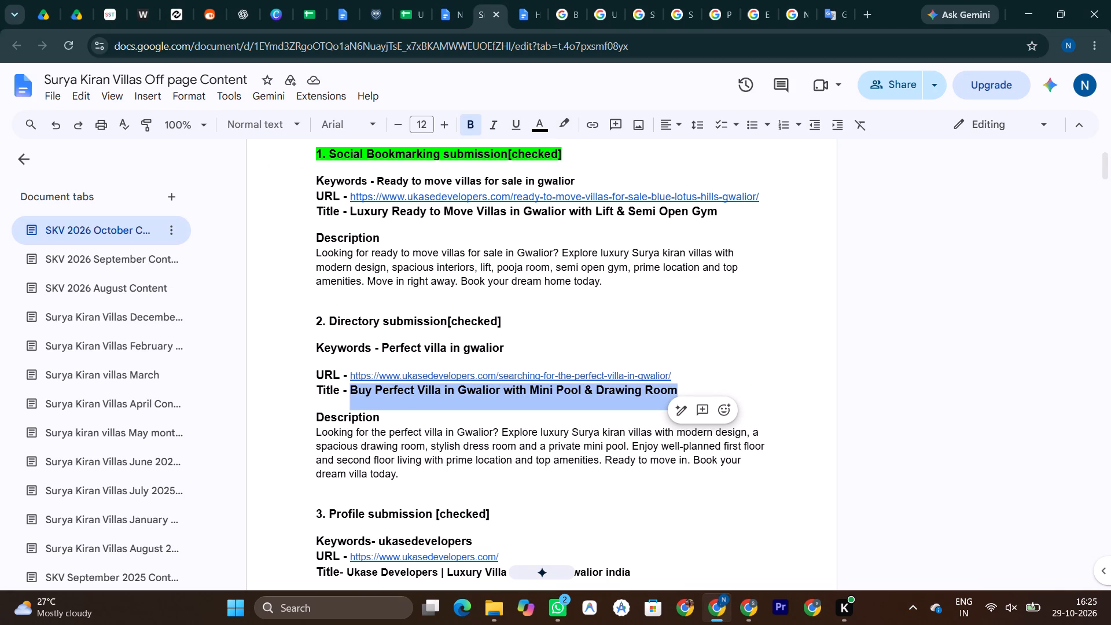
key("ctrl+c")
left_click(744, 601)
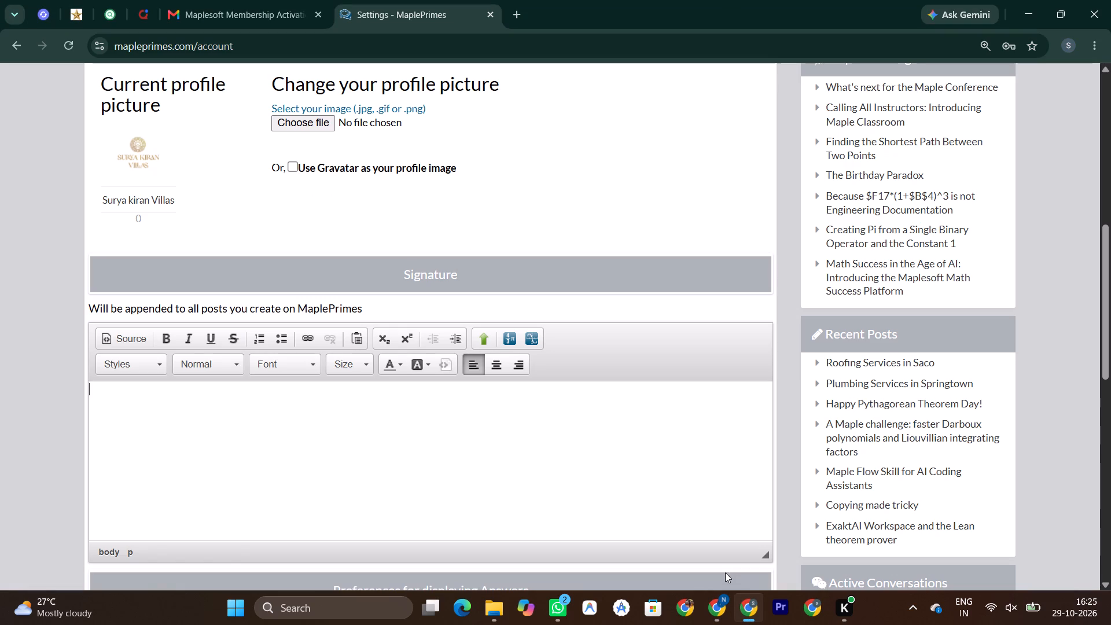
key("ctrl+v")
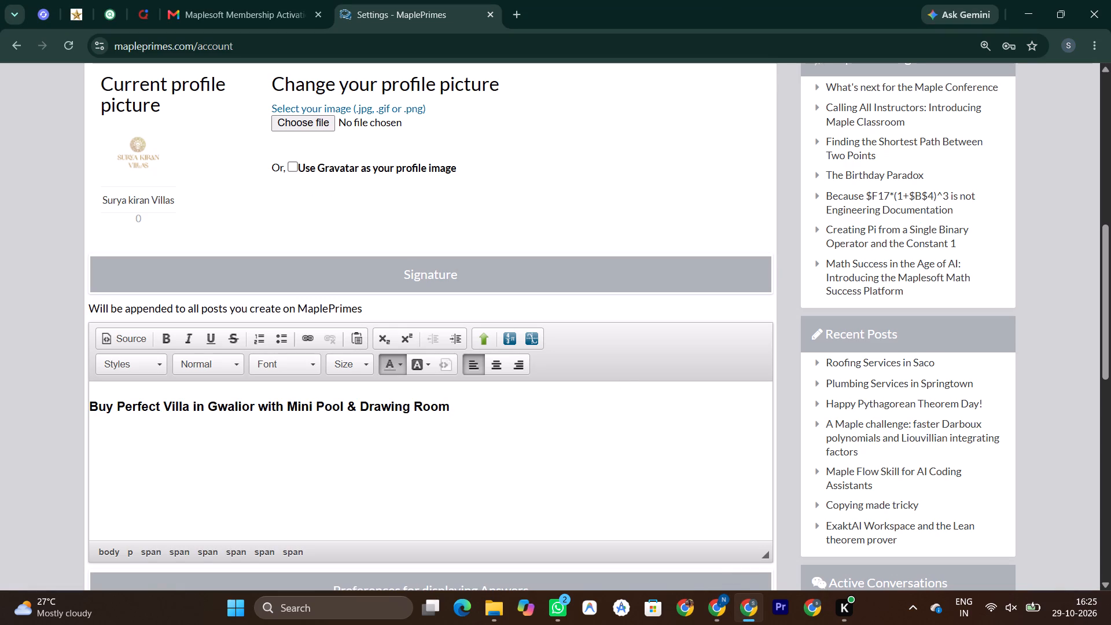
left_click(89, 402)
key("BackSpace")
key("BackSpace")
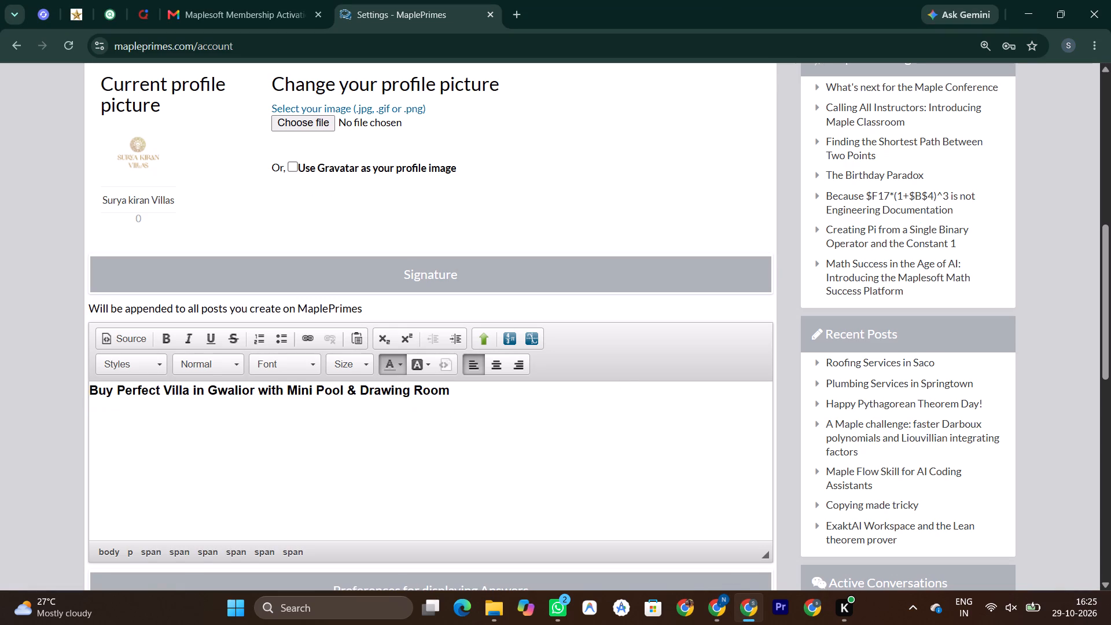
left_click(524, 395)
key("Return")
Copy the Directory submission description from the content document into the signature, directly below the title with no blank line between.
left_click(715, 612)
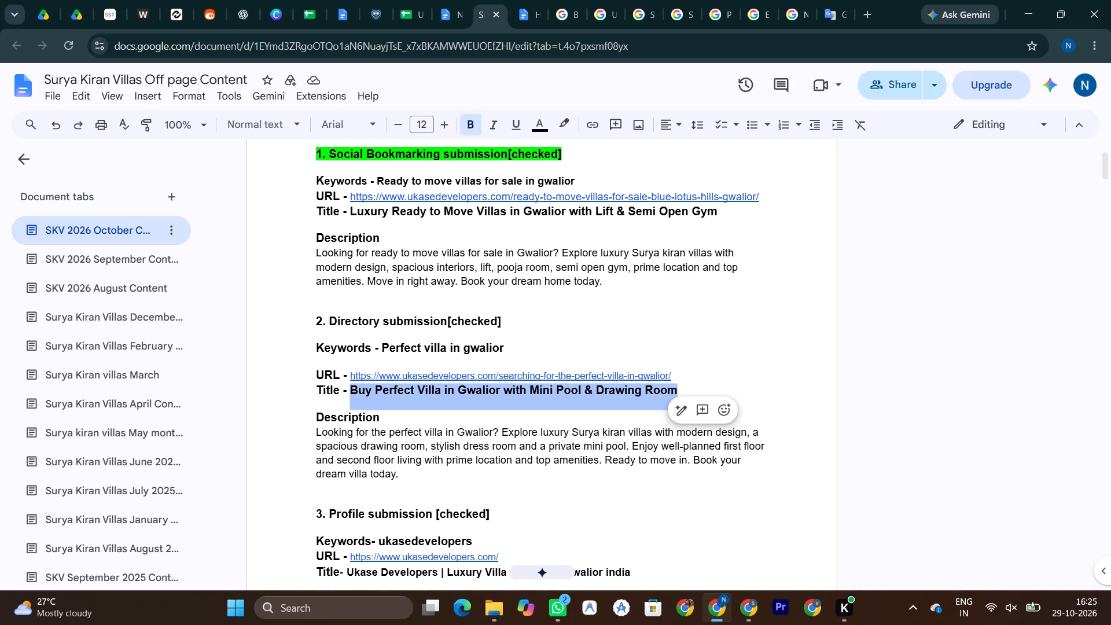
left_click_drag(315, 432, 424, 471)
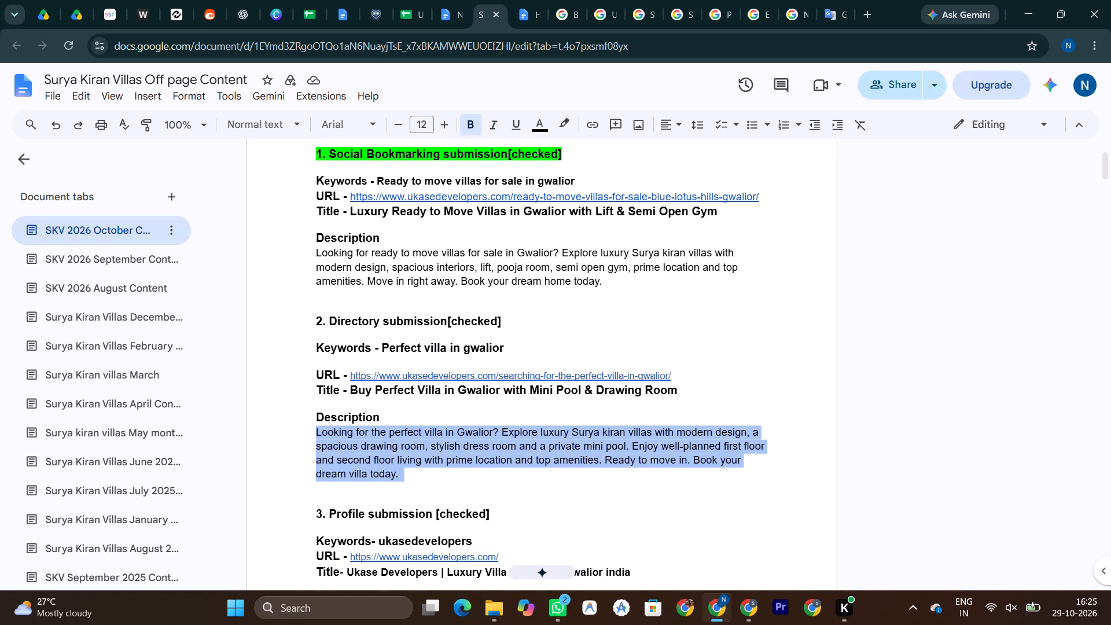
left_click_drag(424, 471, 424, 474)
key("ctrl+c")
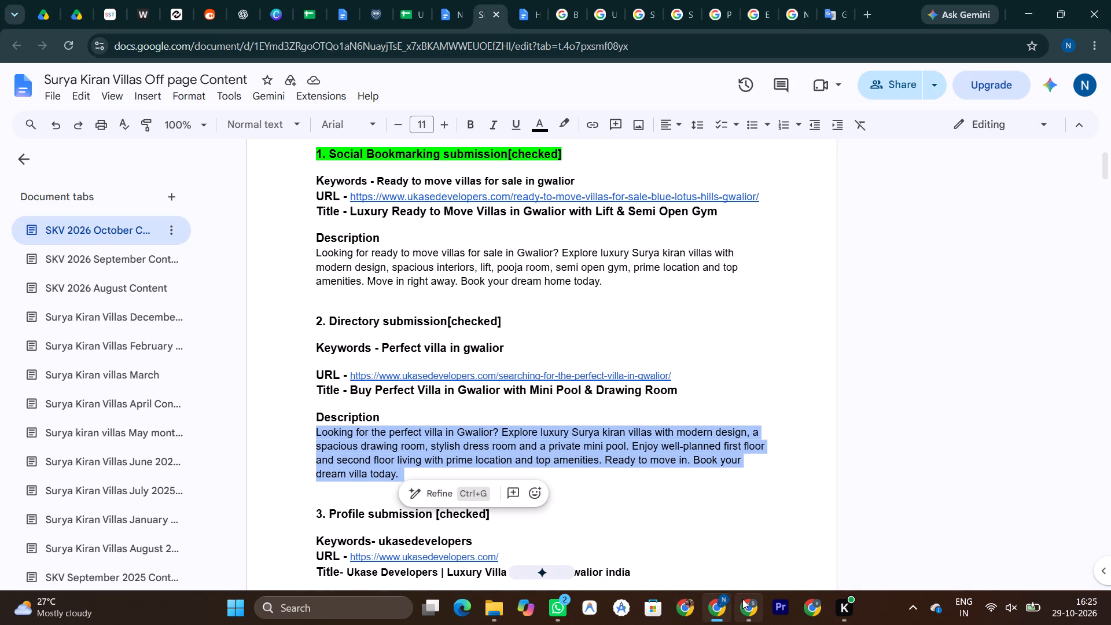
left_click(747, 608)
key("ctrl+v")
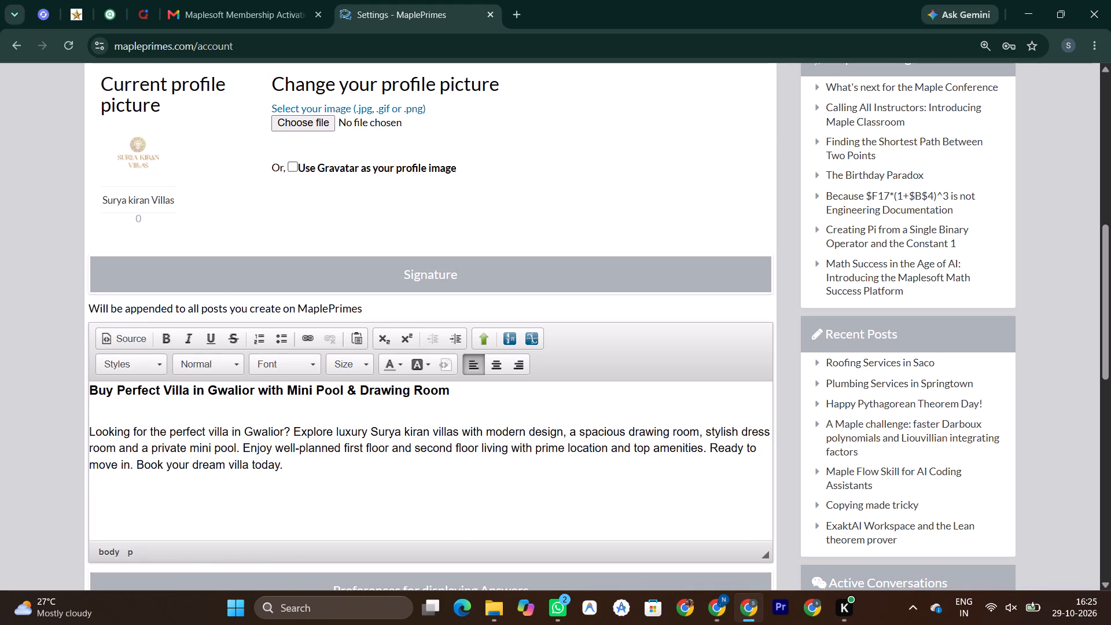
left_click(159, 407)
key("BackSpace")
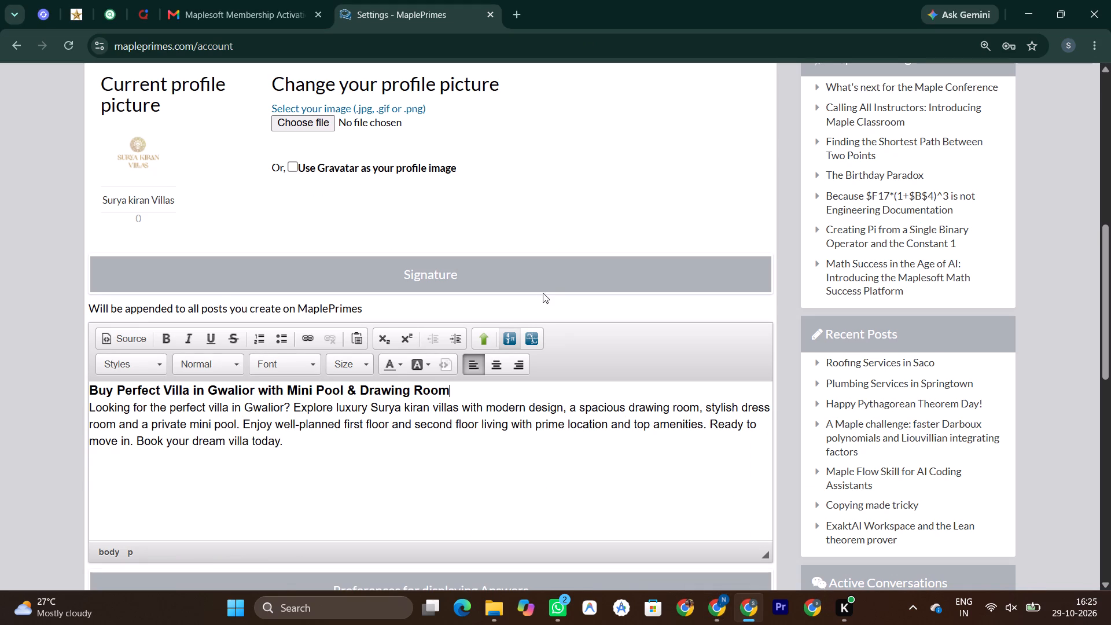
left_click(709, 617)
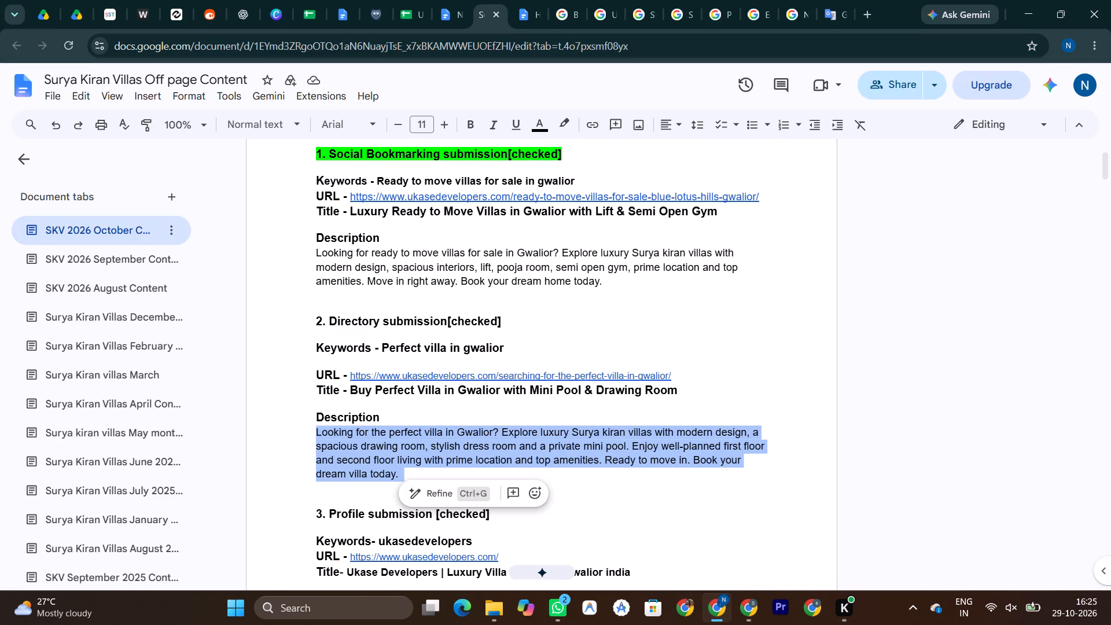
left_click_drag(671, 374, 351, 380)
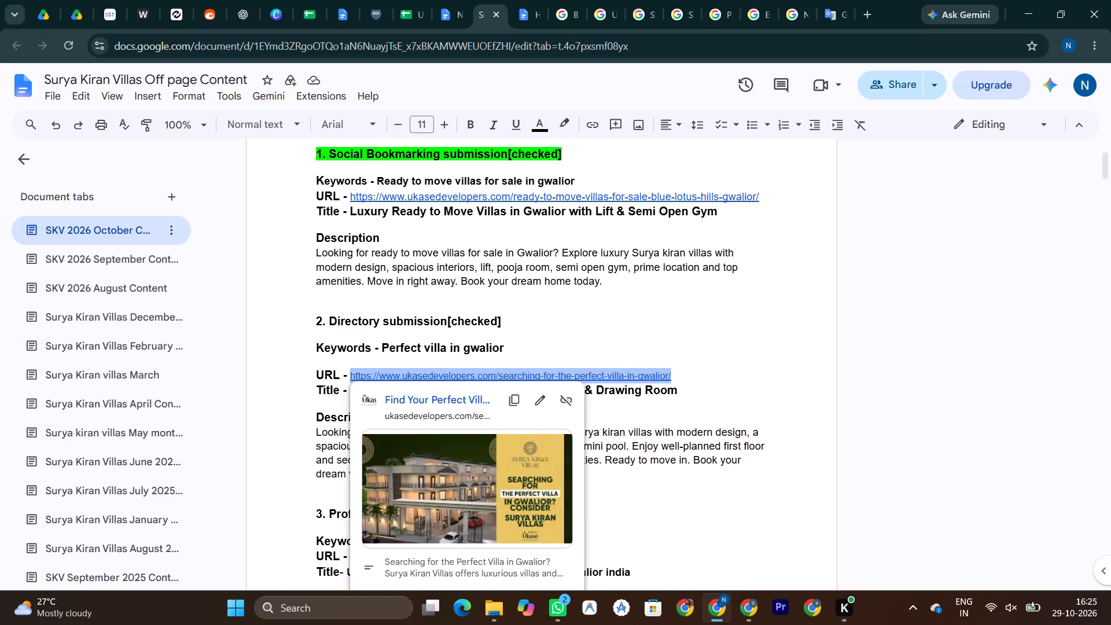
left_click_drag(351, 380, 350, 380)
key("ctrl+c")
left_click(730, 355)
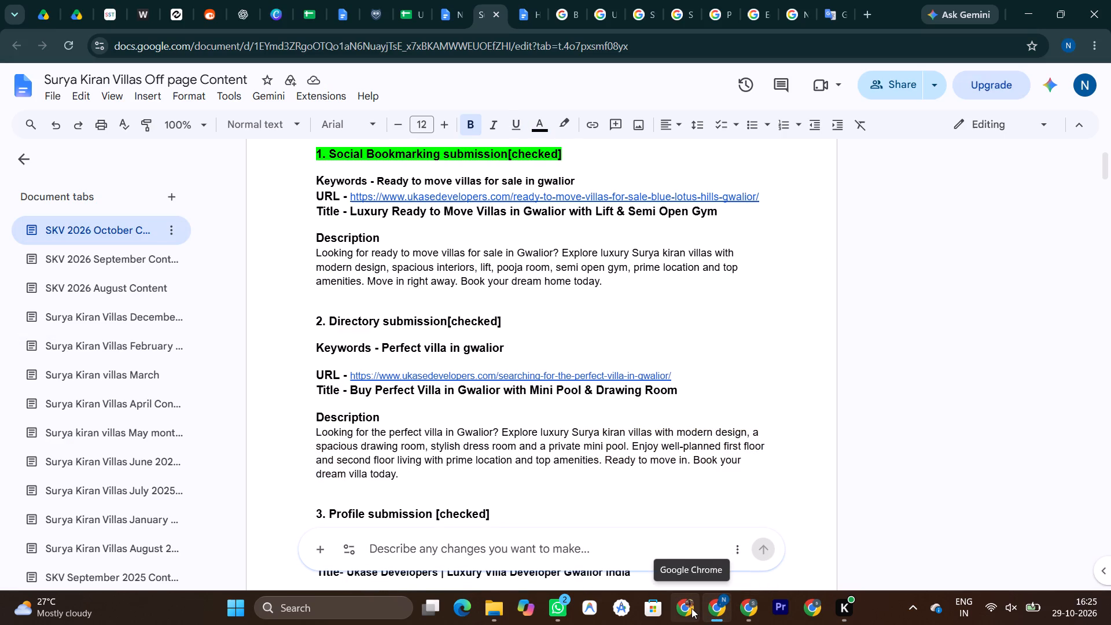
left_click(751, 607)
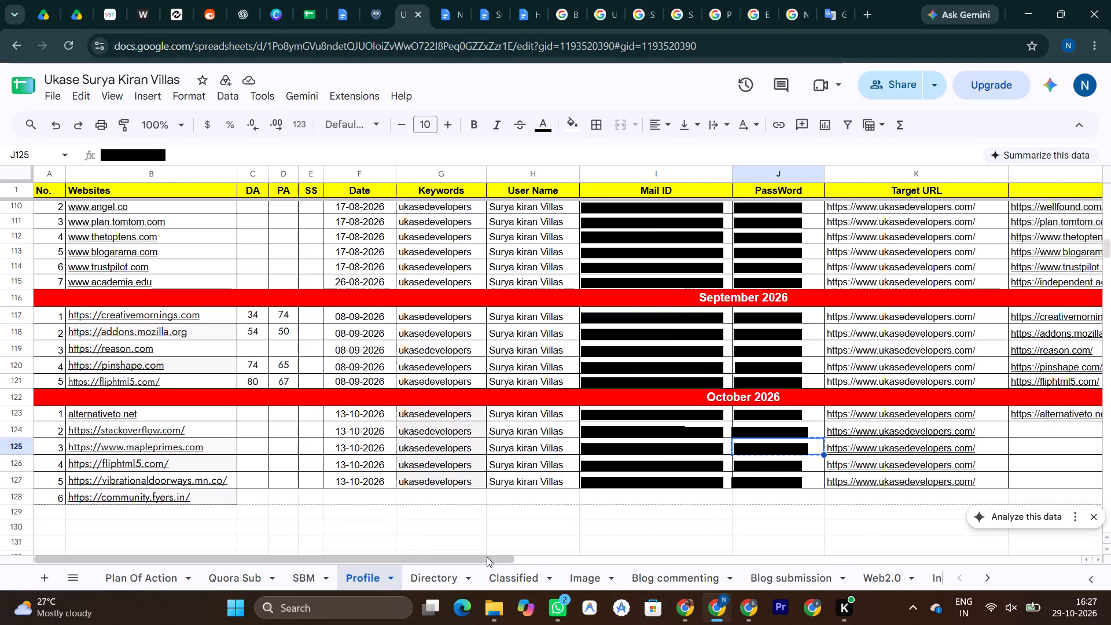
Delete the stackoverflow.com row from the October 2026 section of the Profile sheet.
right_click(11, 431)
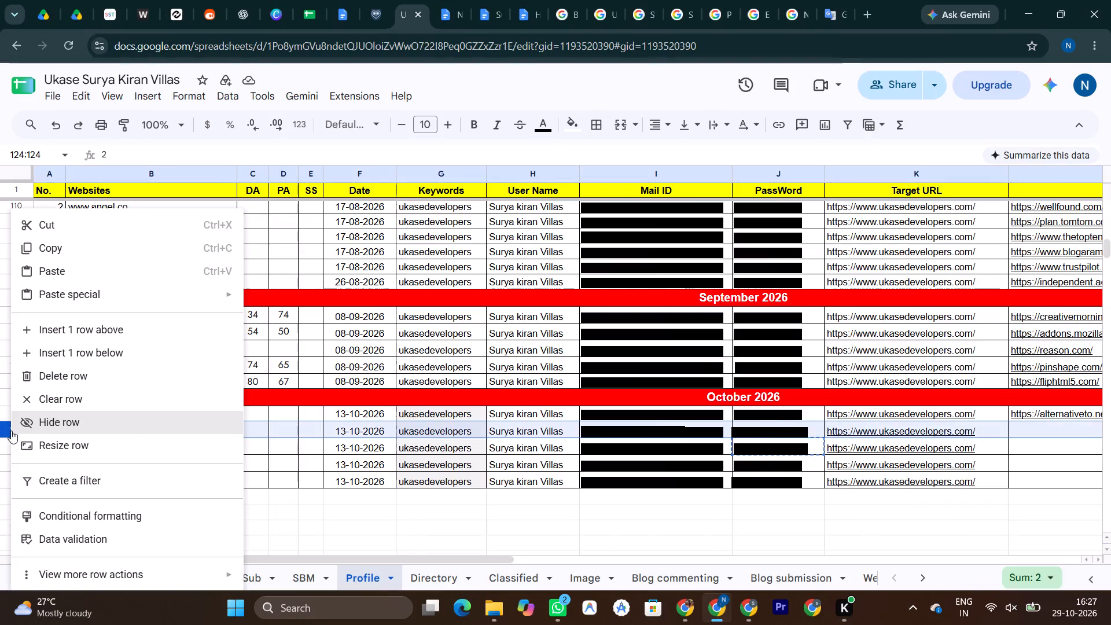
left_click(68, 378)
left_click(1030, 437)
left_click(1038, 427)
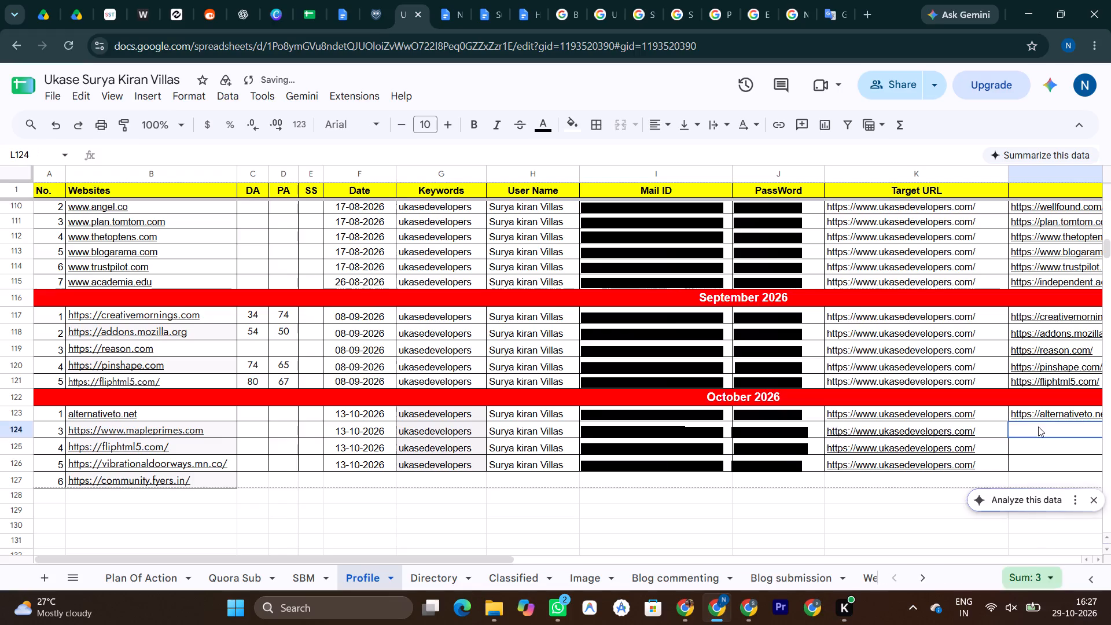
key("ctrl+v")
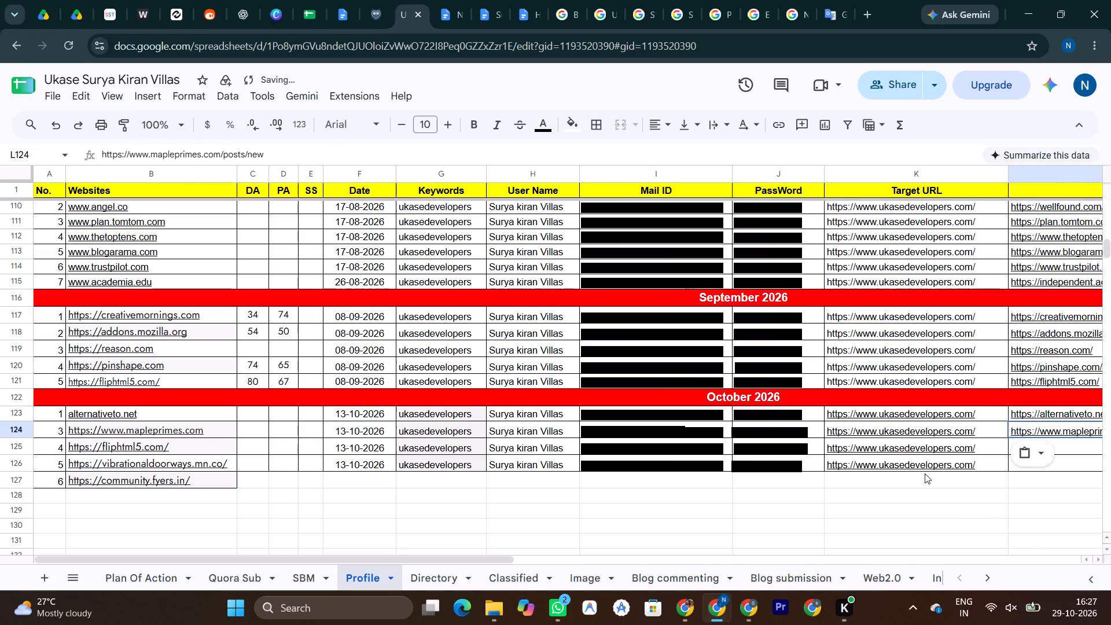
left_click(187, 447)
key("ctrl+c")
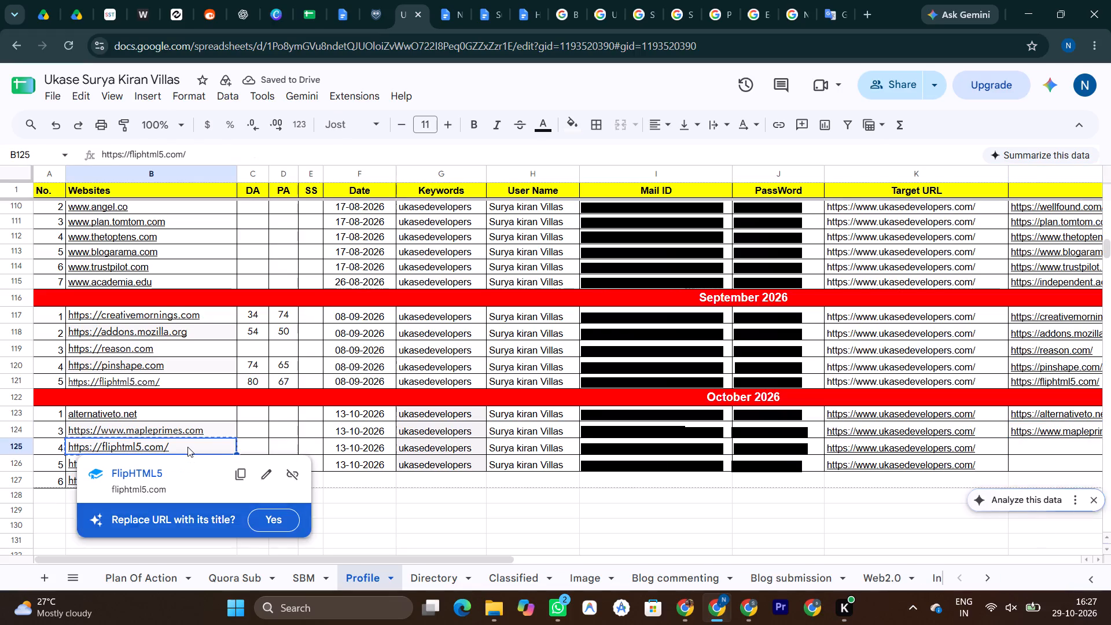
key("ctrl+f")
key("ctrl+v")
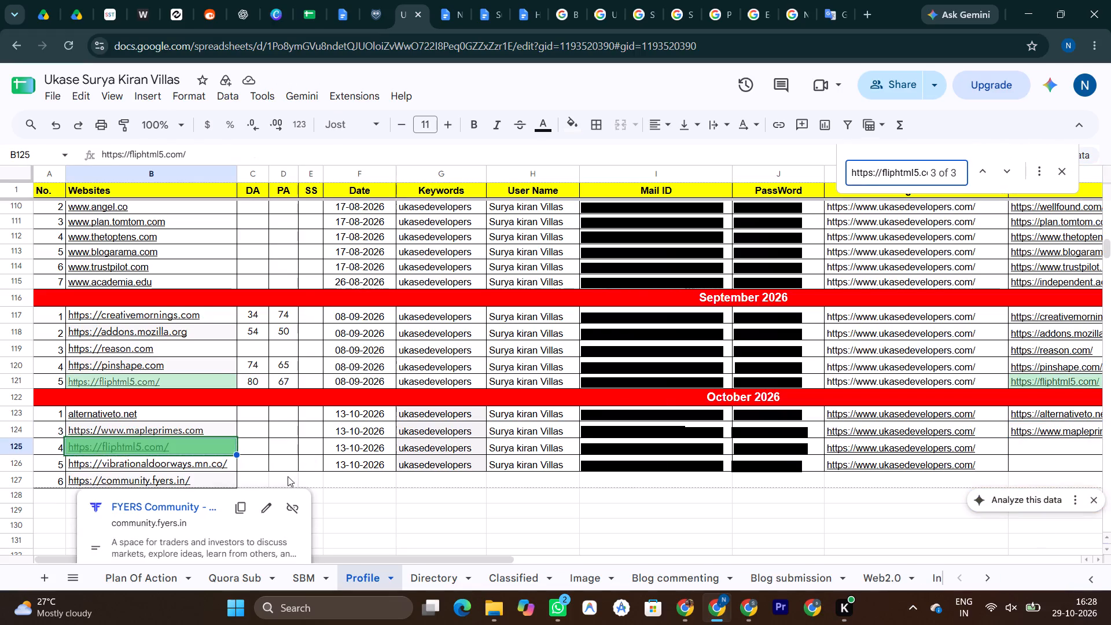
left_click(209, 465)
key("ctrl+c")
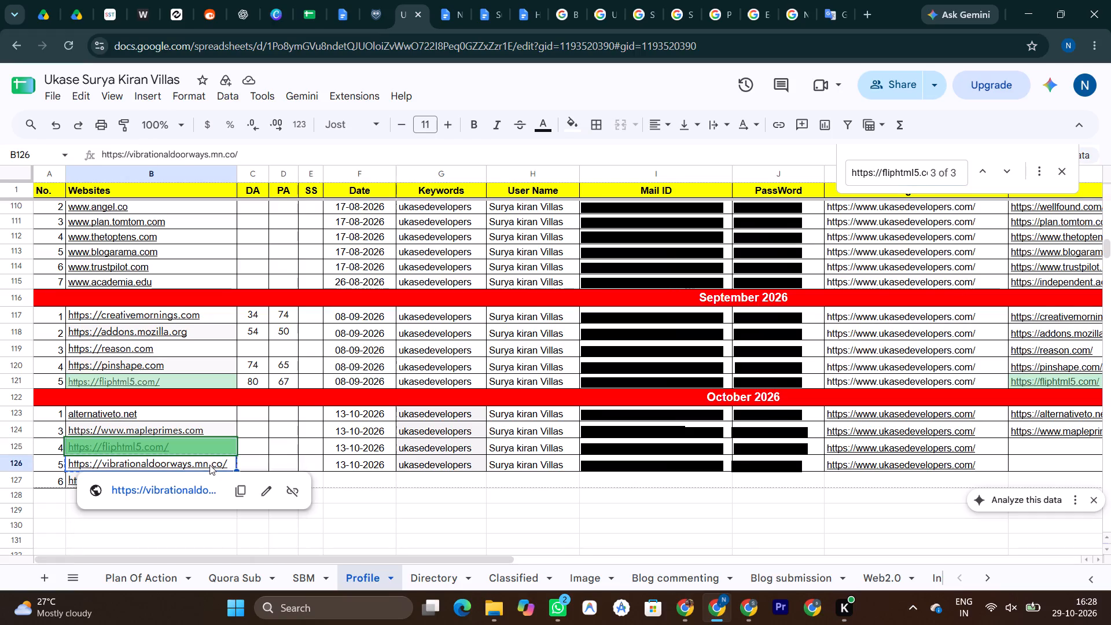
key("ctrl+f")
key("ctrl+v")
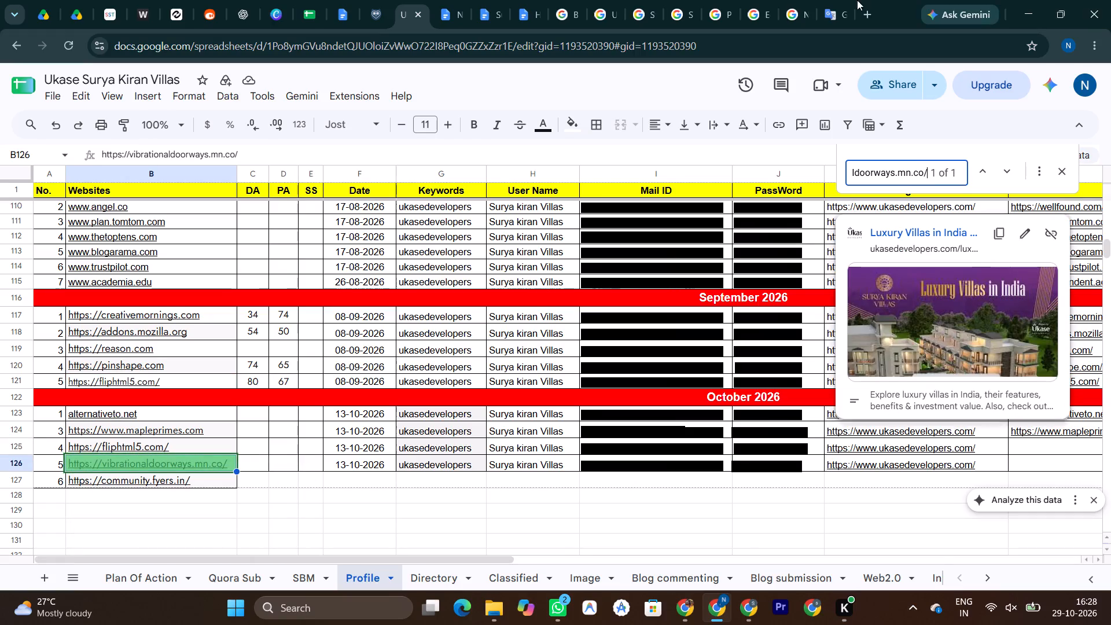
left_click(757, 605)
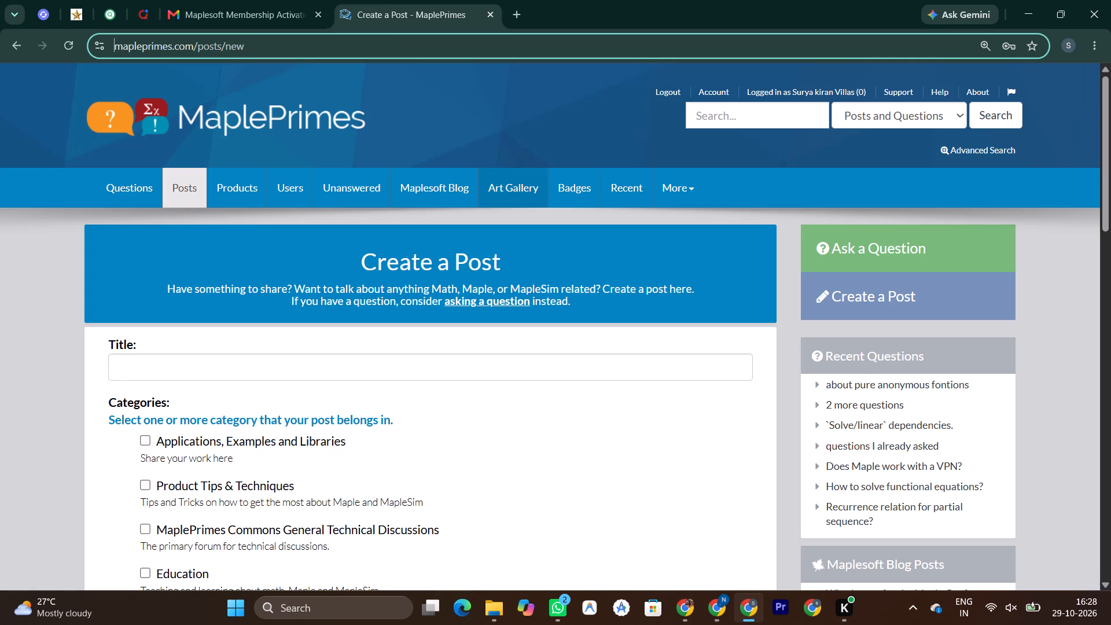
triple_click(454, 40)
key("ctrl+v")
key("Return")
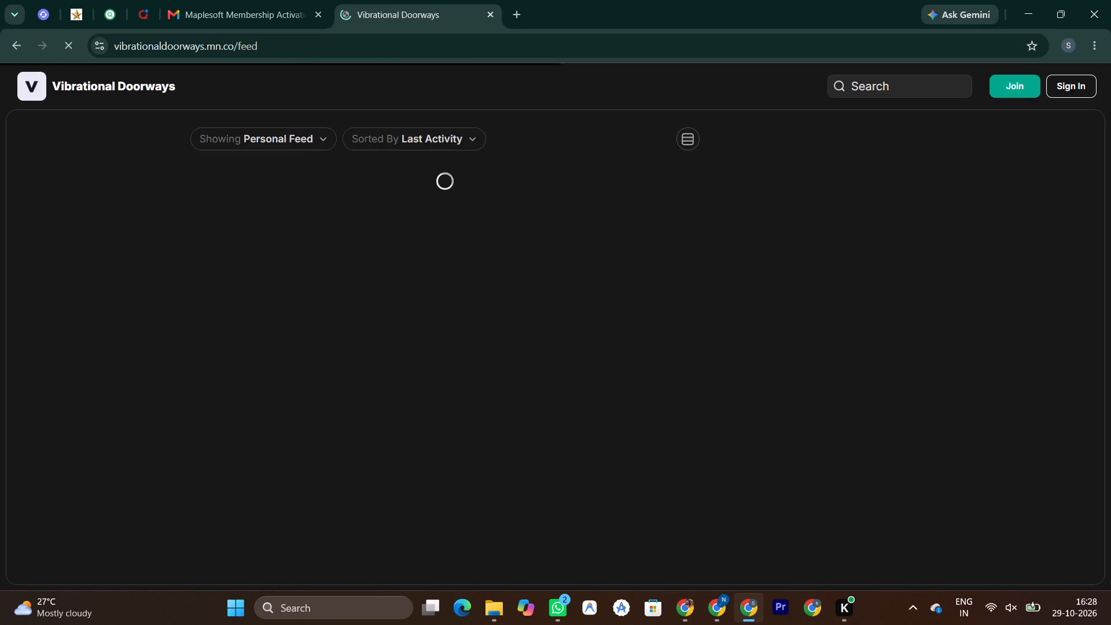
left_click(740, 506)
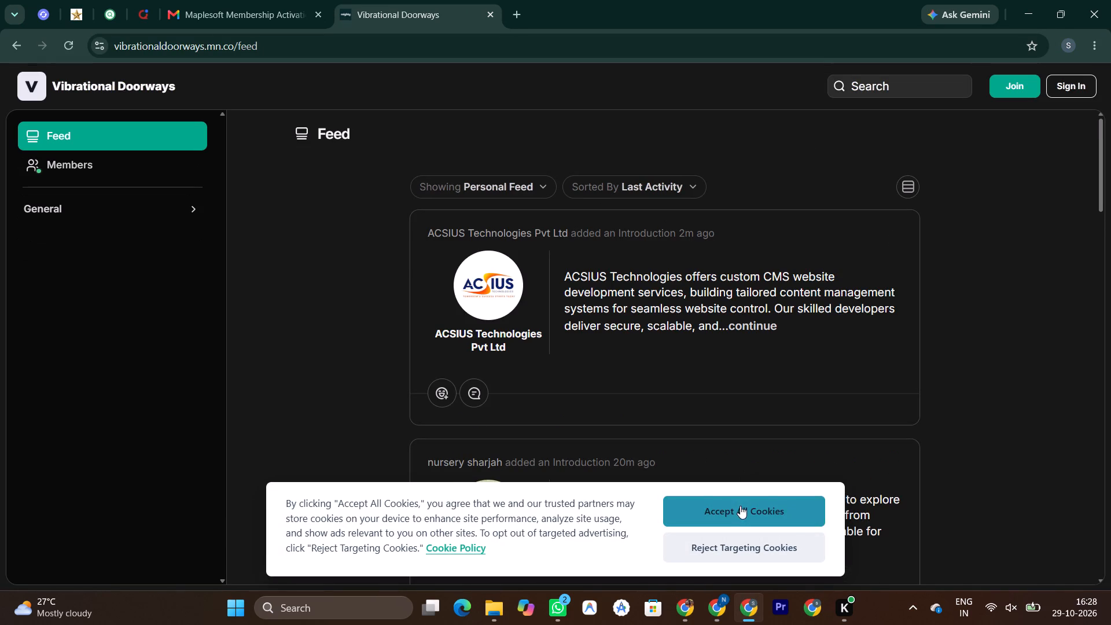
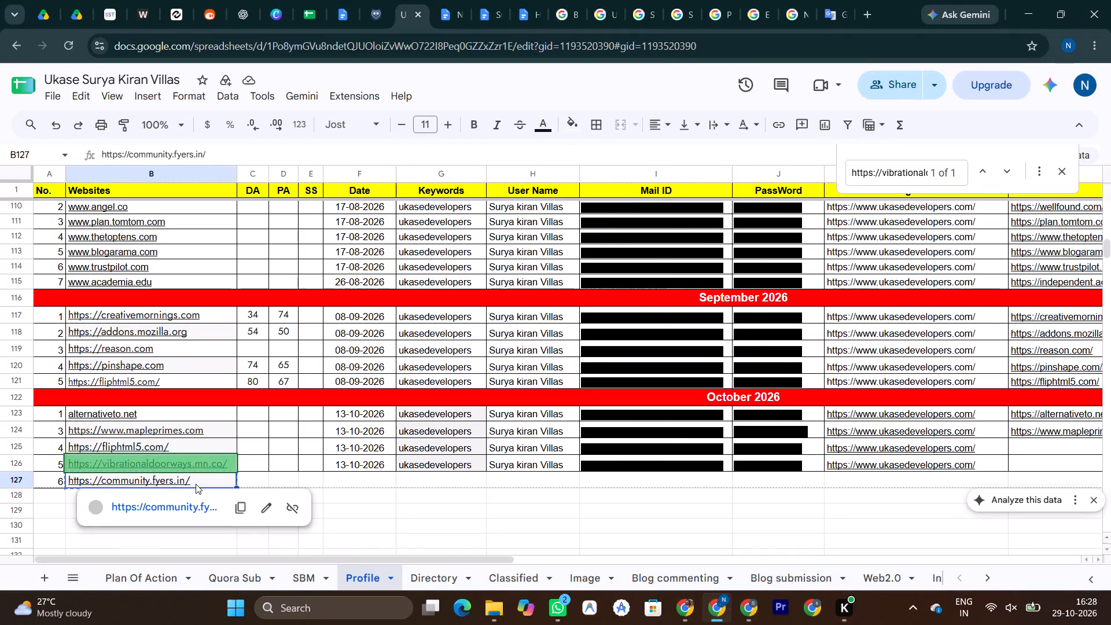
key("alt+Tab")
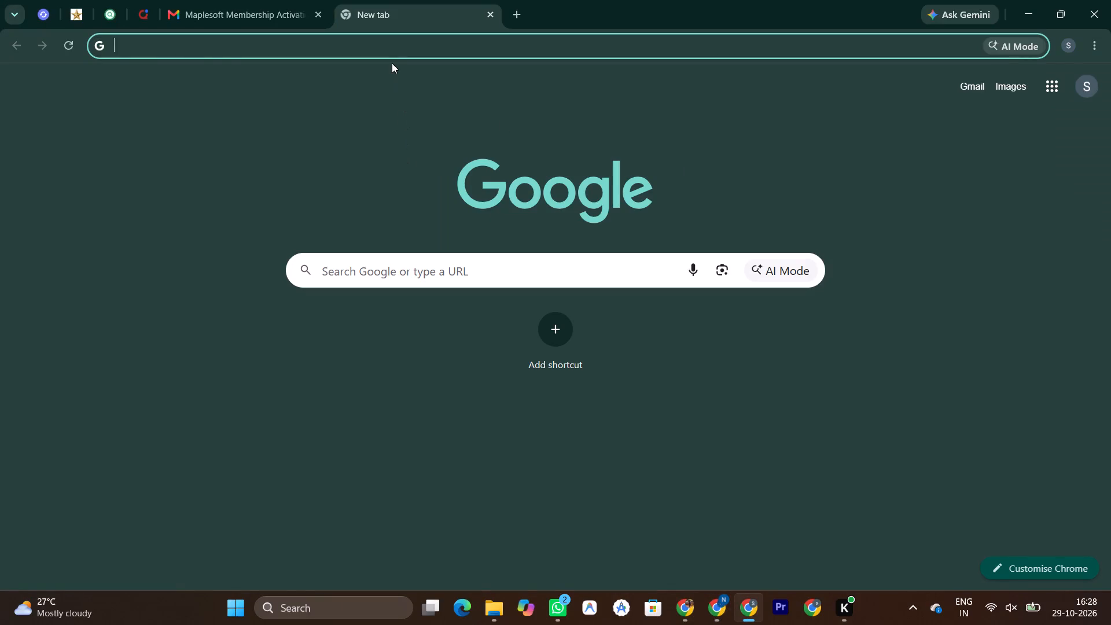
key("ctrl+v")
key("Return")
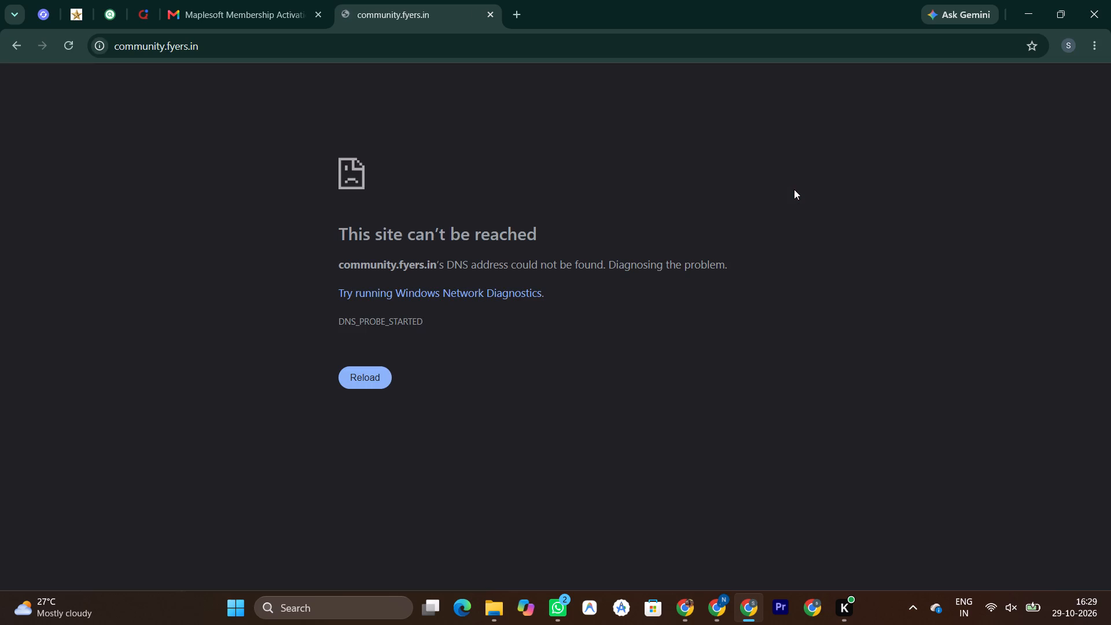
left_click(370, 376)
left_click(512, 17)
left_click(443, 4)
left_click(489, 19)
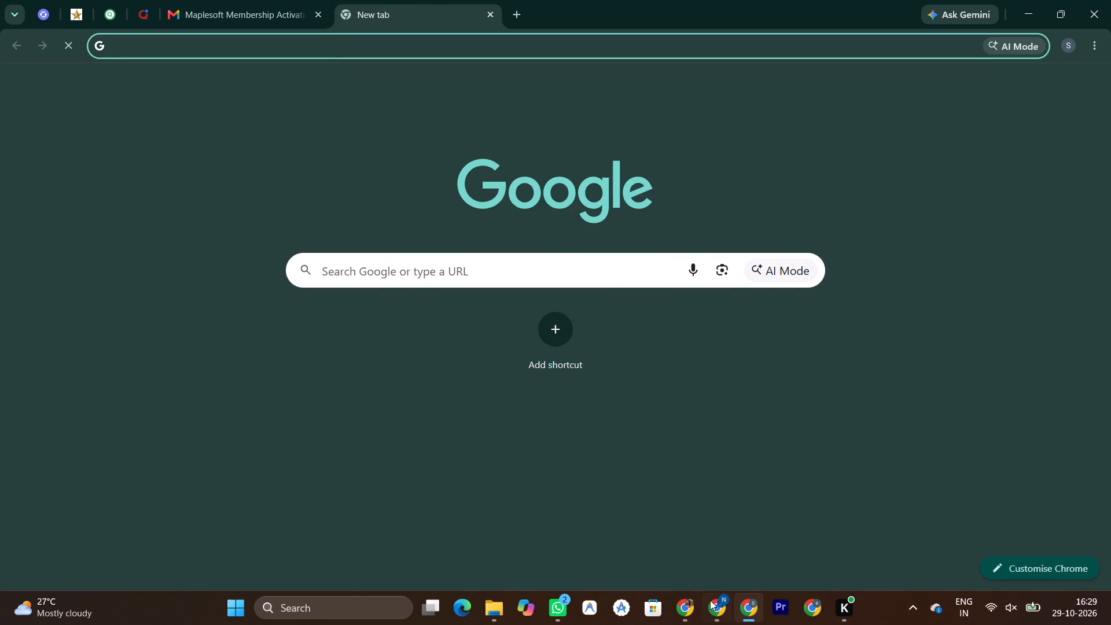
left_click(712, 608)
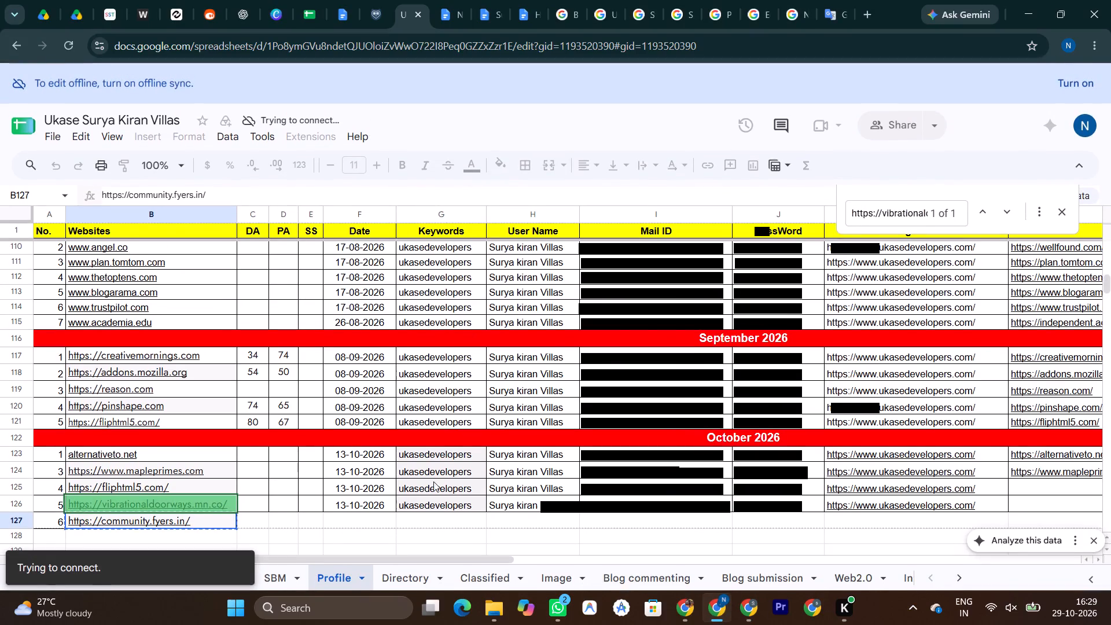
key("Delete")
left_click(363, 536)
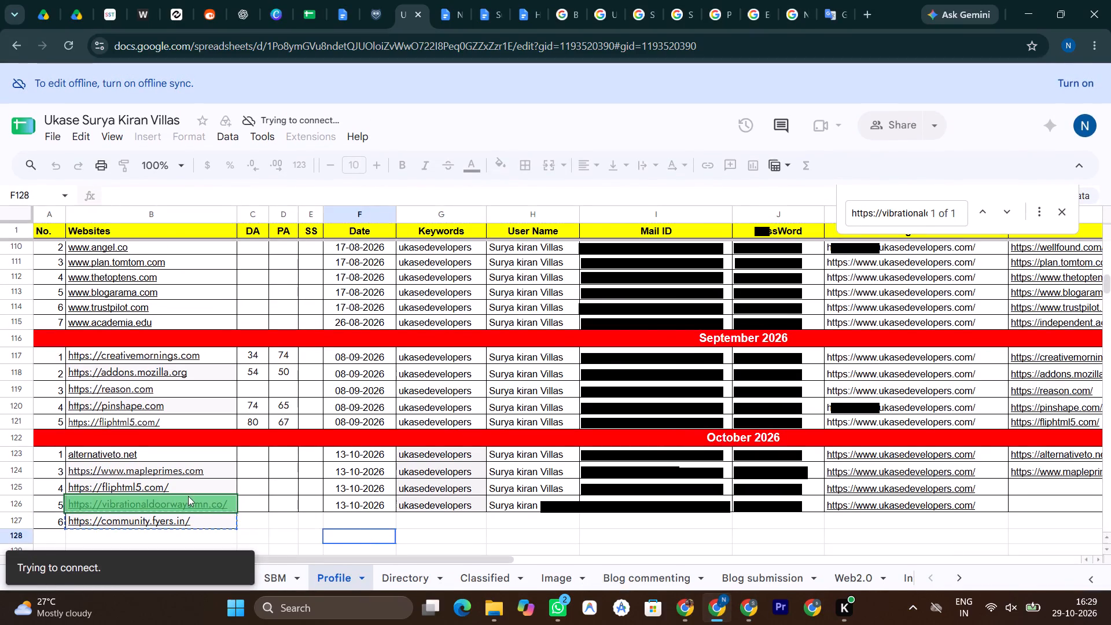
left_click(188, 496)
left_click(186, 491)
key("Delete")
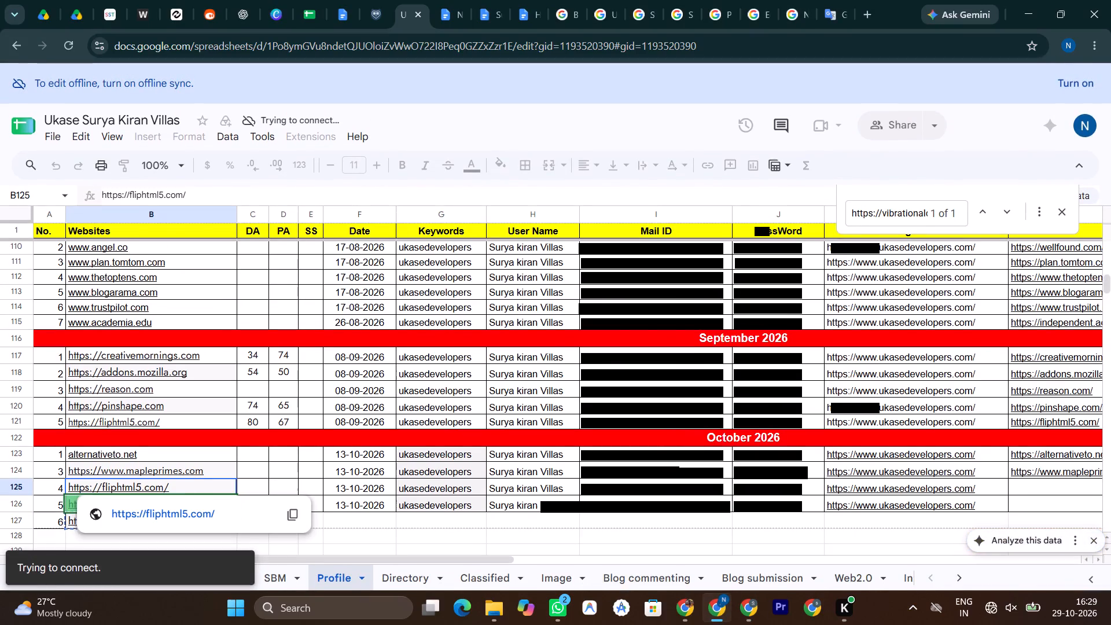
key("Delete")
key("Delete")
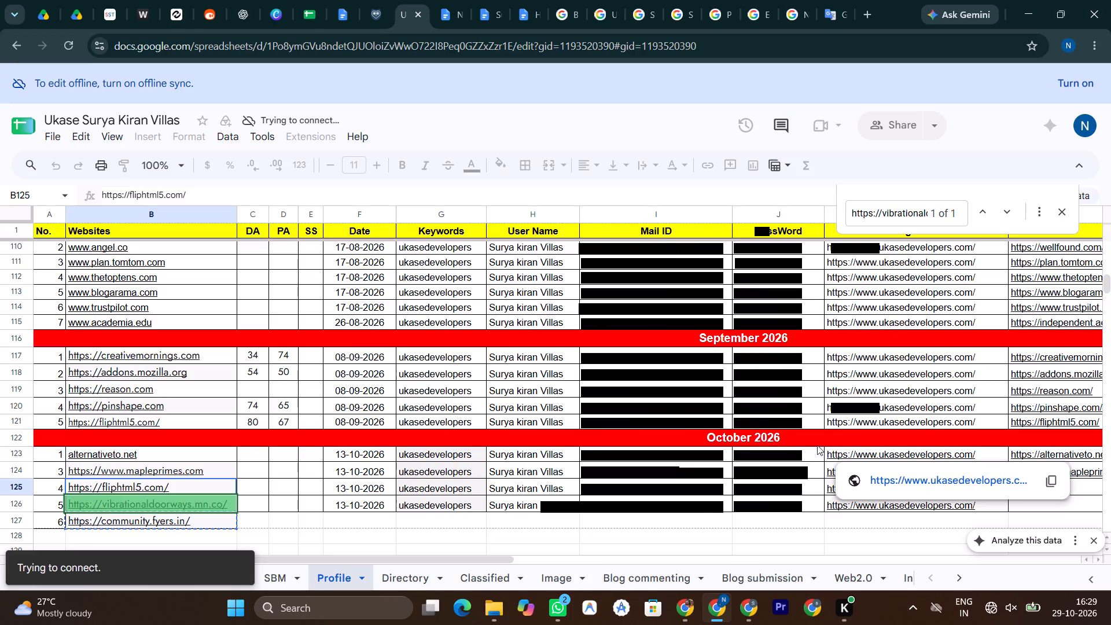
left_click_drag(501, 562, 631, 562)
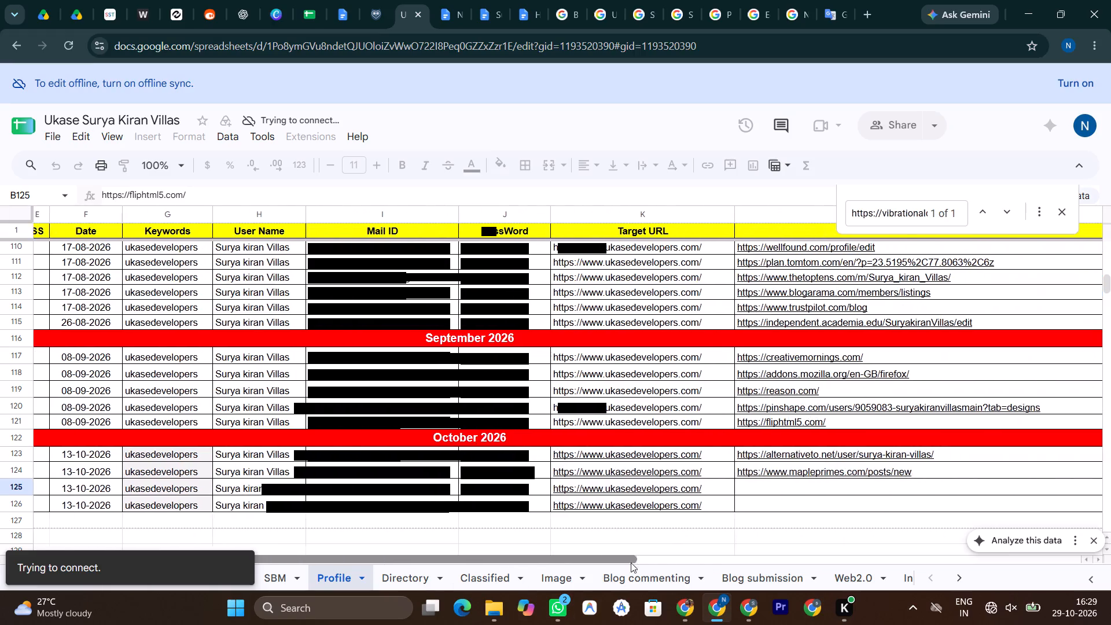
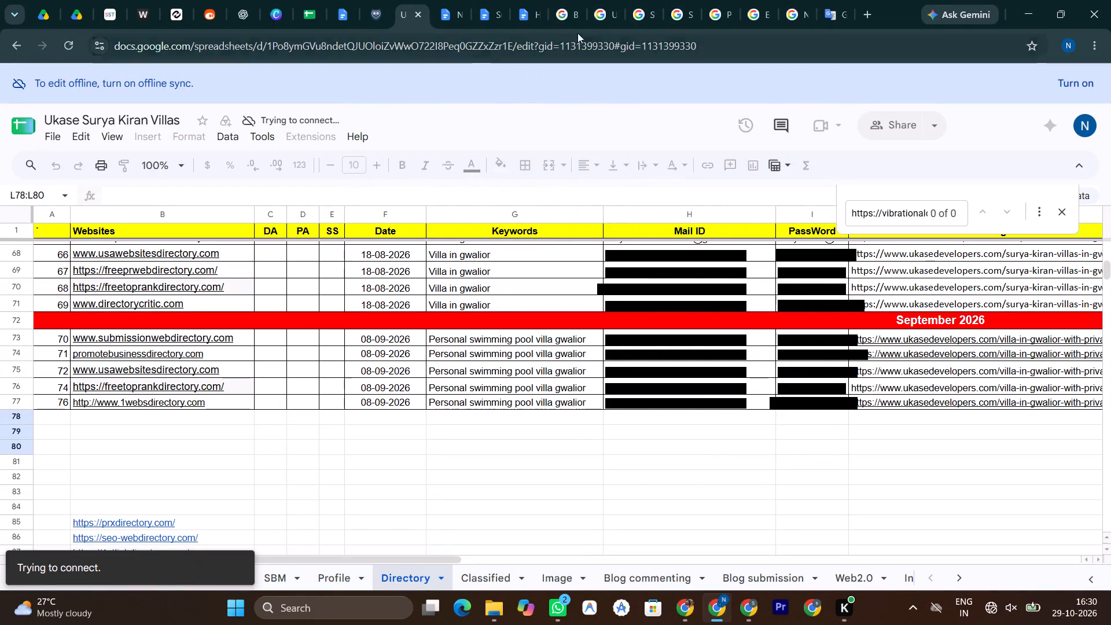
Look through the open Google Translate and Google business profile pages, ending on the Ninja Digital Solutions profile.
left_click(815, 0)
left_click(836, 0)
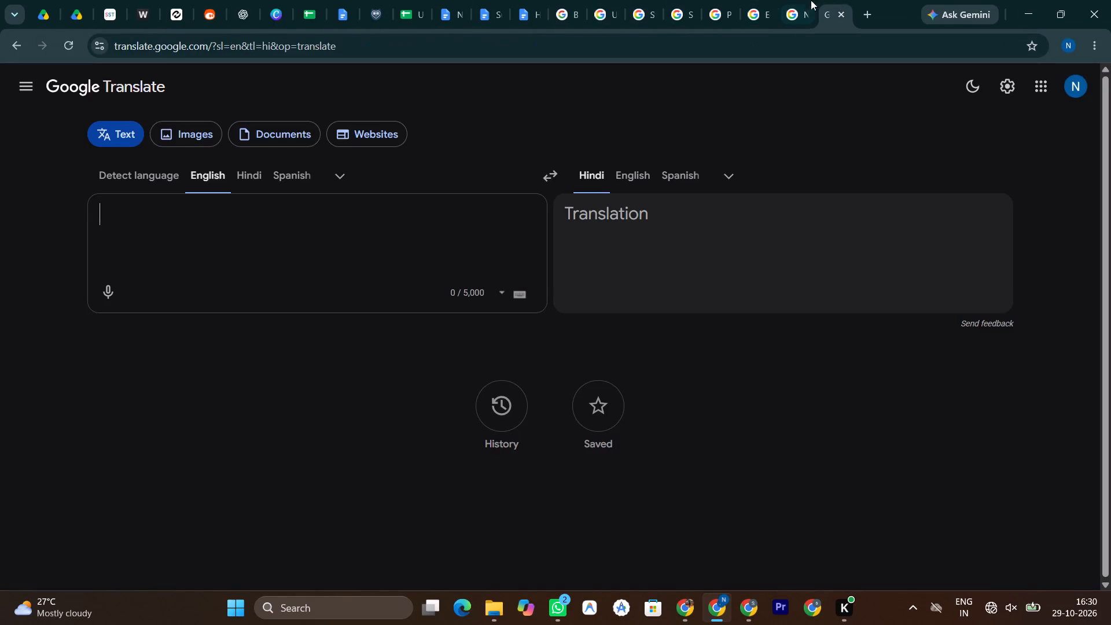
left_click(793, 0)
left_click(769, 0)
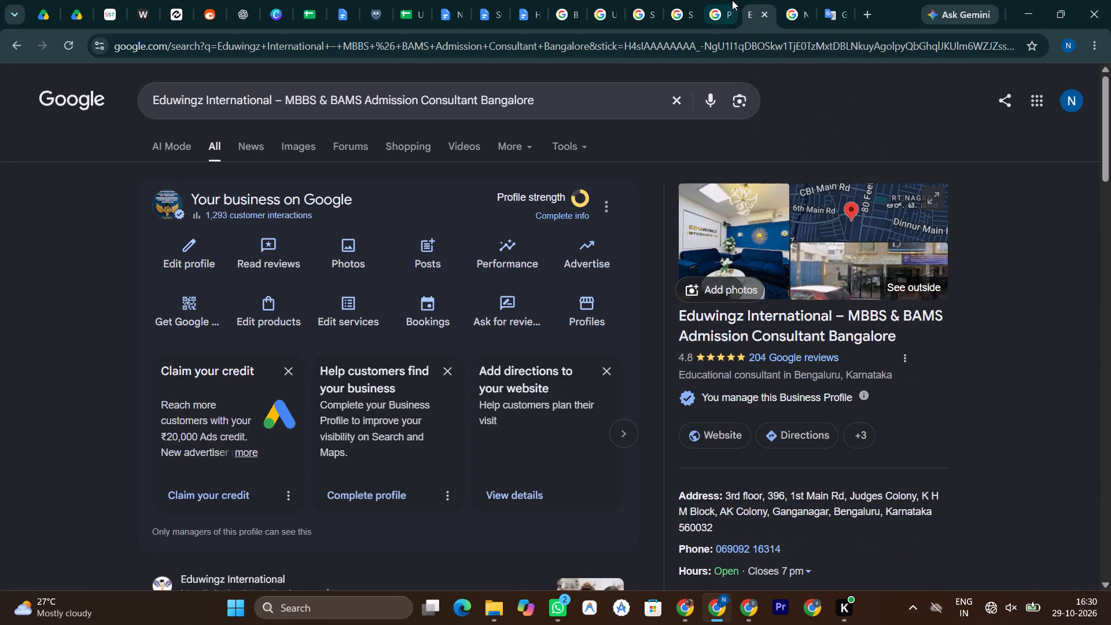
left_click(732, 0)
left_click(693, 0)
left_click(644, 0)
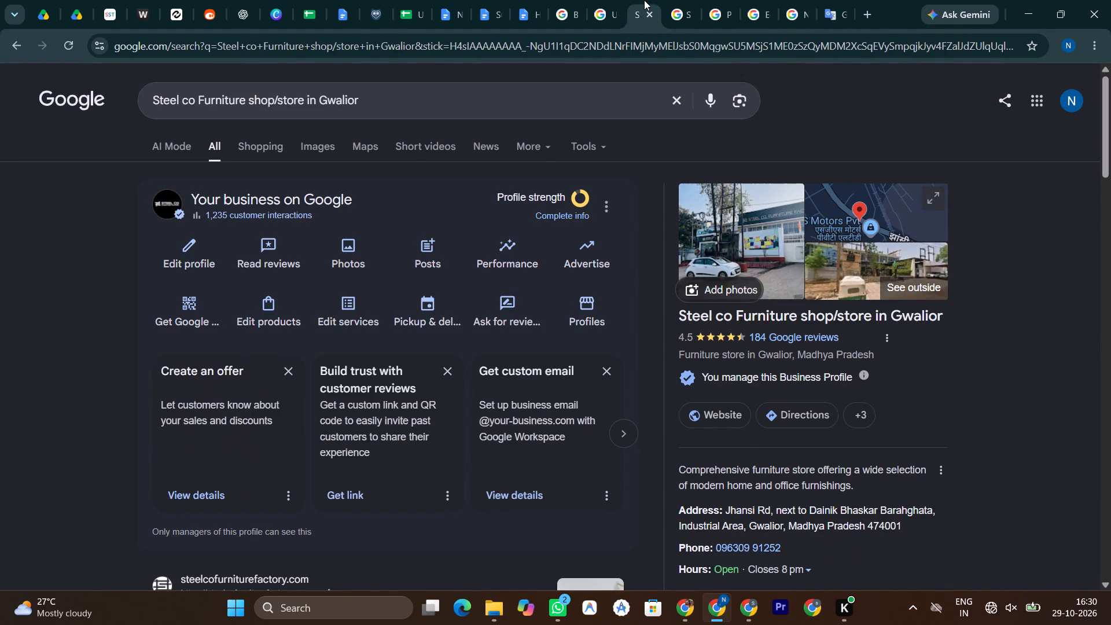
left_click(618, 0)
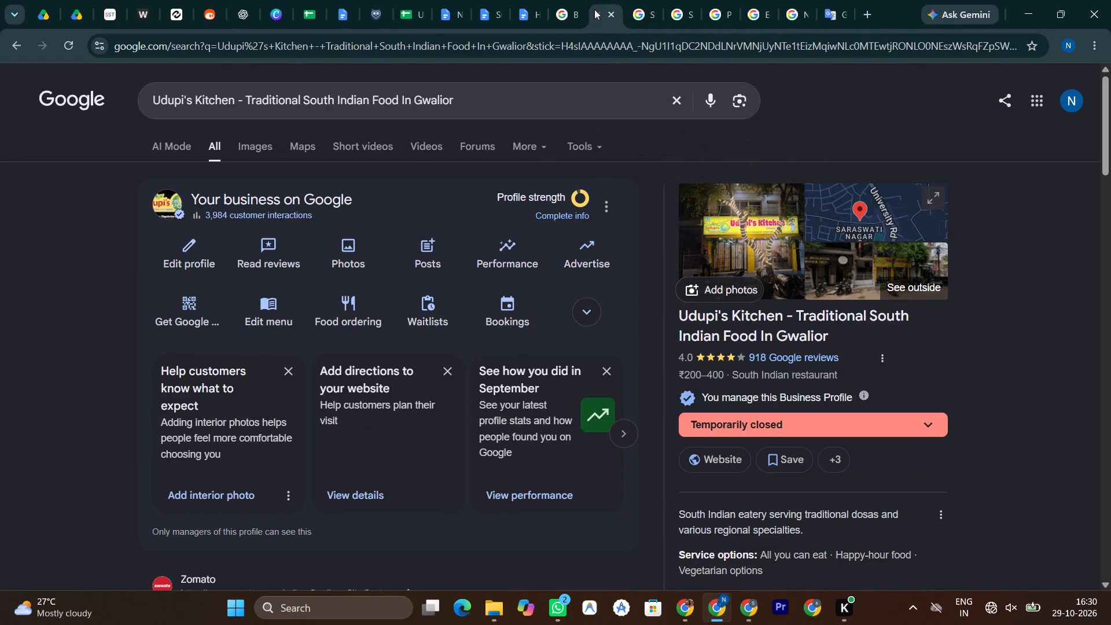
left_click(801, 0)
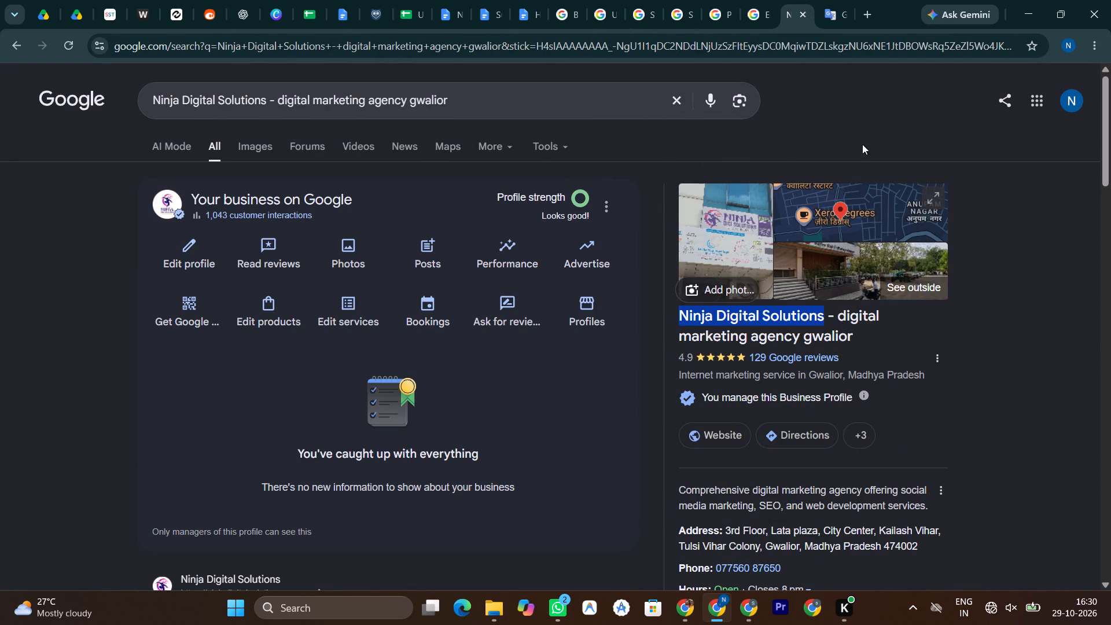
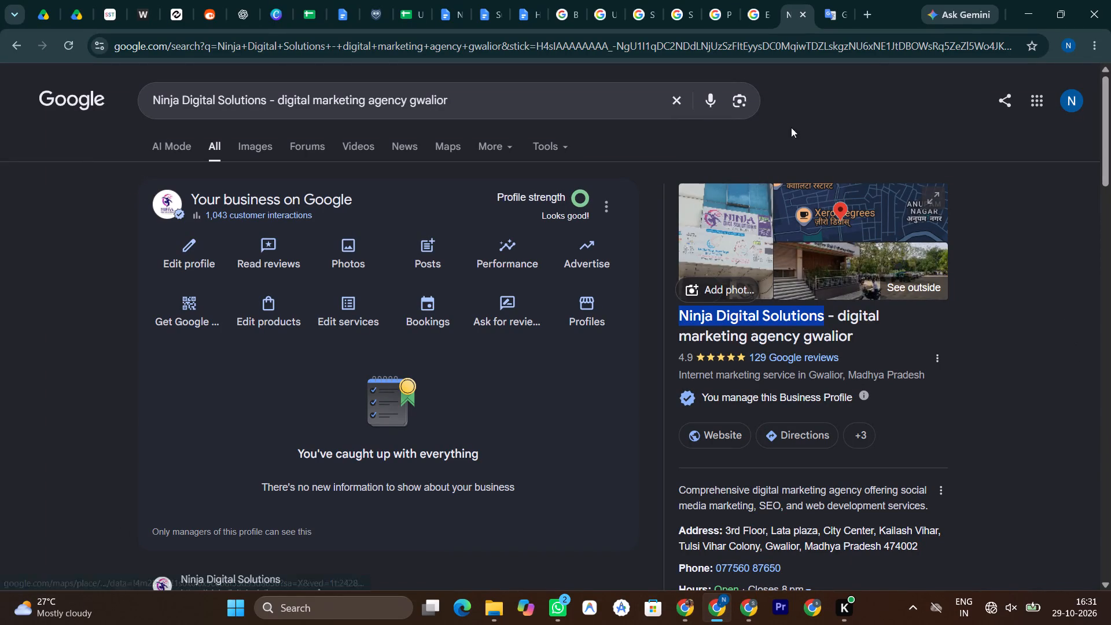
Check the Off page seo table's submission categories for each client in the Harsh GBP Post Calender August 2026 spreadsheet.
left_click(403, 0)
left_click(311, 0)
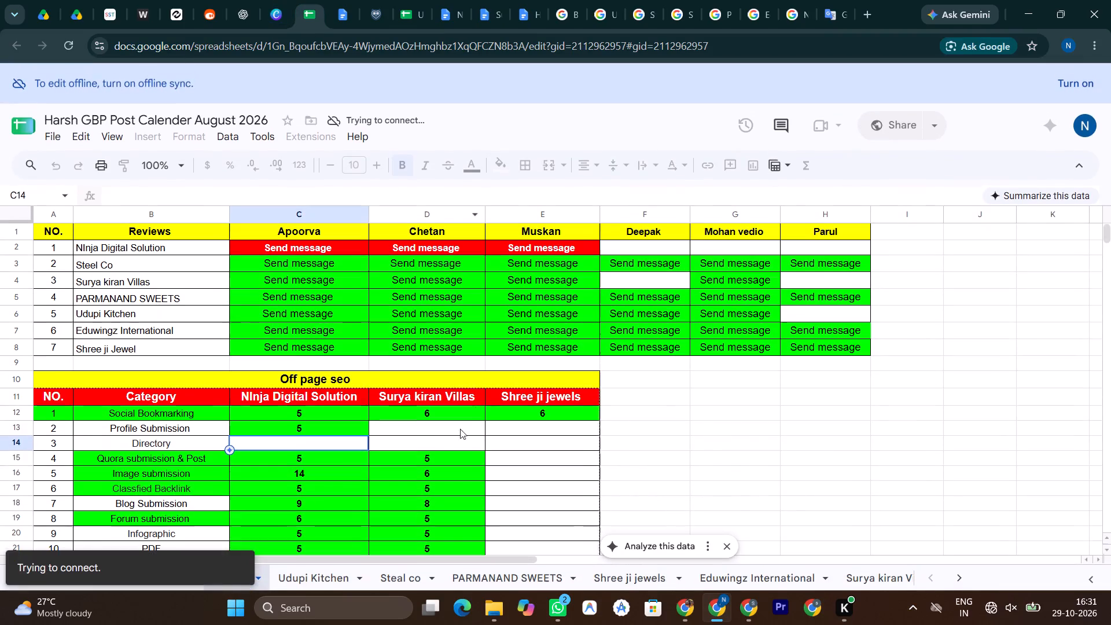
scroll(802, 395, "down", 1)
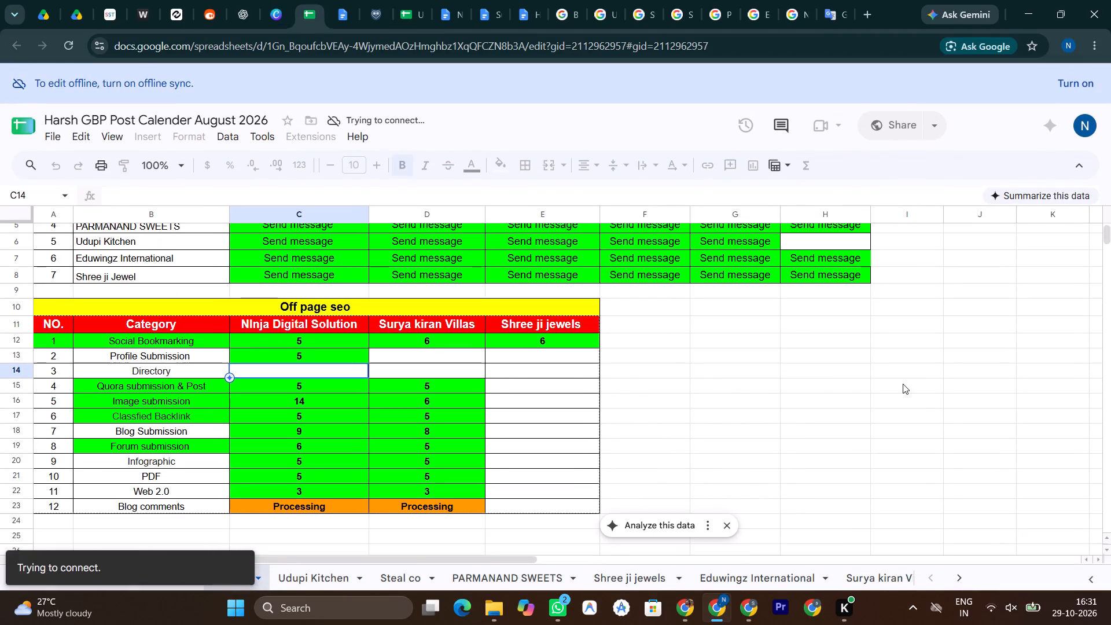
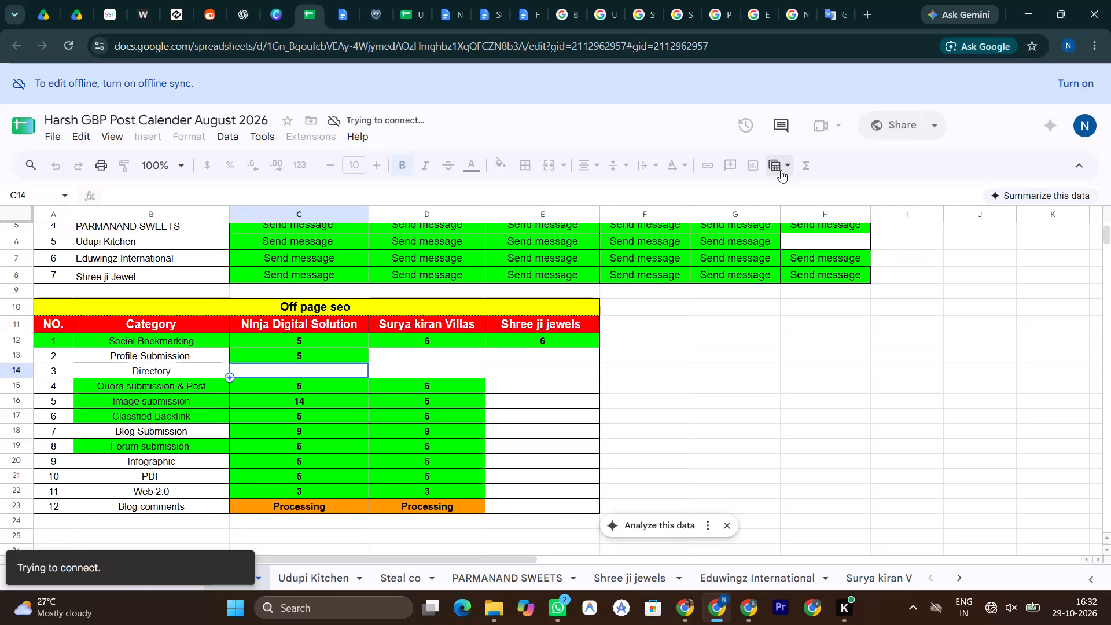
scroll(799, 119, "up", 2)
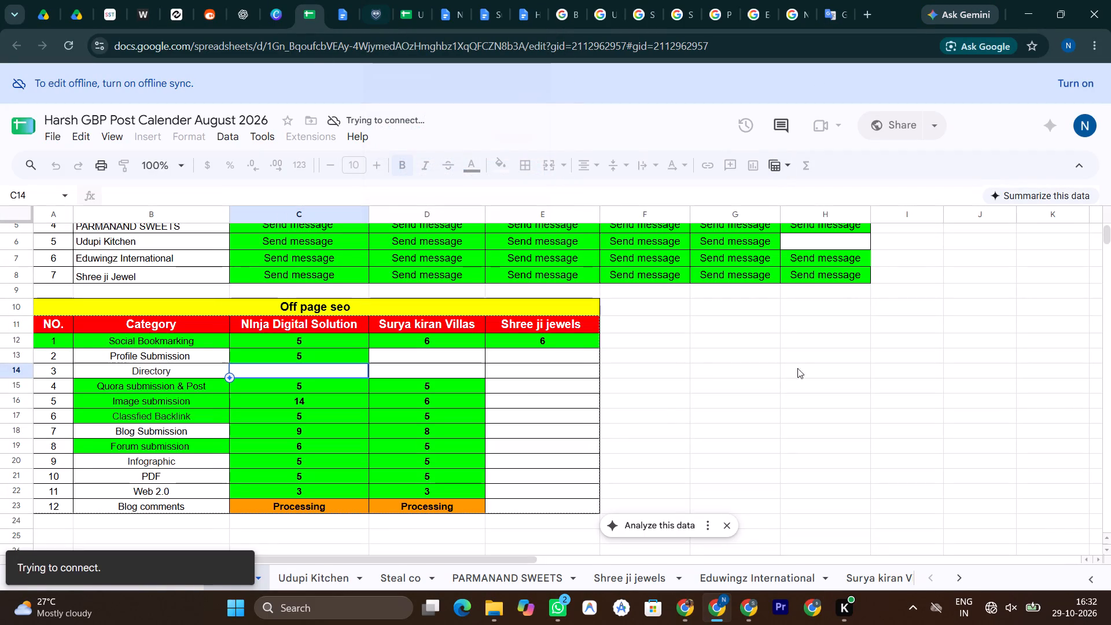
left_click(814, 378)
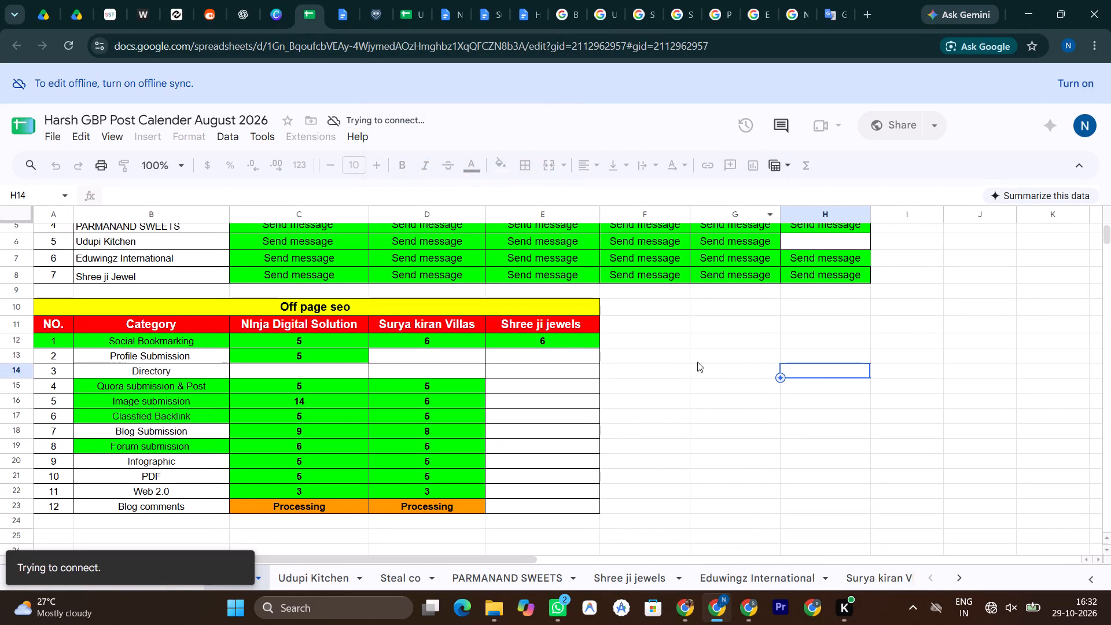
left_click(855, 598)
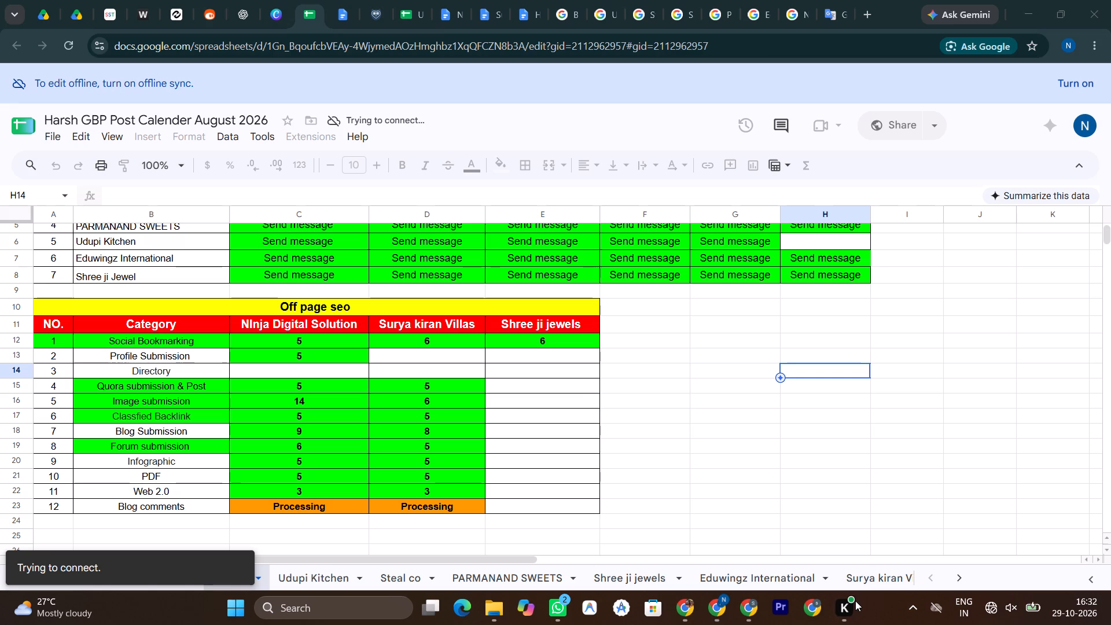
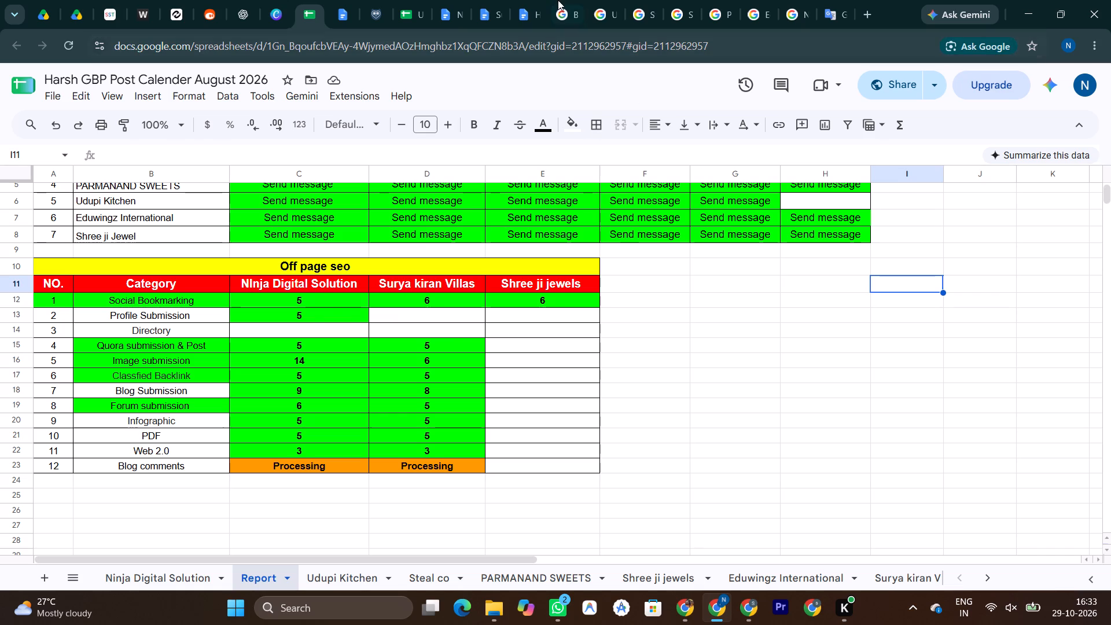
left_click(498, 0)
left_click(425, 0)
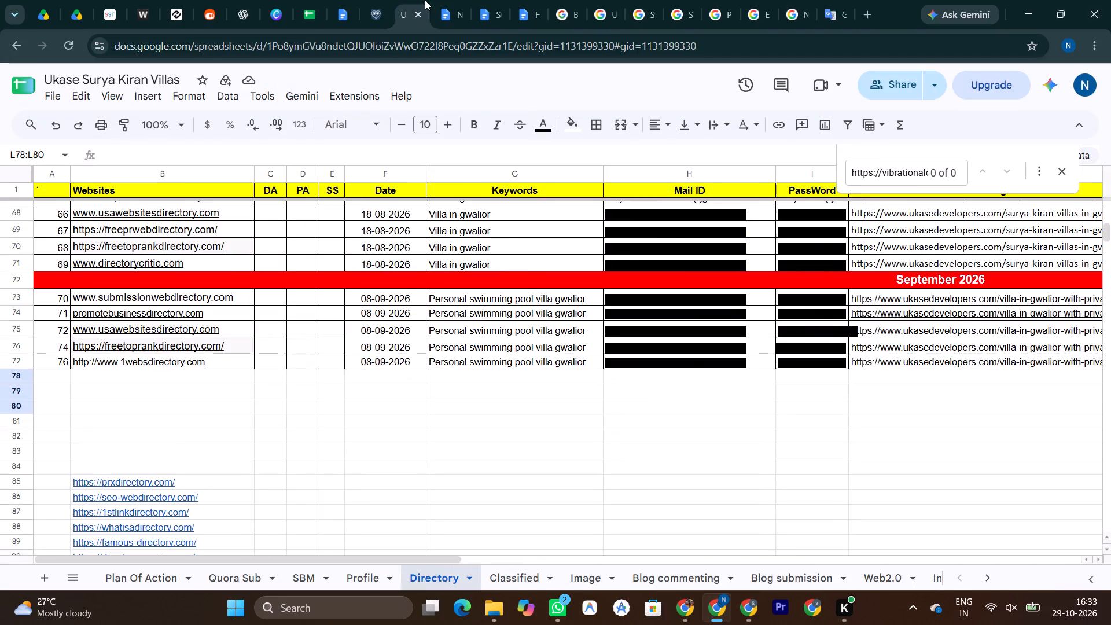
left_click(387, 578)
left_click(214, 486)
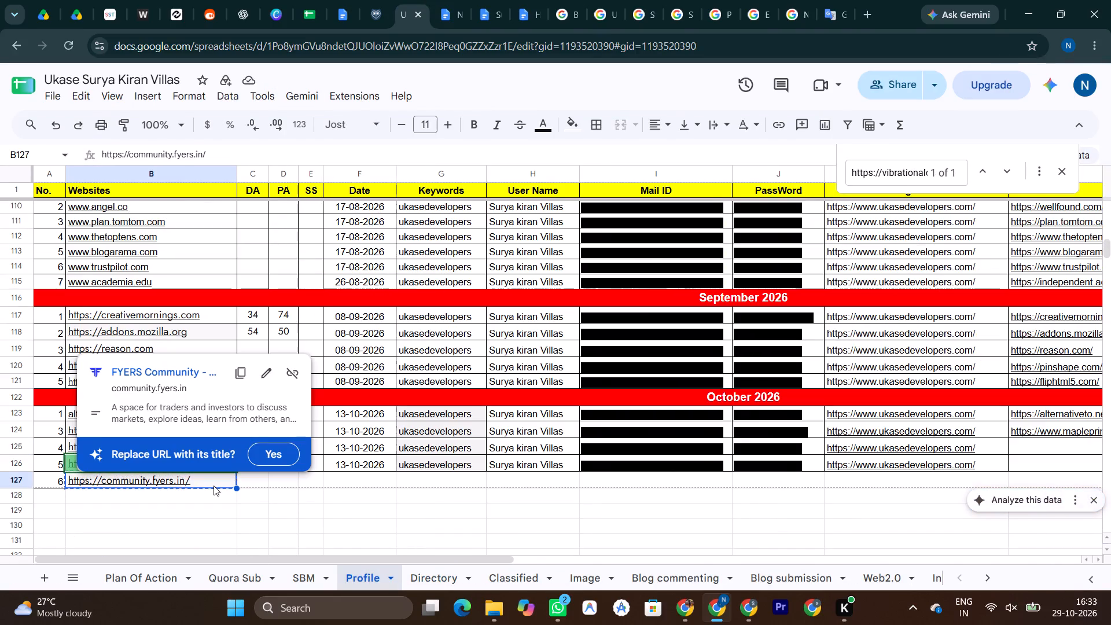
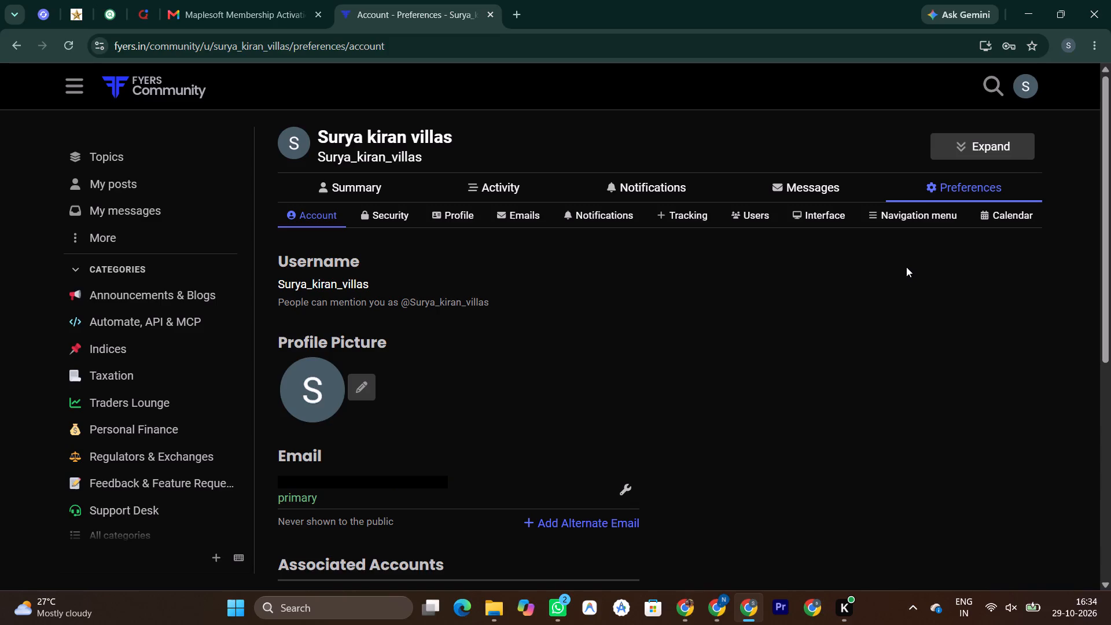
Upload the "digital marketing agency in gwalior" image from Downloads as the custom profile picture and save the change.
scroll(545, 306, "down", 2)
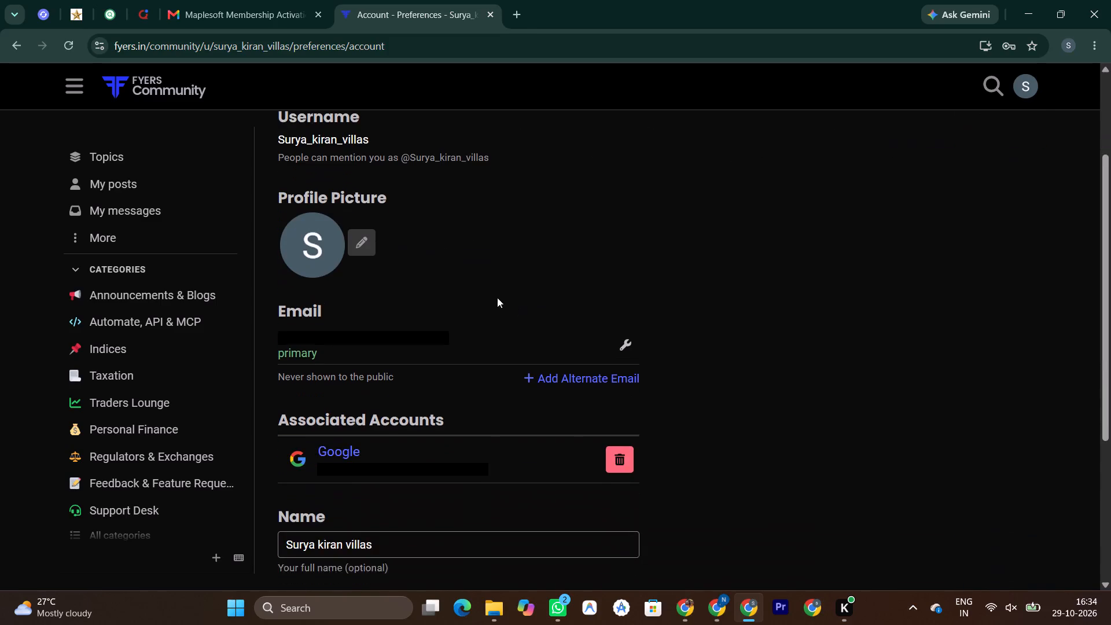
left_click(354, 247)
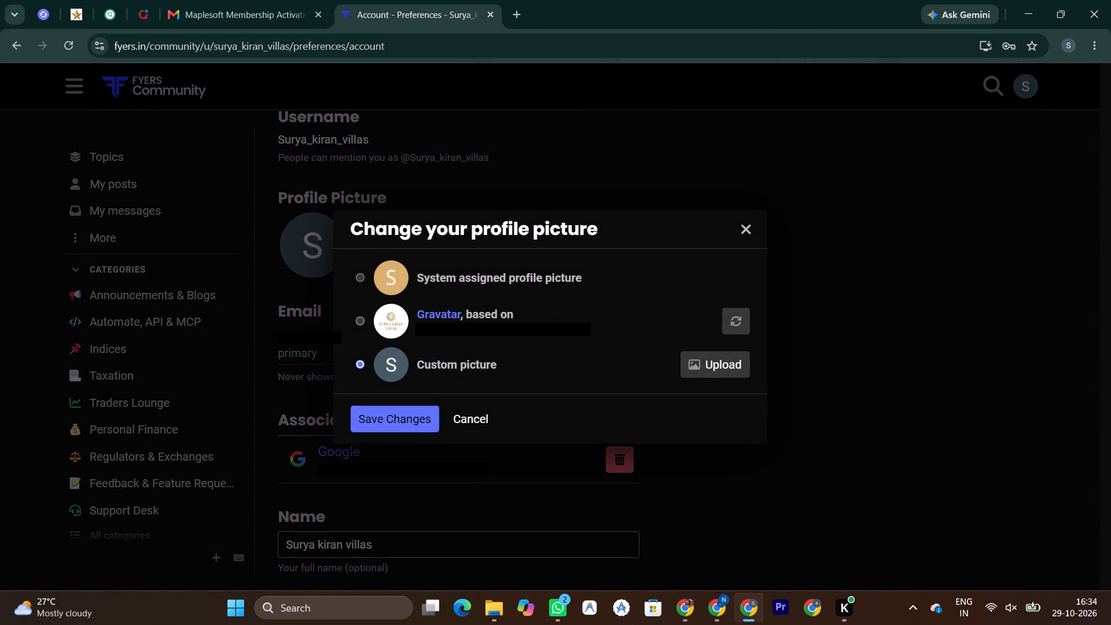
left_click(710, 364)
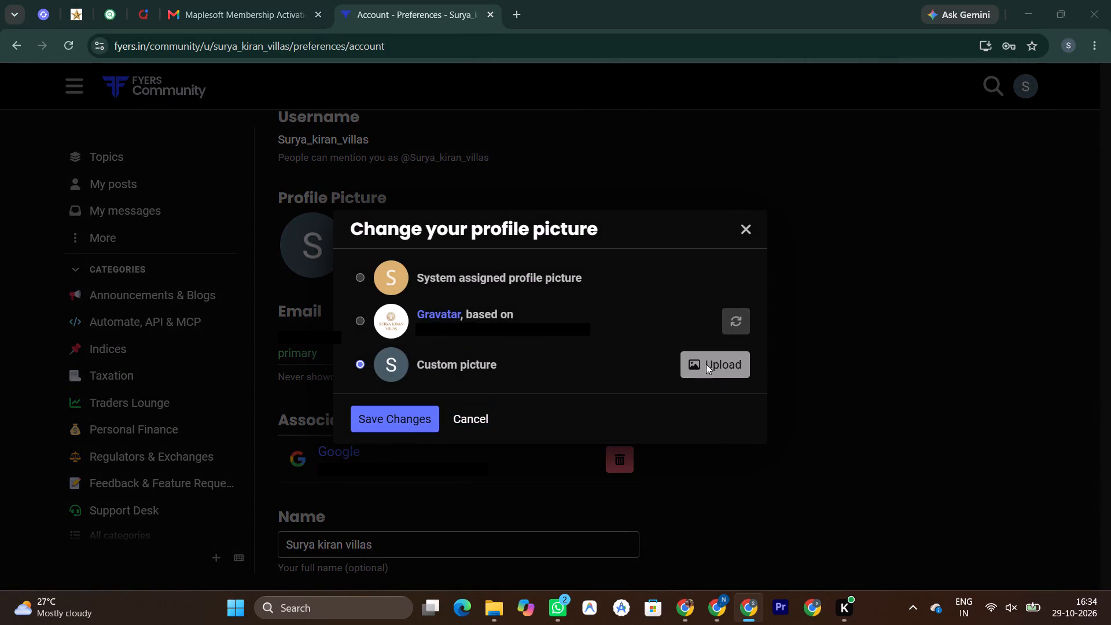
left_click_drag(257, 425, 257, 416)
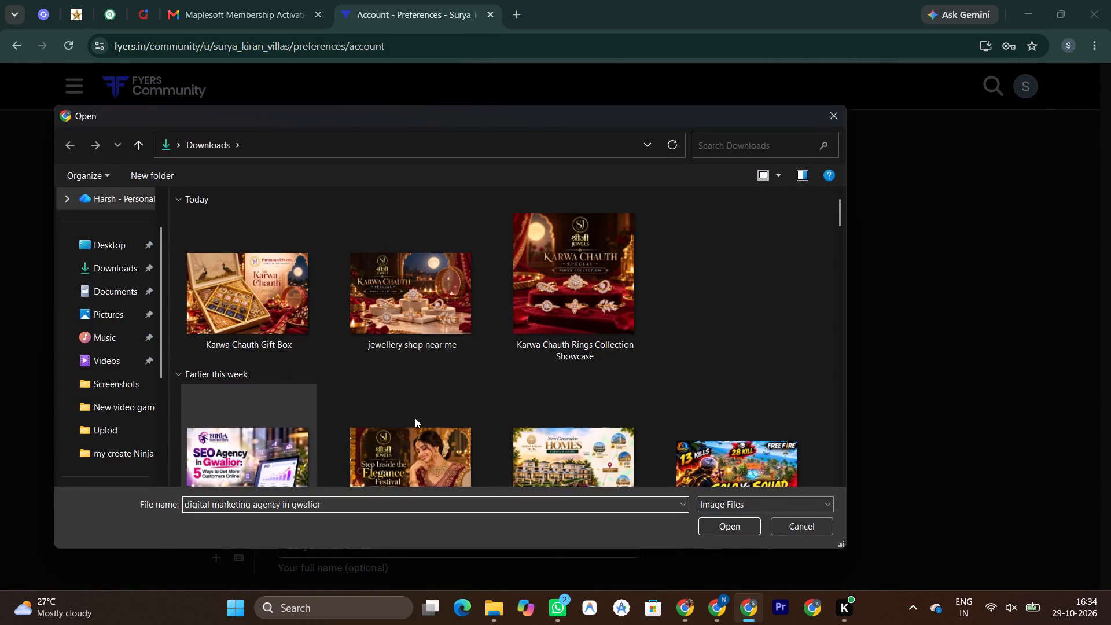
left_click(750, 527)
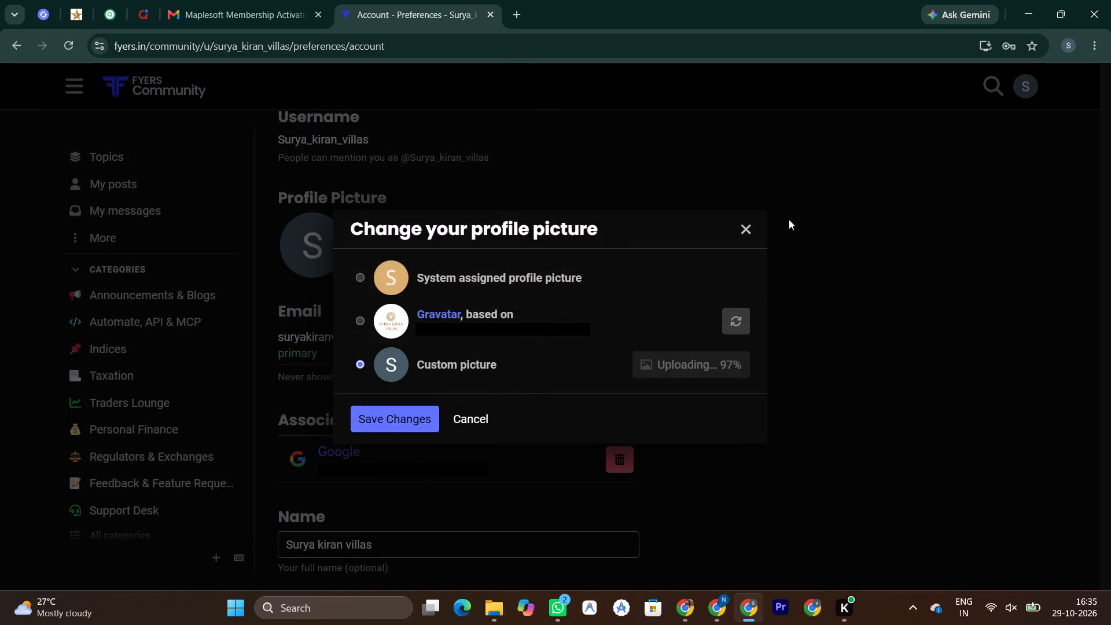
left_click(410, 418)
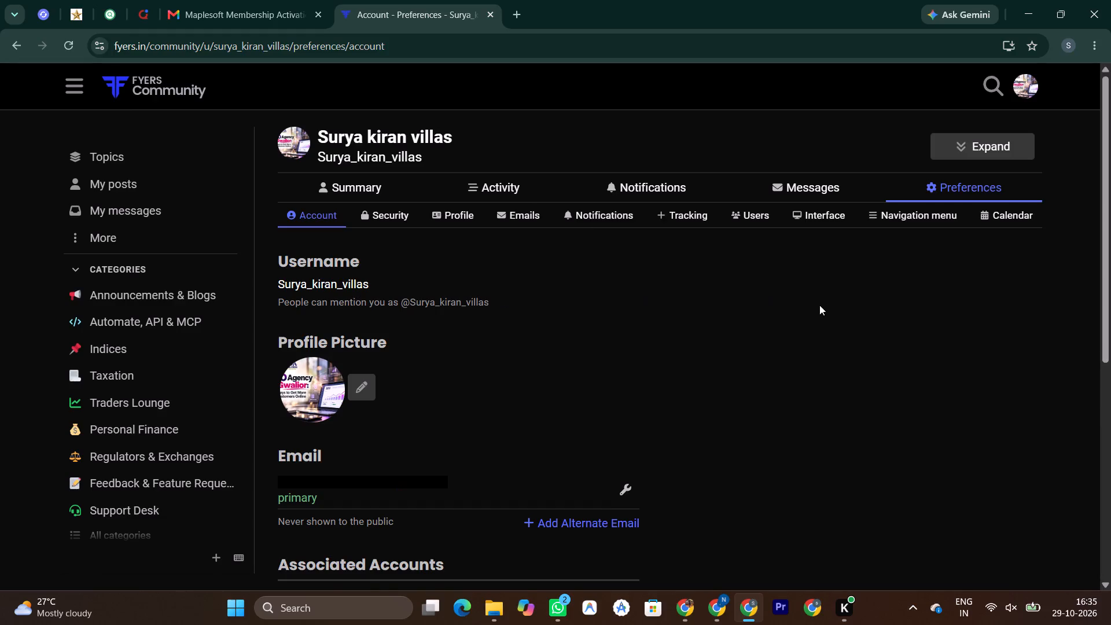
Replace the custom profile picture with the "Surya kiran Villas 1" logo image from Downloads and save the change.
left_click(354, 384)
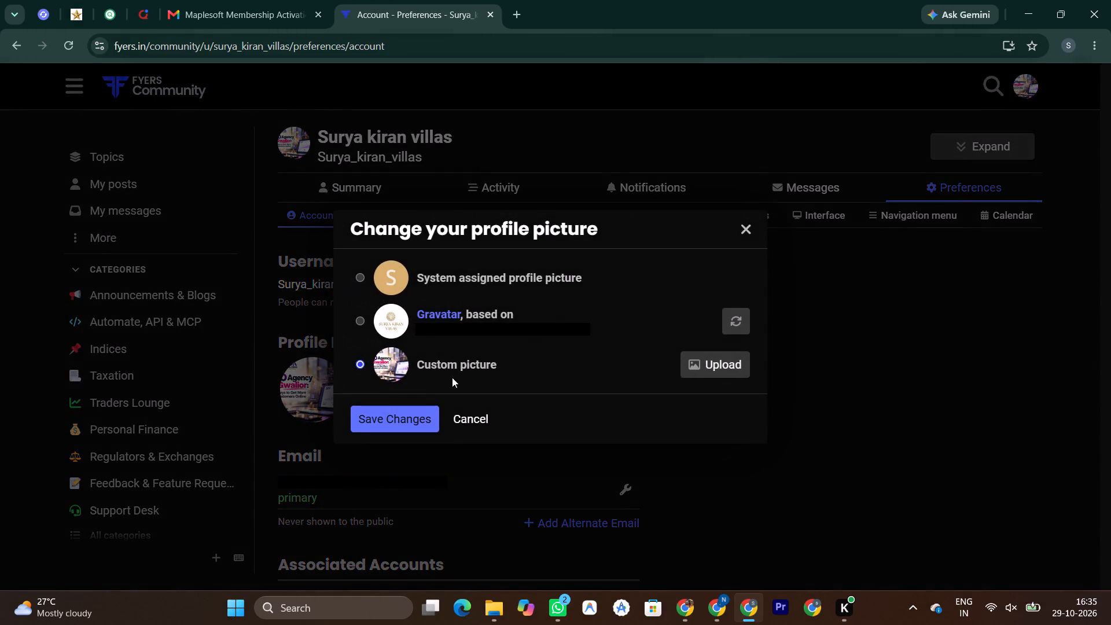
left_click(693, 359)
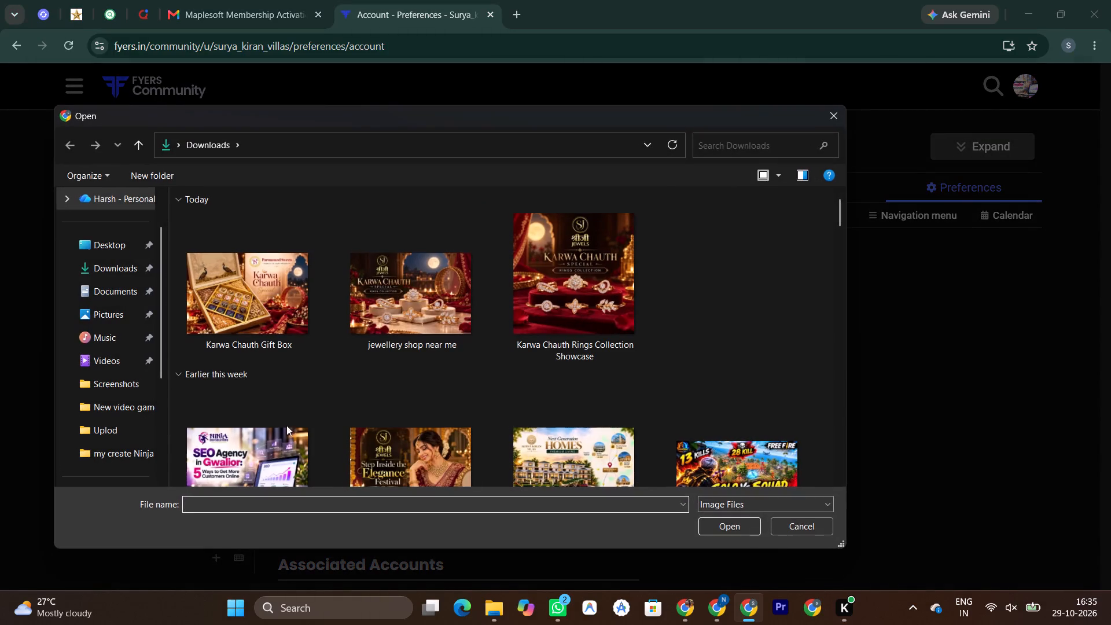
scroll(493, 294, "down", 10)
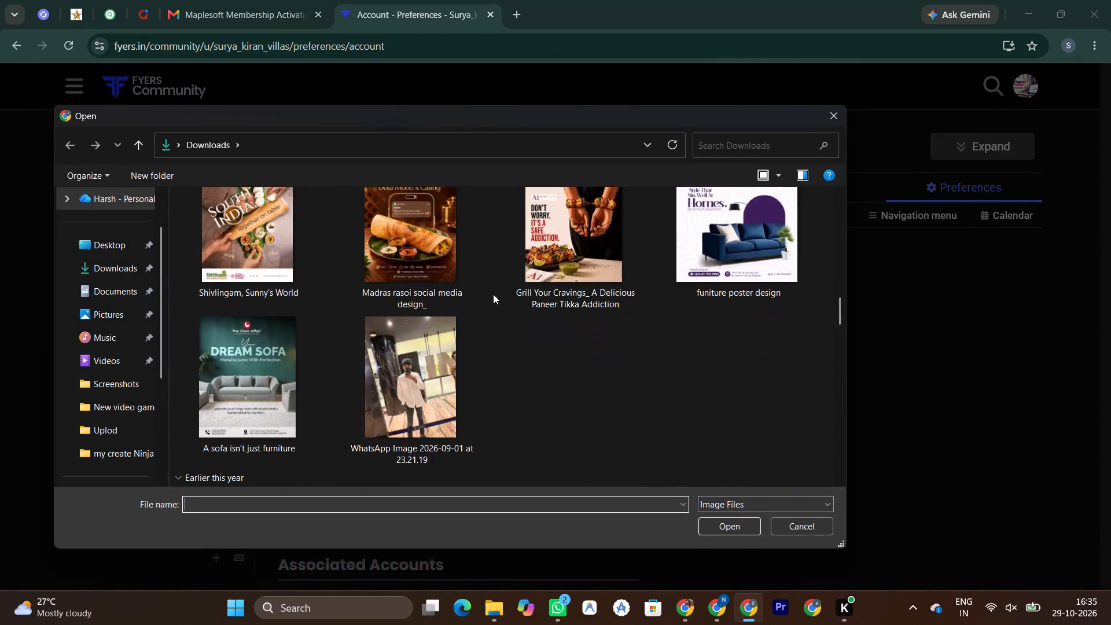
scroll(493, 294, "down", 3)
scroll(445, 302, "down", 2)
scroll(445, 302, "up", 4)
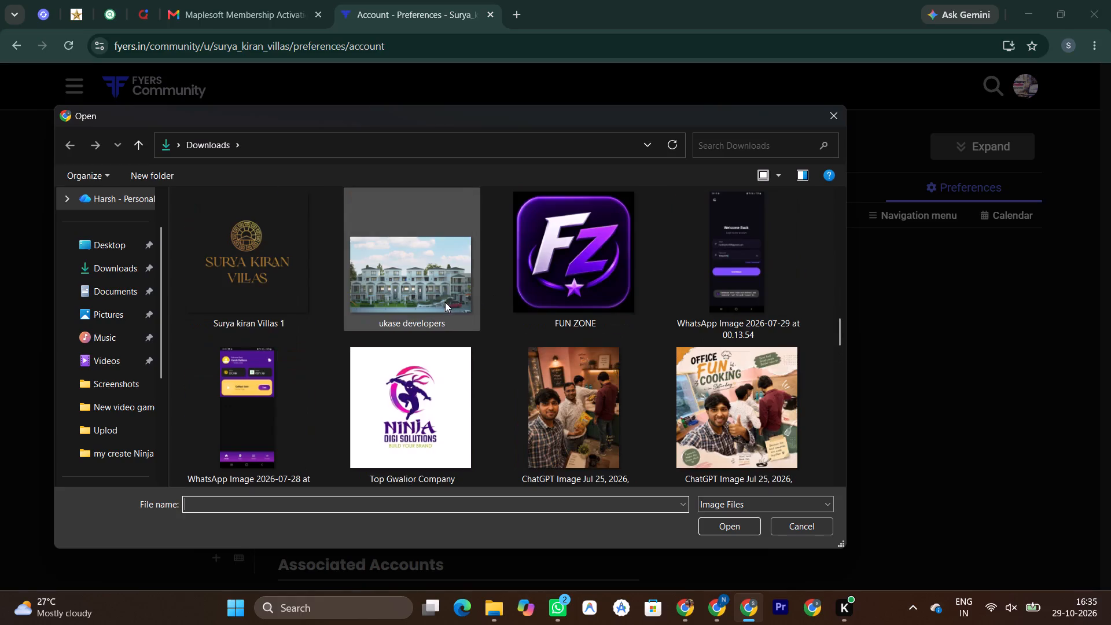
left_click(243, 272)
left_click(724, 524)
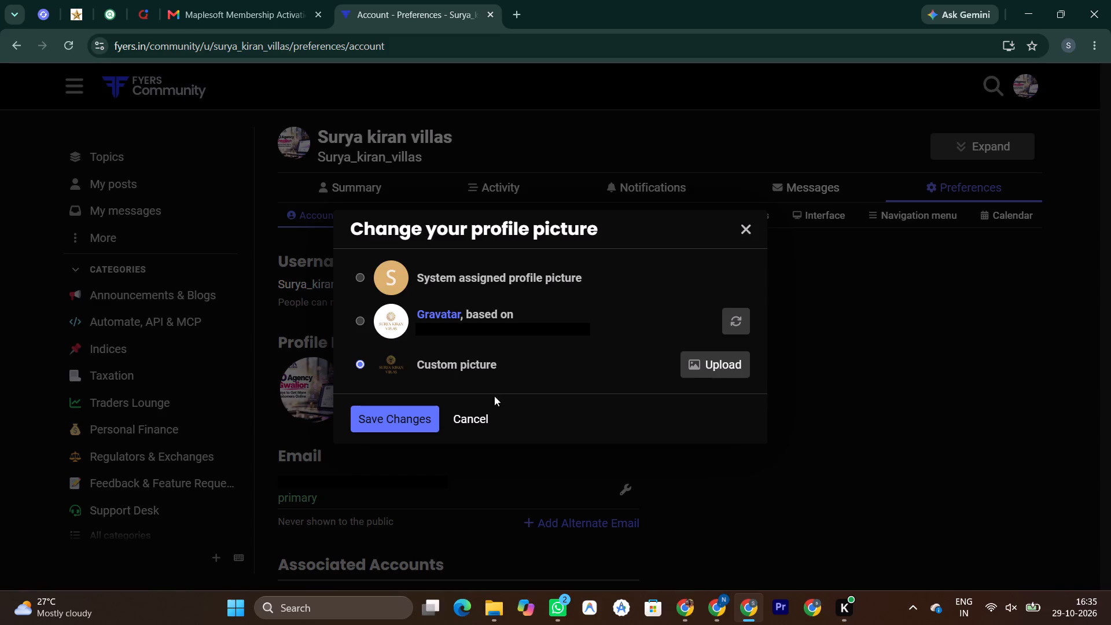
left_click(380, 422)
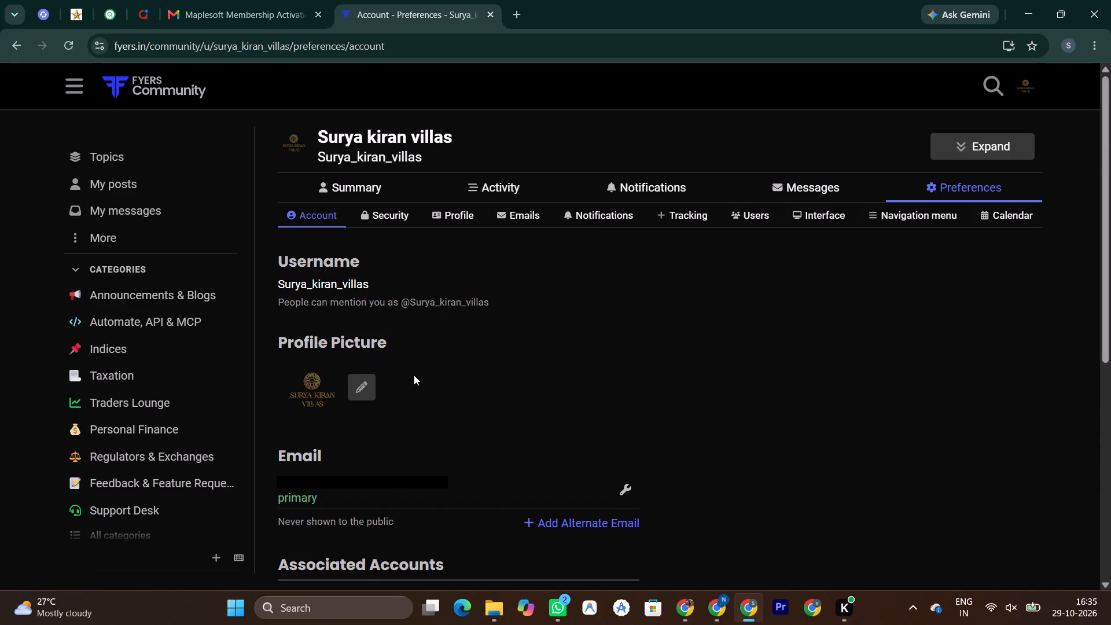
Look through the profile's account preferences, activity and summary pages for the available profile fields.
scroll(414, 375, "down", 2)
scroll(602, 305, "down", 2)
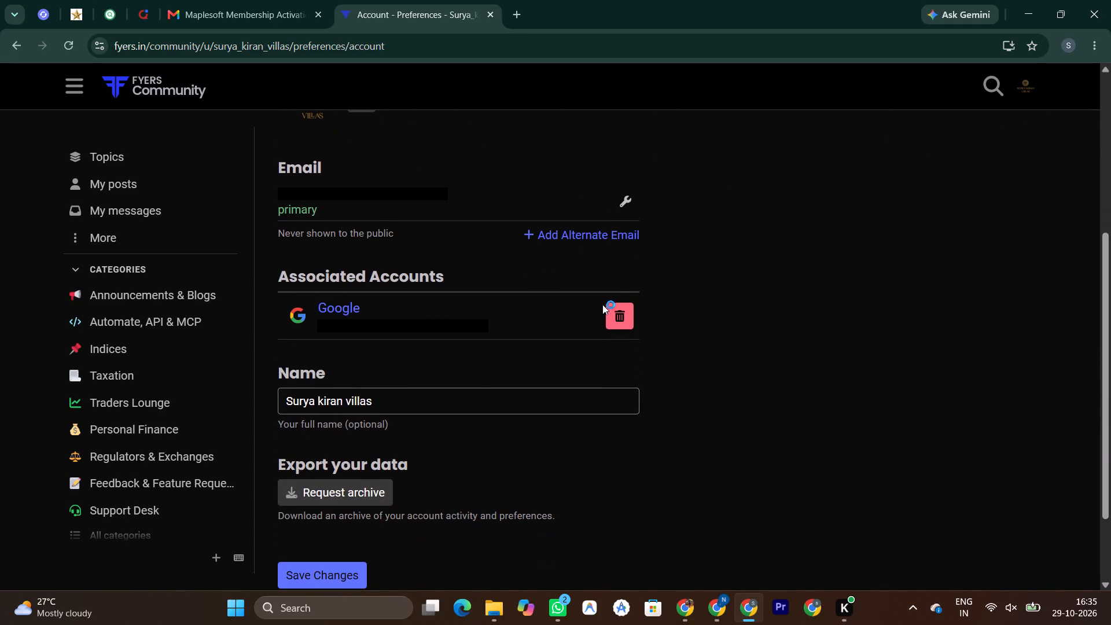
scroll(668, 360, "down", 1)
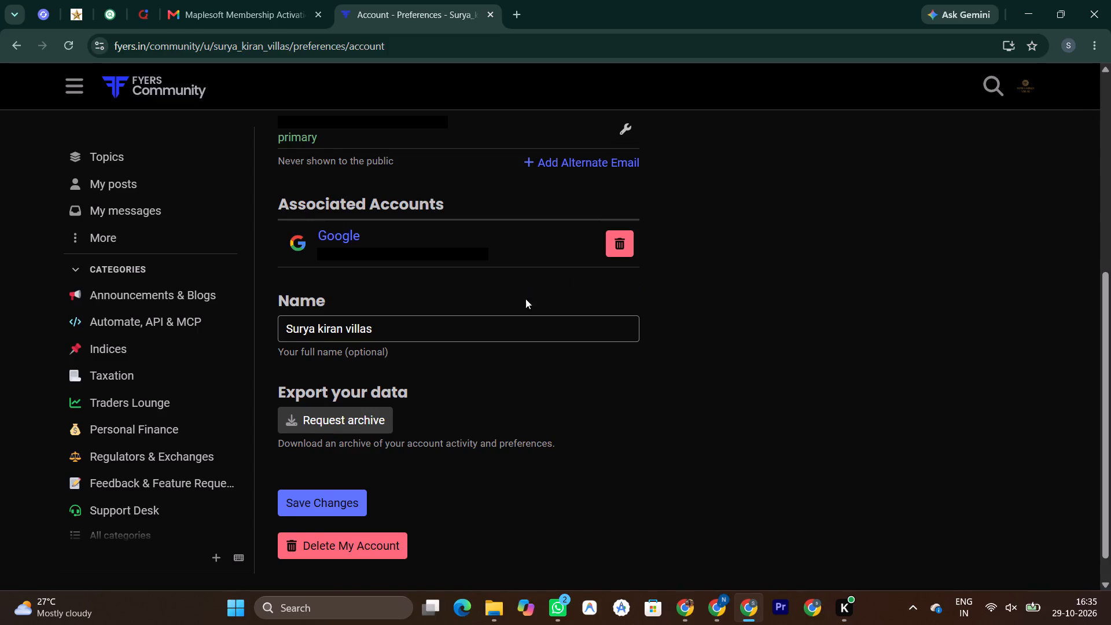
scroll(461, 365, "down", 4)
scroll(525, 380, "up", 13)
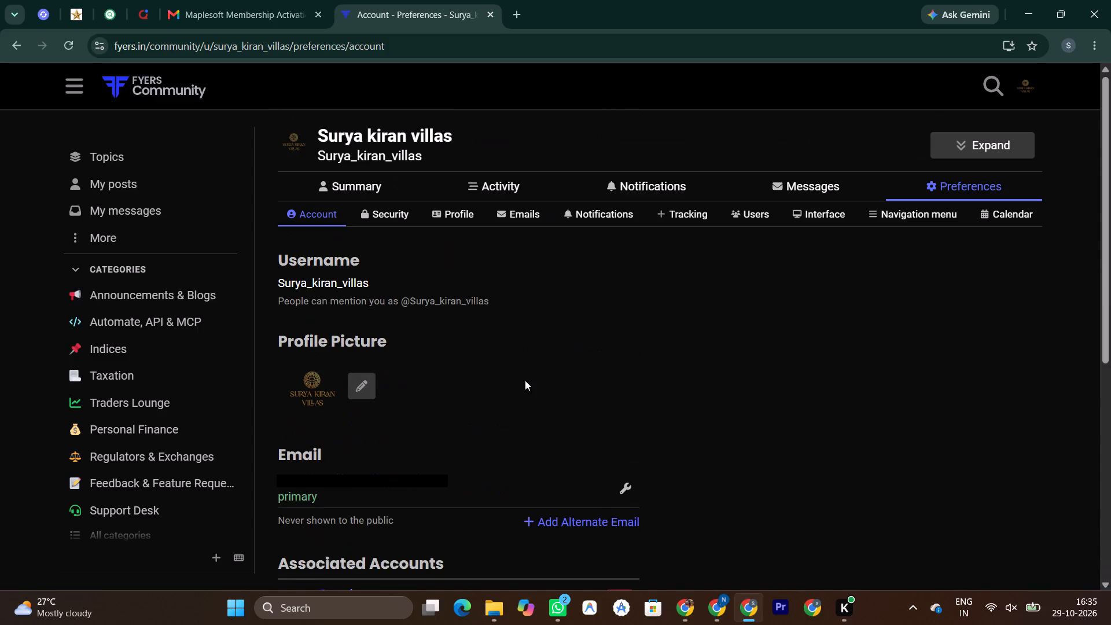
scroll(538, 392, "down", 7)
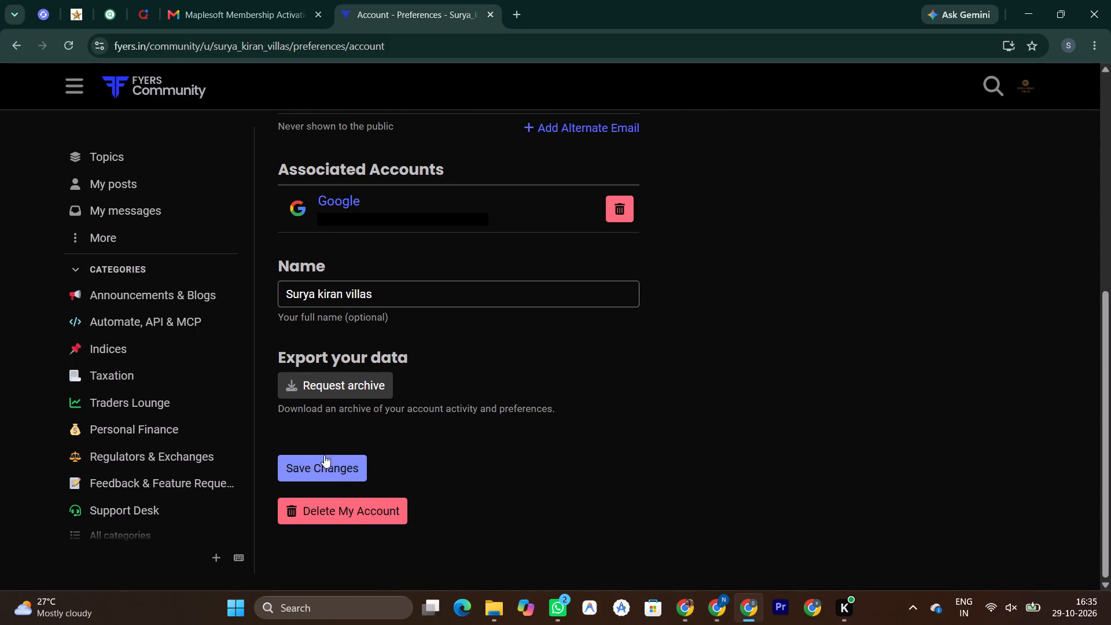
scroll(506, 313, "up", 6)
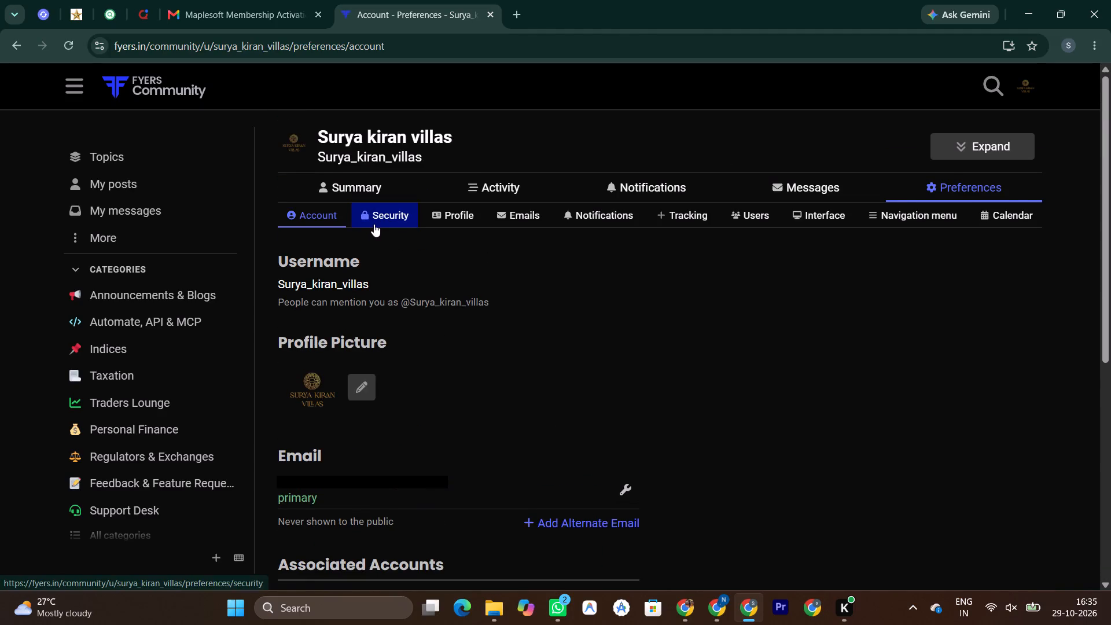
left_click(492, 193)
left_click(399, 185)
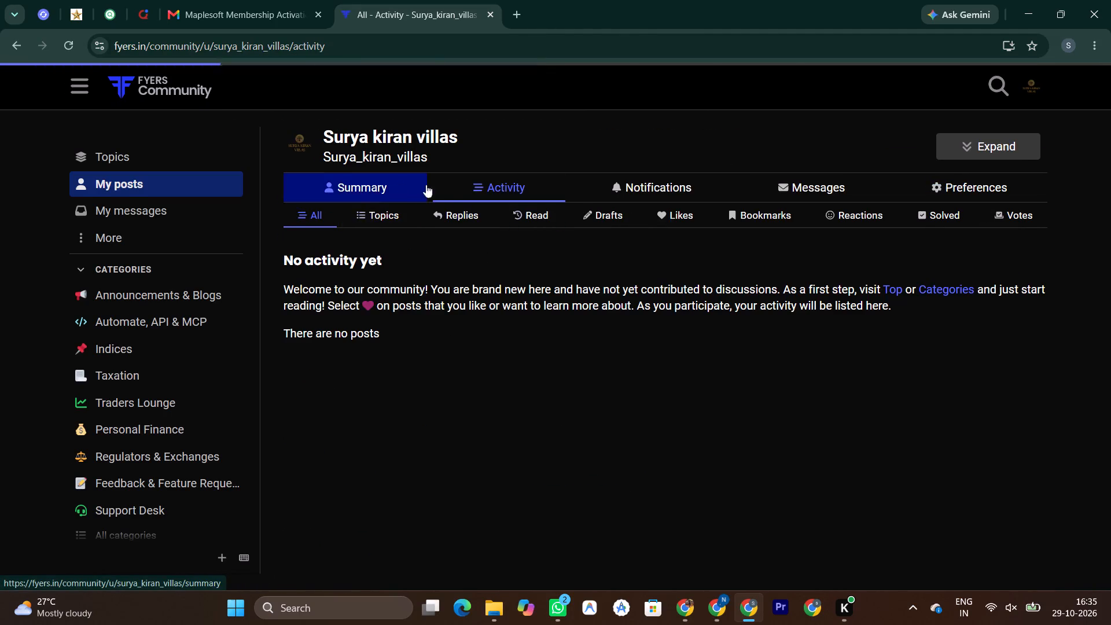
left_click(332, 358)
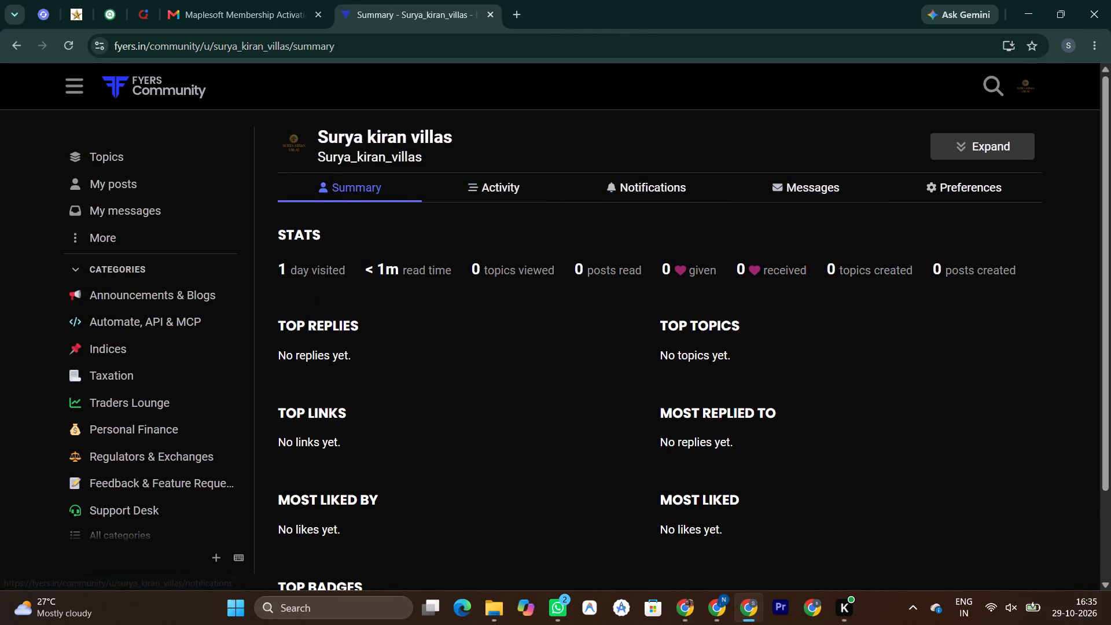
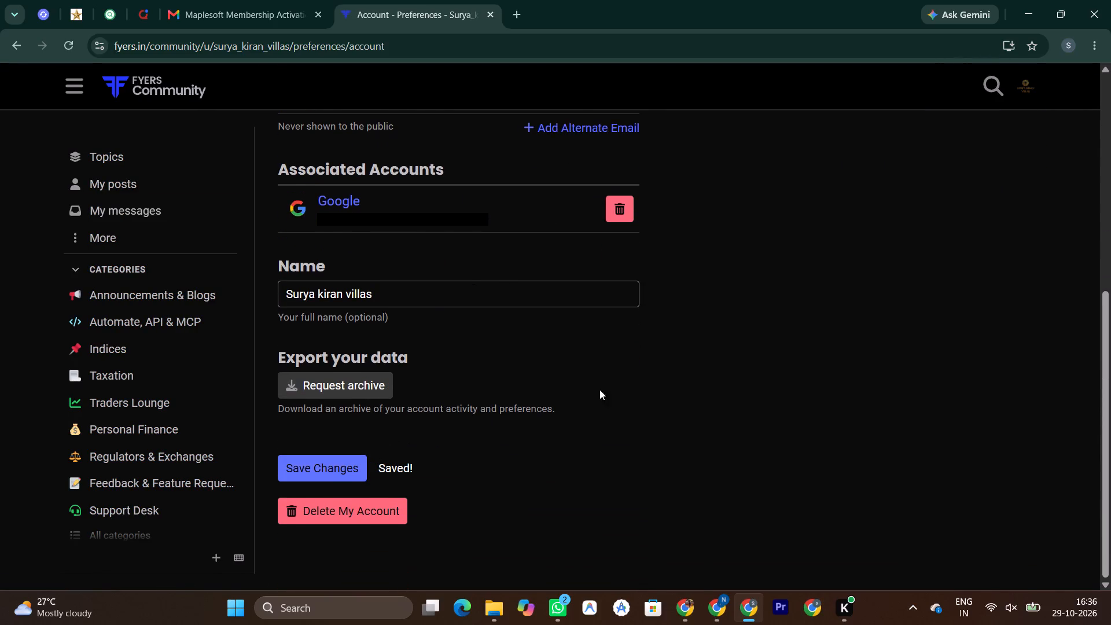
Copy the web address of the Surya Kiran Villas account preferences page on FYERS Community.
scroll(678, 297, "up", 12)
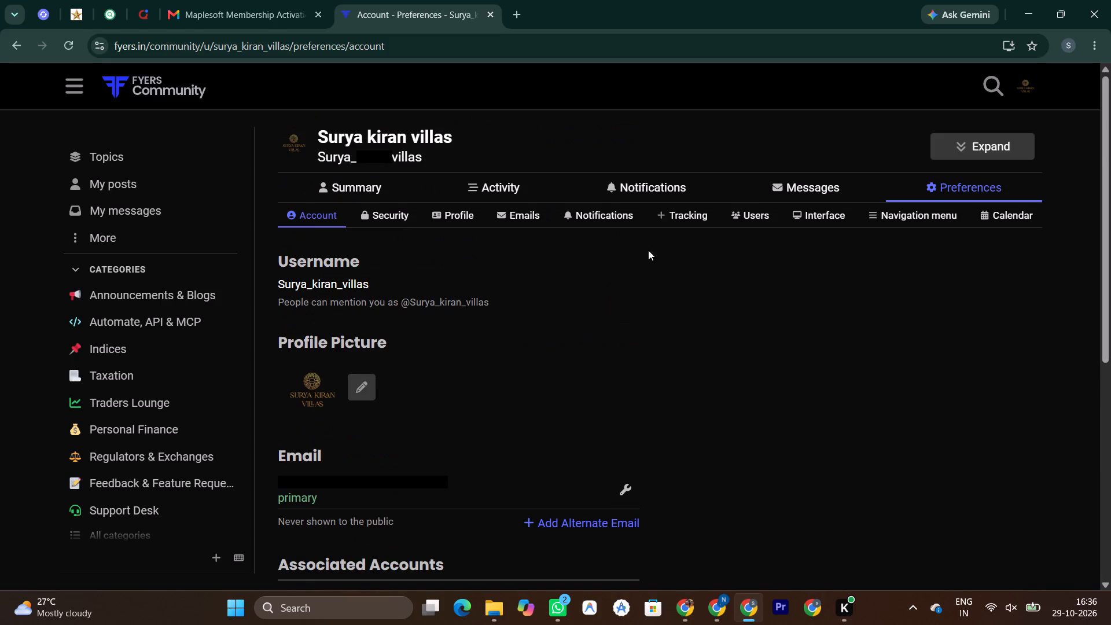
left_click(414, 45)
triple_click(472, 44)
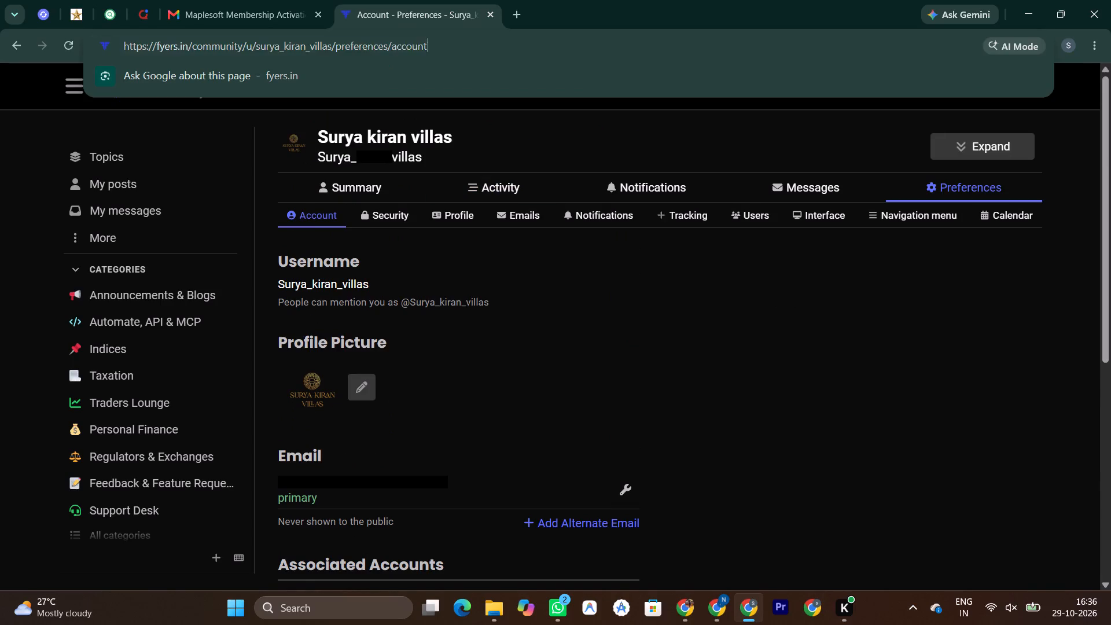
key("ctrl+c")
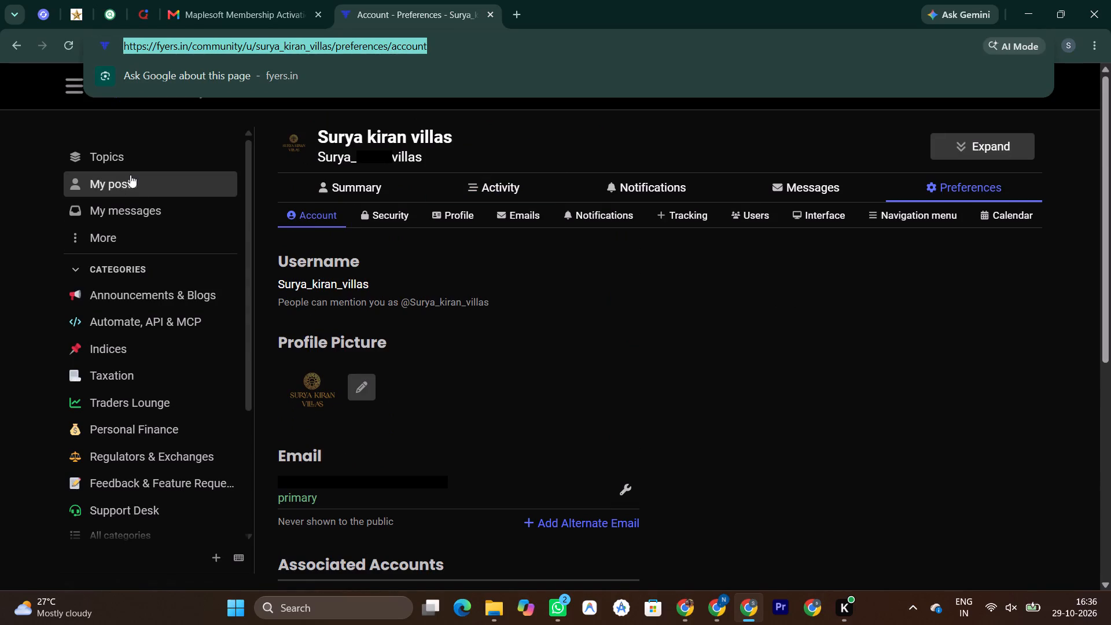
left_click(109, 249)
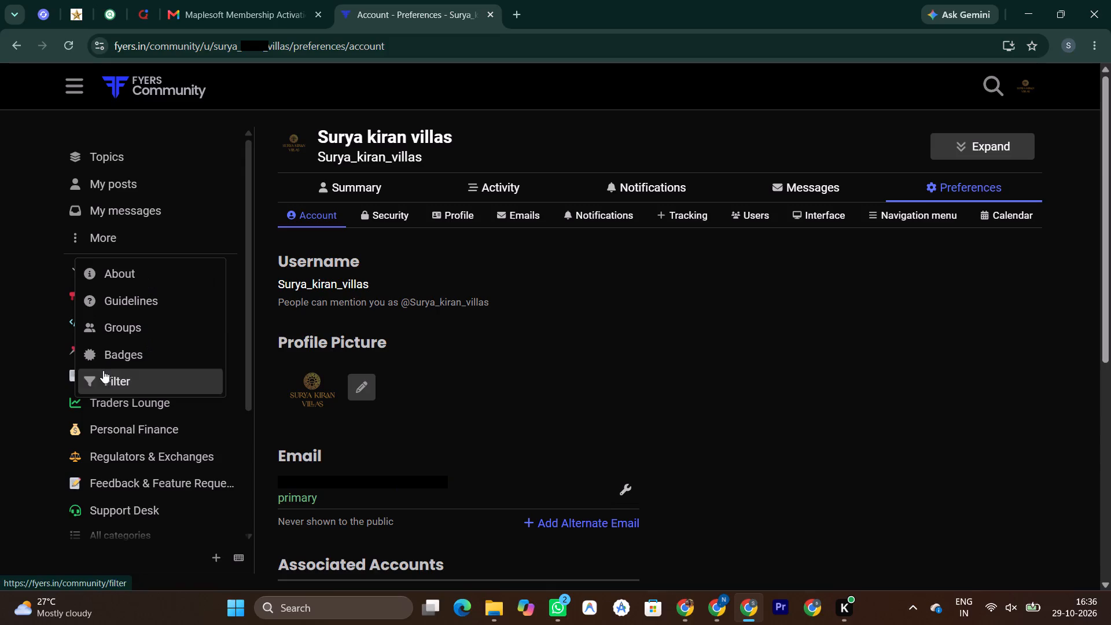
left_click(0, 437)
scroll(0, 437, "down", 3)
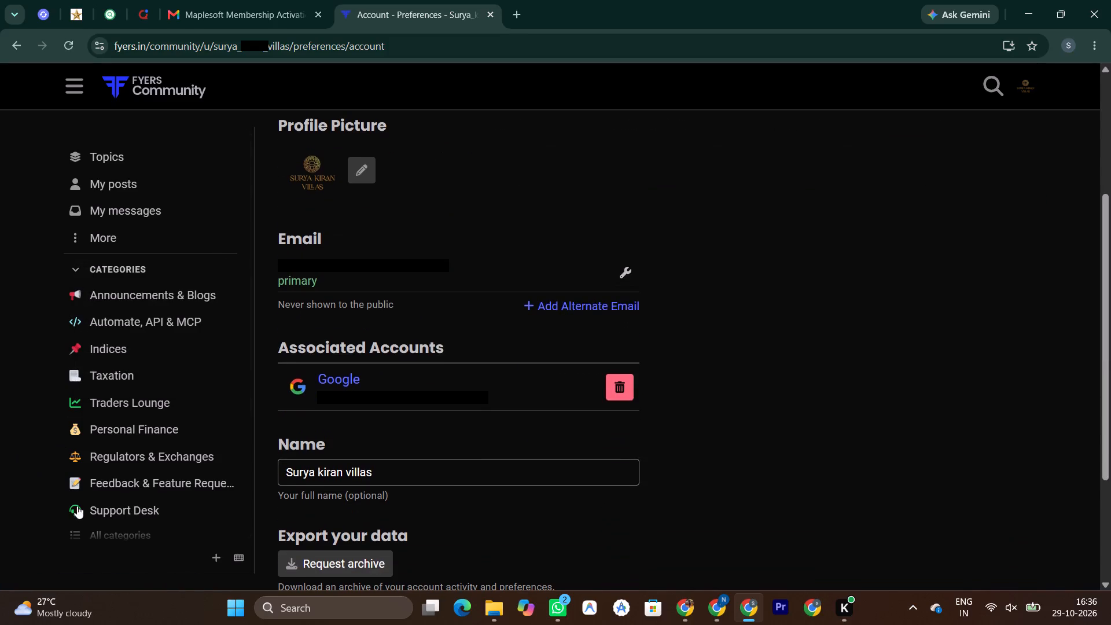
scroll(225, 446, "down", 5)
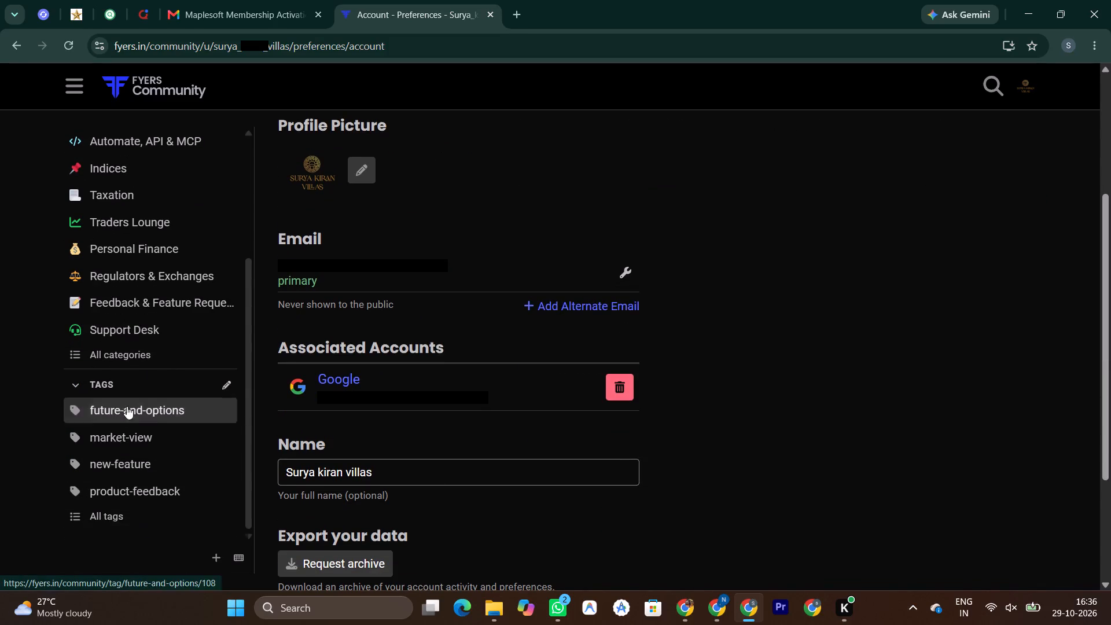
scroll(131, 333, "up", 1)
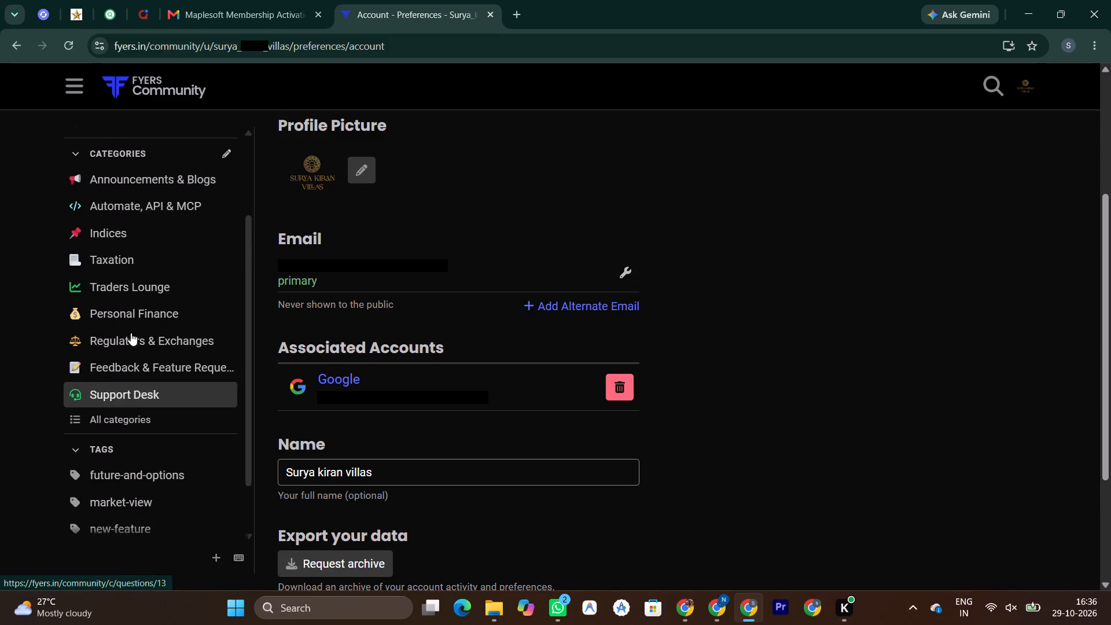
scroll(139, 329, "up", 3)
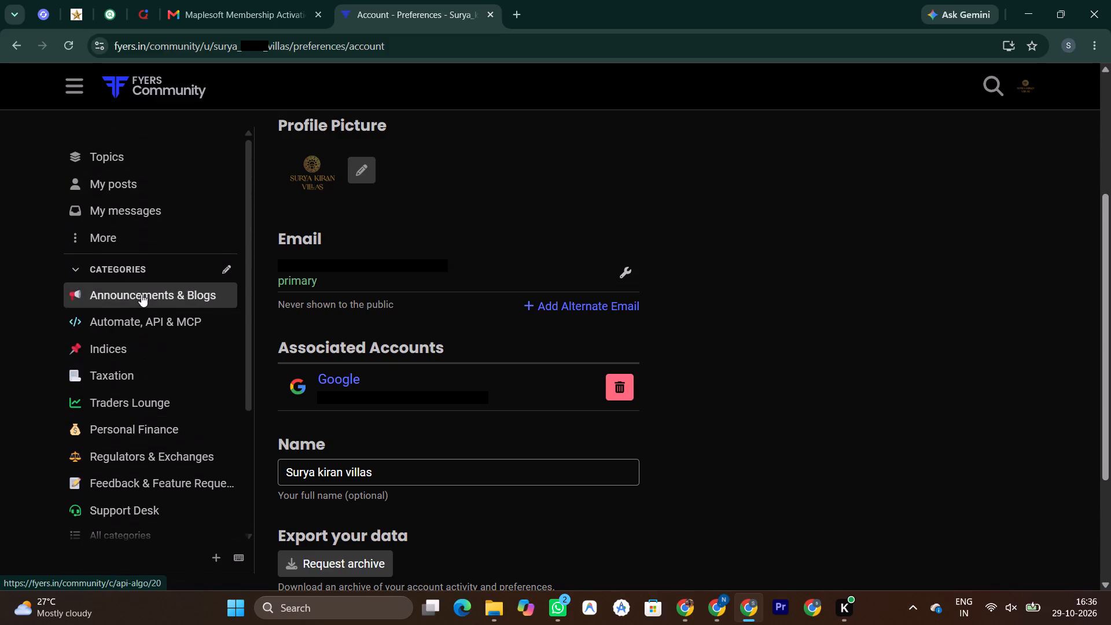
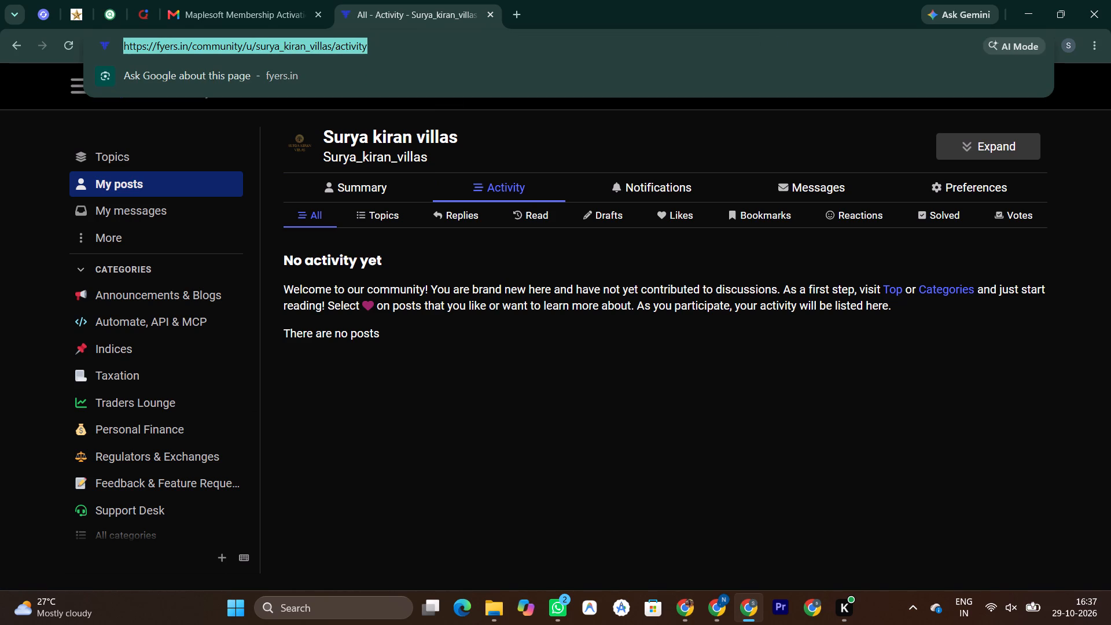
In the Ukase Surya Kiran Villas Profile sheet, delete the October 2026 rows for fliphtml5.com and vibrationaldoorways.mn.co.
left_click(719, 610)
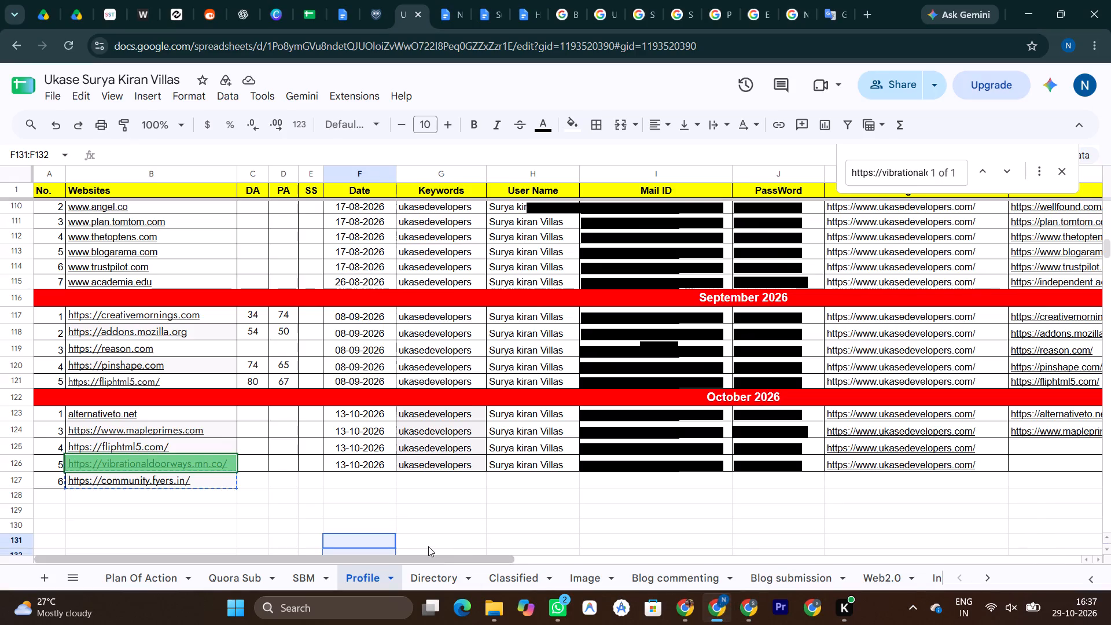
left_click_drag(441, 556, 673, 554)
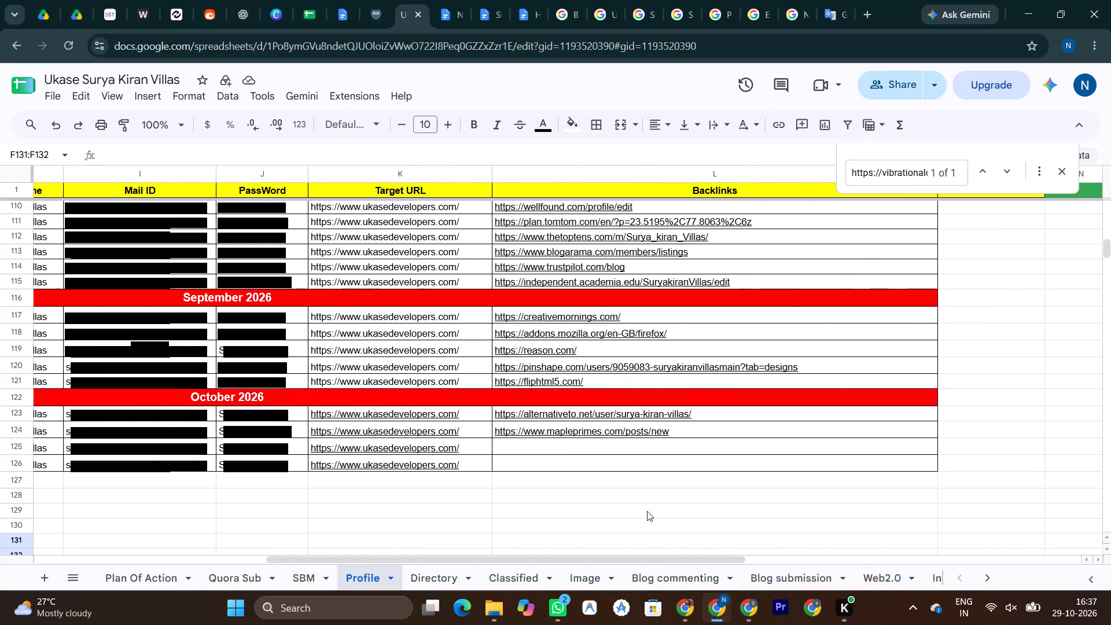
scroll(470, 477, "up", 3)
scroll(473, 481, "down", 3)
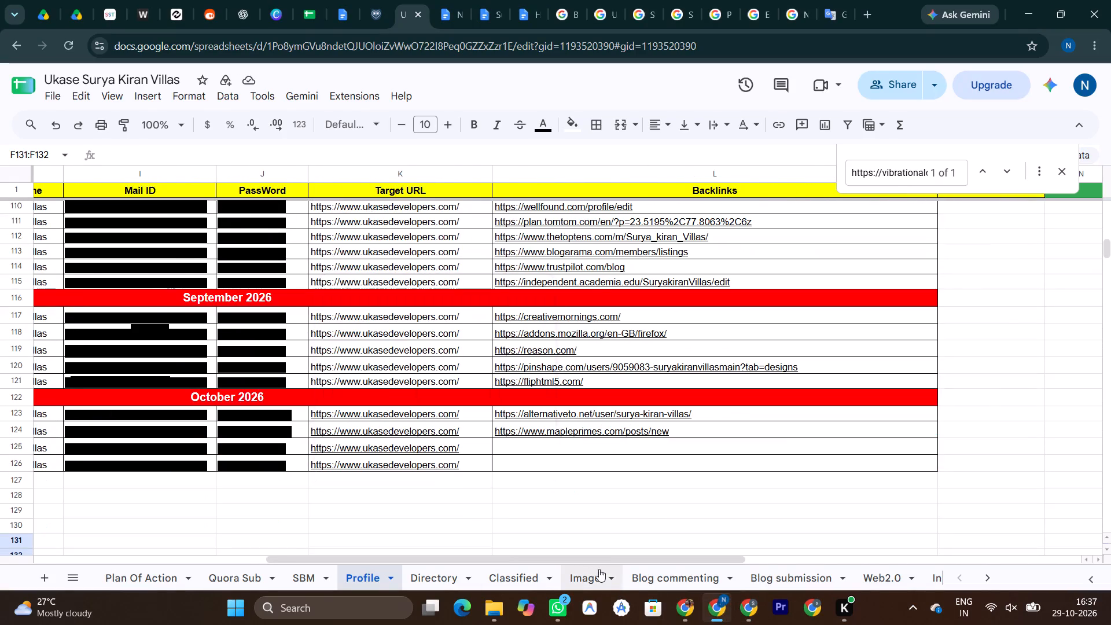
left_click_drag(608, 559, 229, 548)
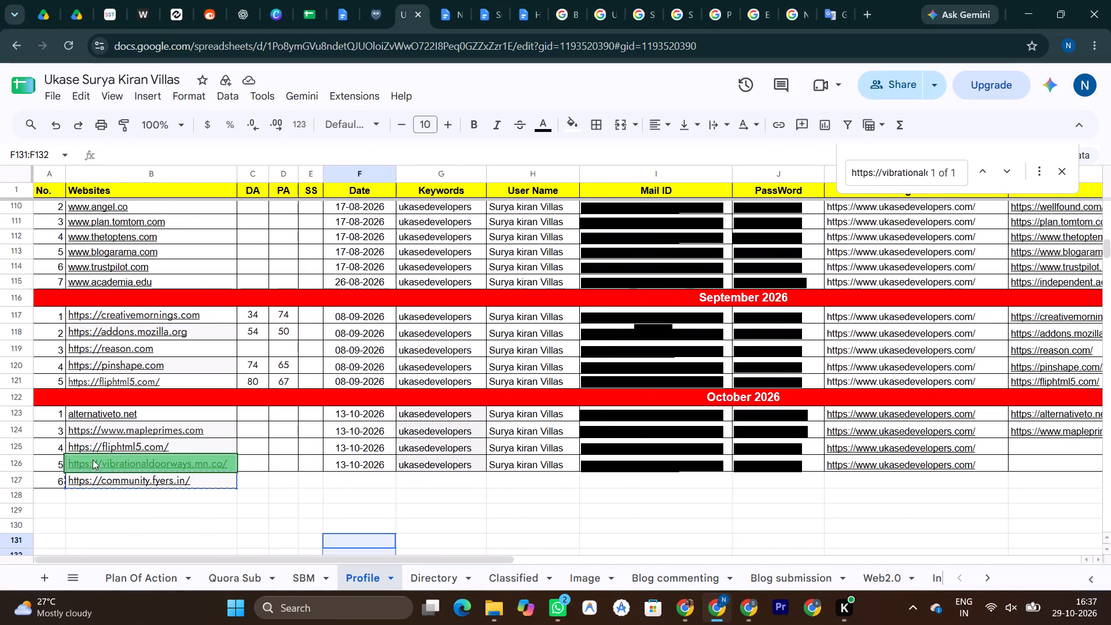
left_click(10, 444)
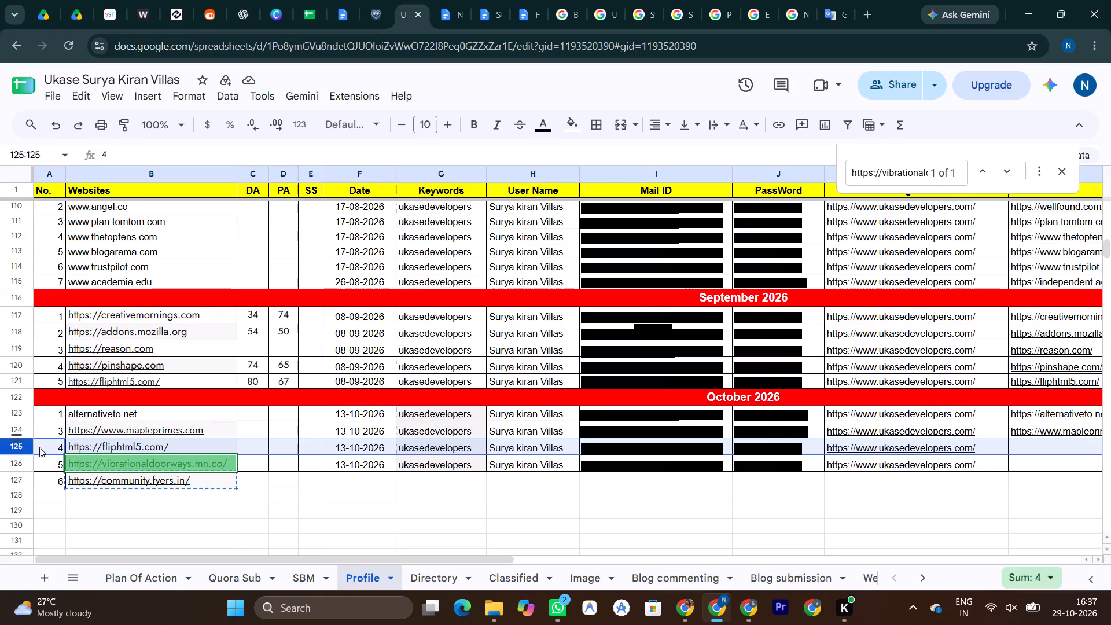
right_click(24, 447)
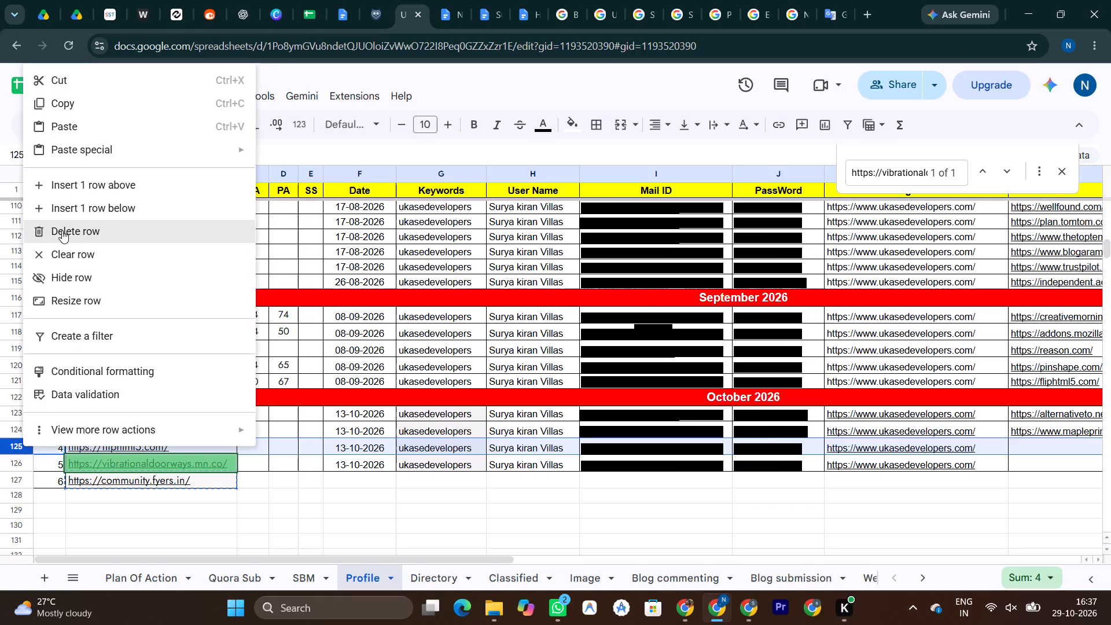
left_click(62, 230)
right_click(16, 448)
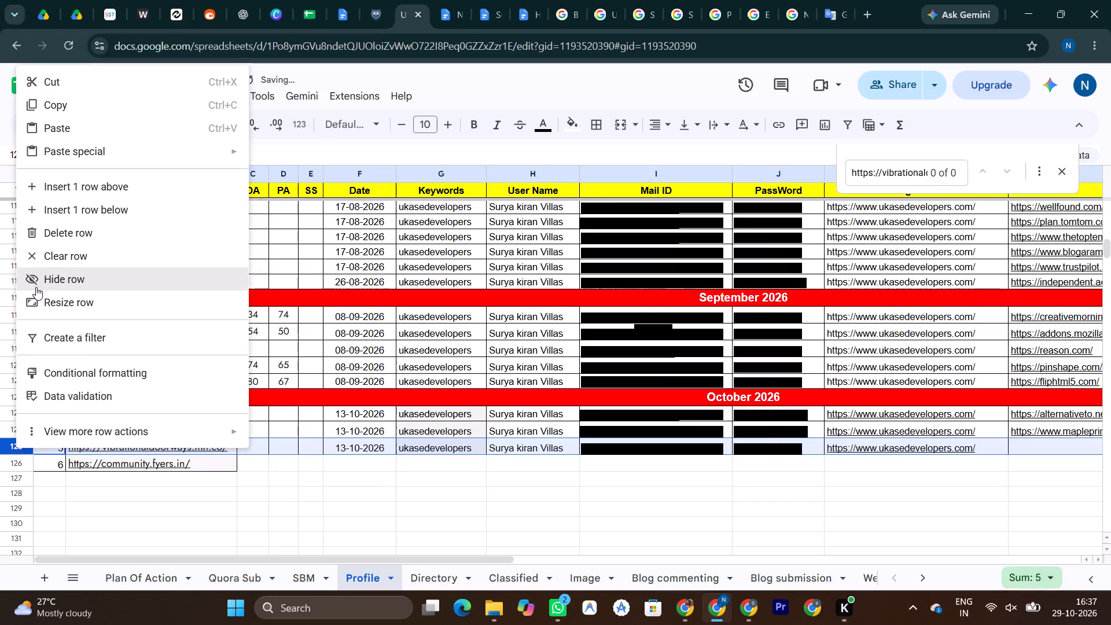
left_click(67, 234)
left_click(362, 500)
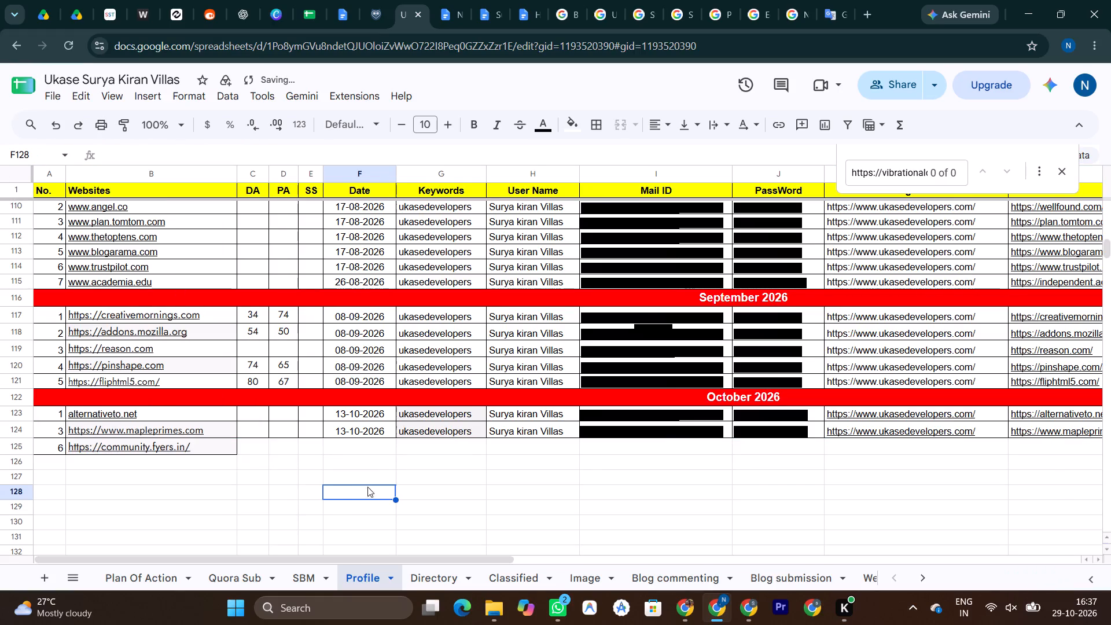
Paste the FYERS Community profile link into the Backlinks cell of the October 2026 community.fyers.in row.
left_click_drag(481, 561, 610, 562)
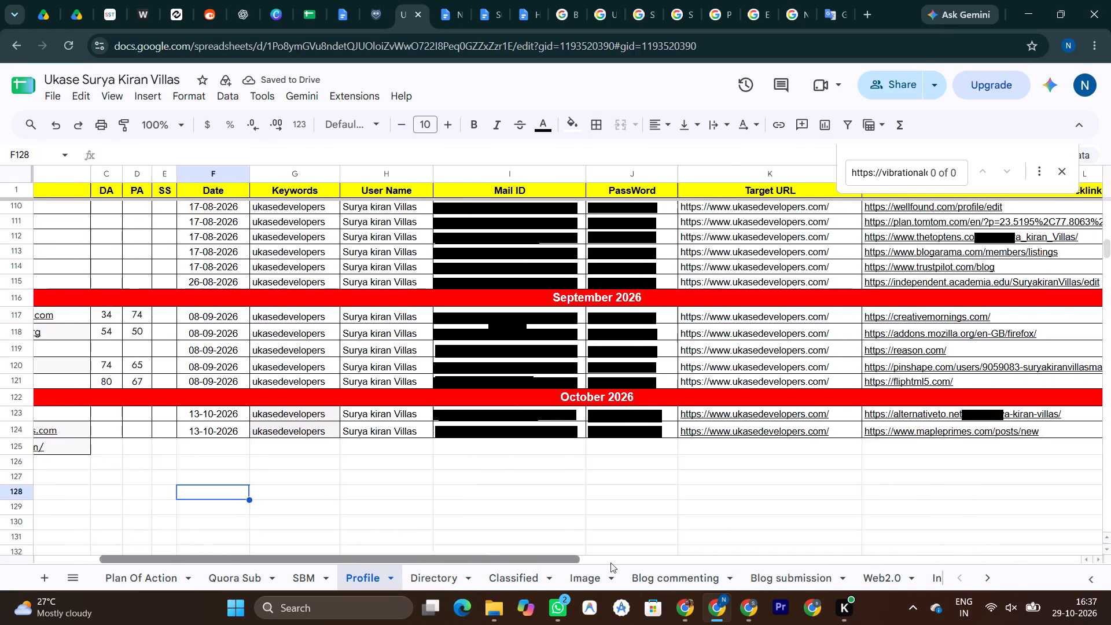
left_click_drag(610, 562, 676, 567)
left_click(678, 444)
key("ctrl+v")
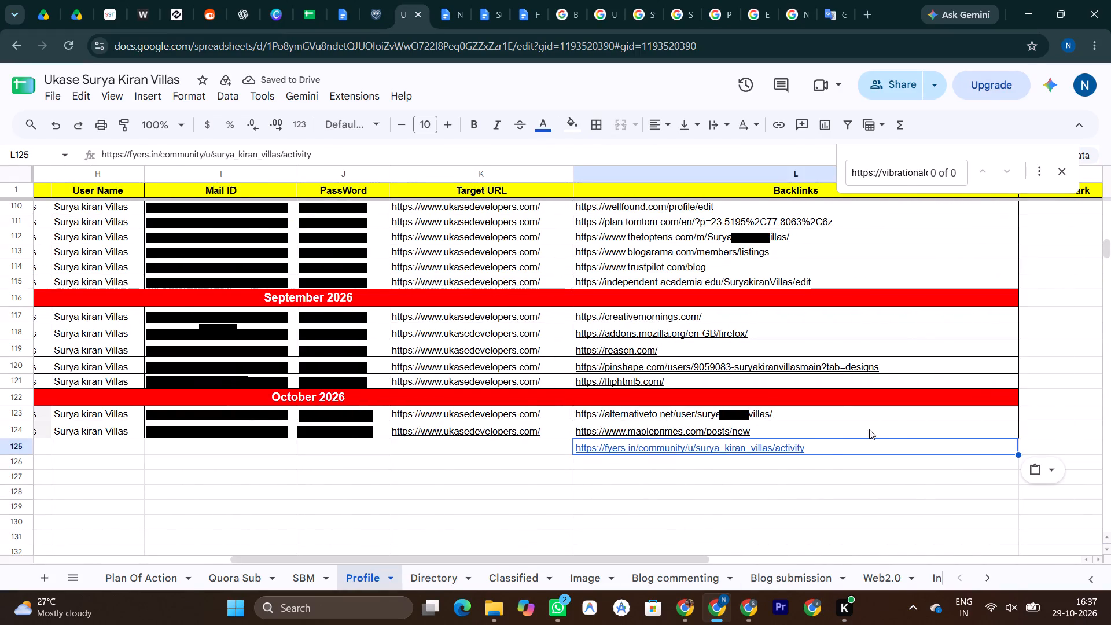
Apply all borders to the three October 2026 rows from the No. column through the Backlinks column.
left_click_drag(896, 415, 80, 454)
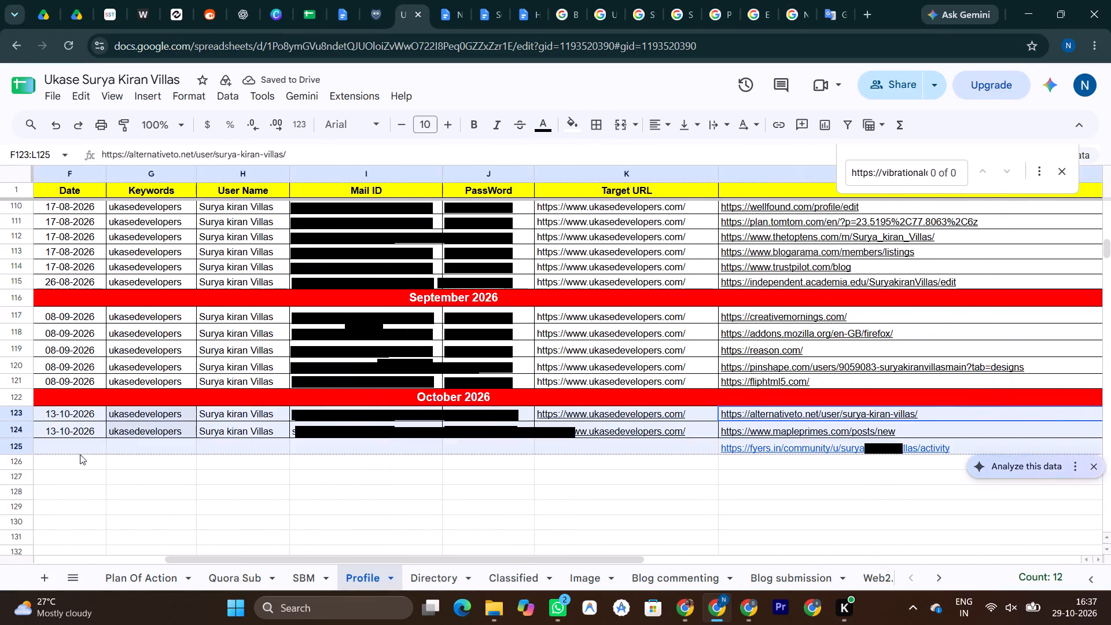
left_click_drag(80, 454, 56, 446)
left_click(588, 124)
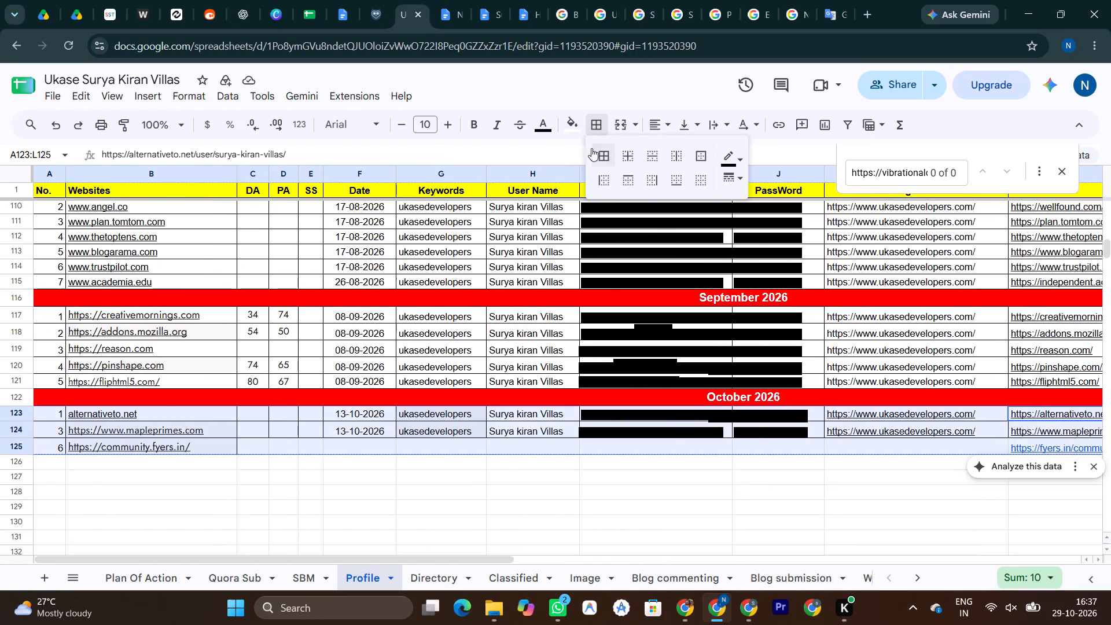
left_click(606, 151)
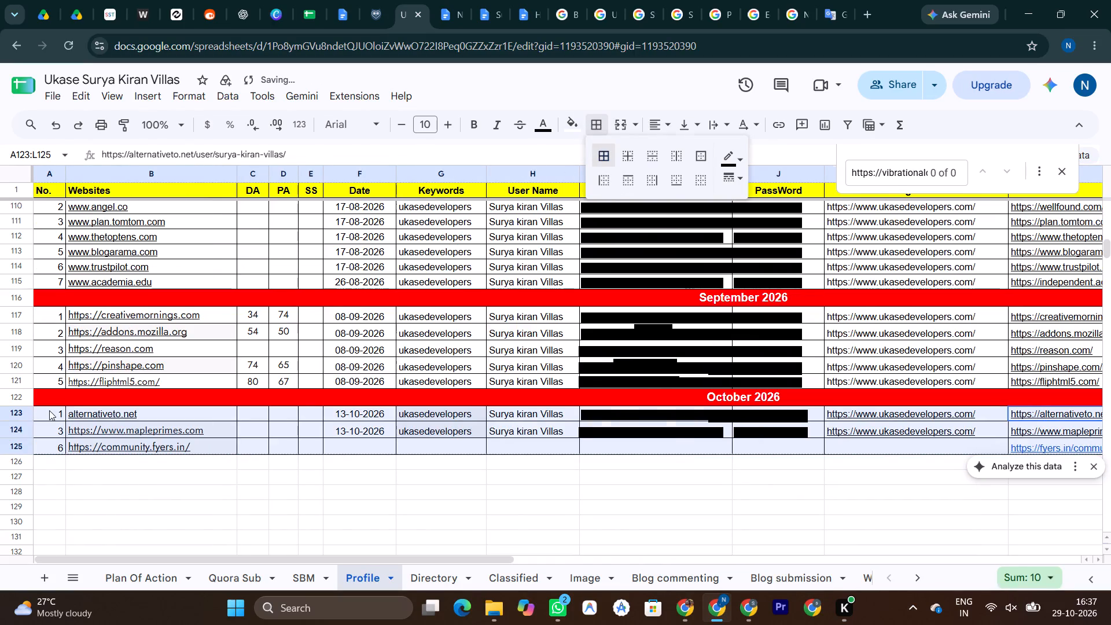
Renumber the October 2026 entries, giving mapleprimes.com number 2 and community.fyers.in number 3.
left_click(49, 410)
left_click(63, 429)
key("2")
key("Down")
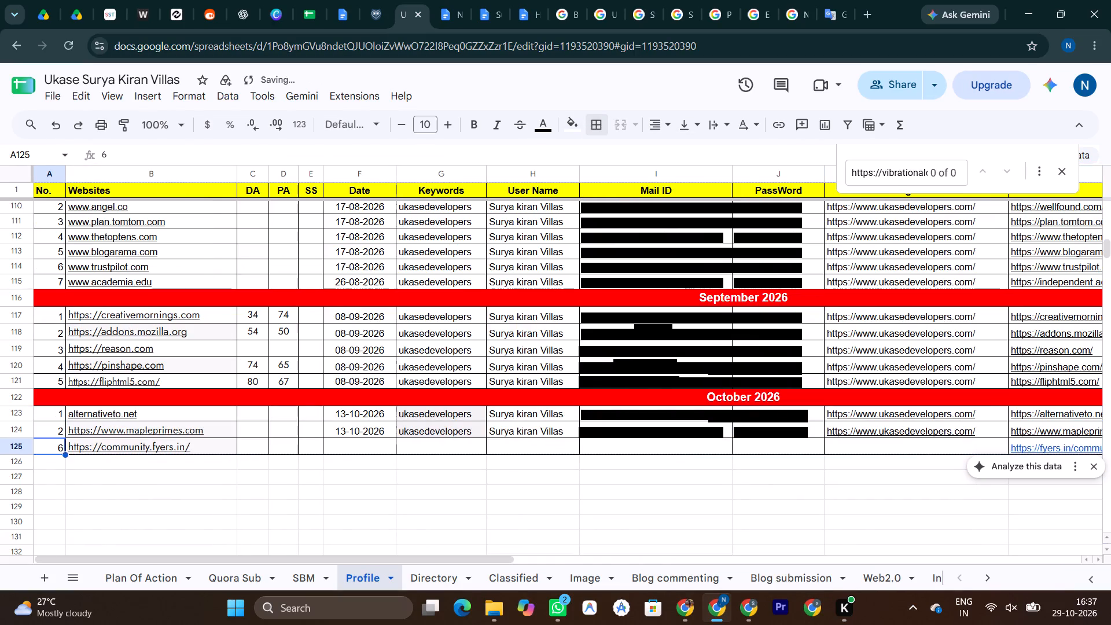
key("3")
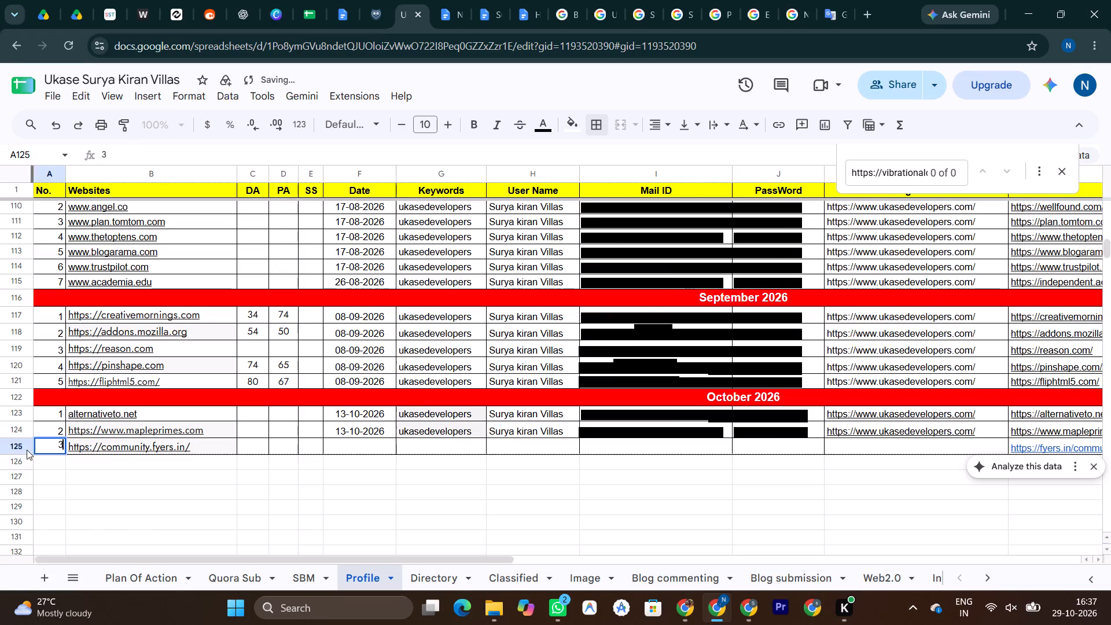
left_click(312, 491)
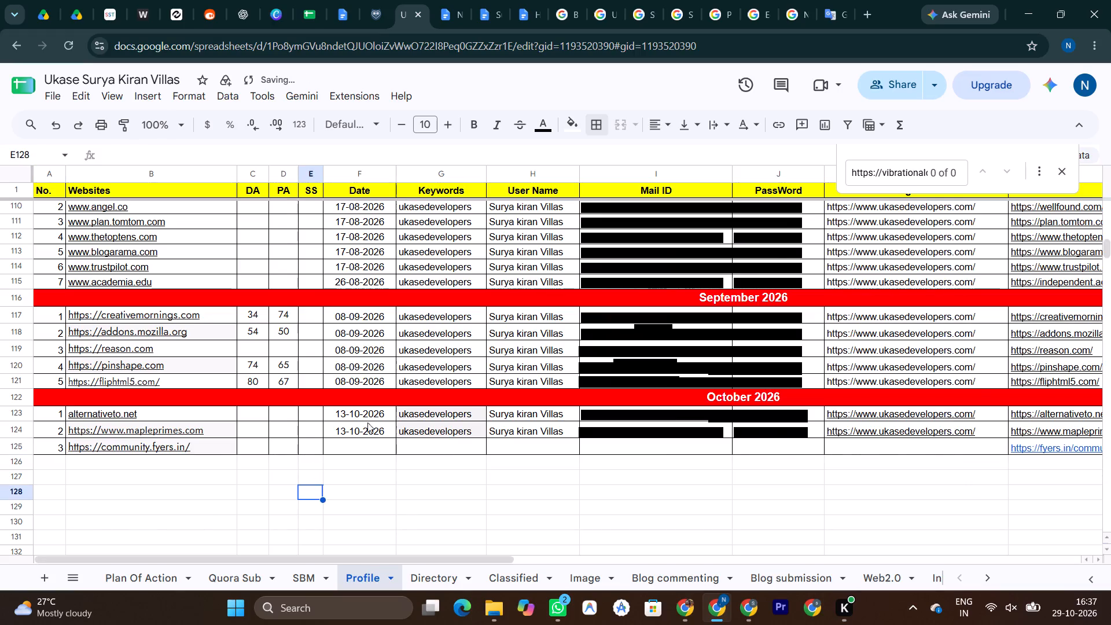
Set the date to 29-10-2026 for both the mapleprimes.com and community.fyers.in rows.
left_click(363, 429)
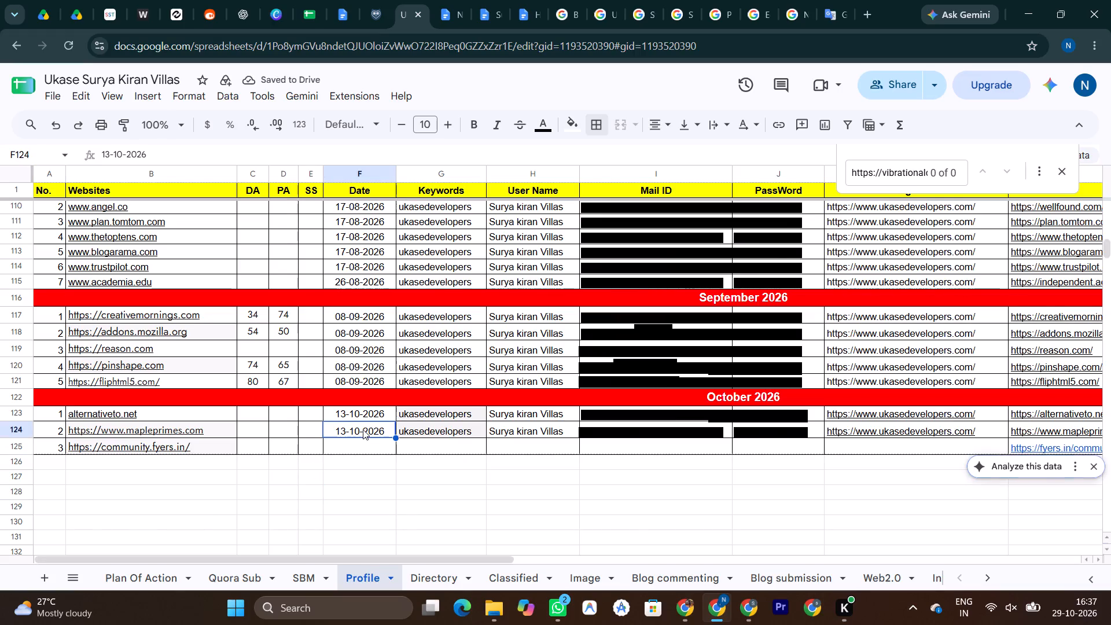
type("29")
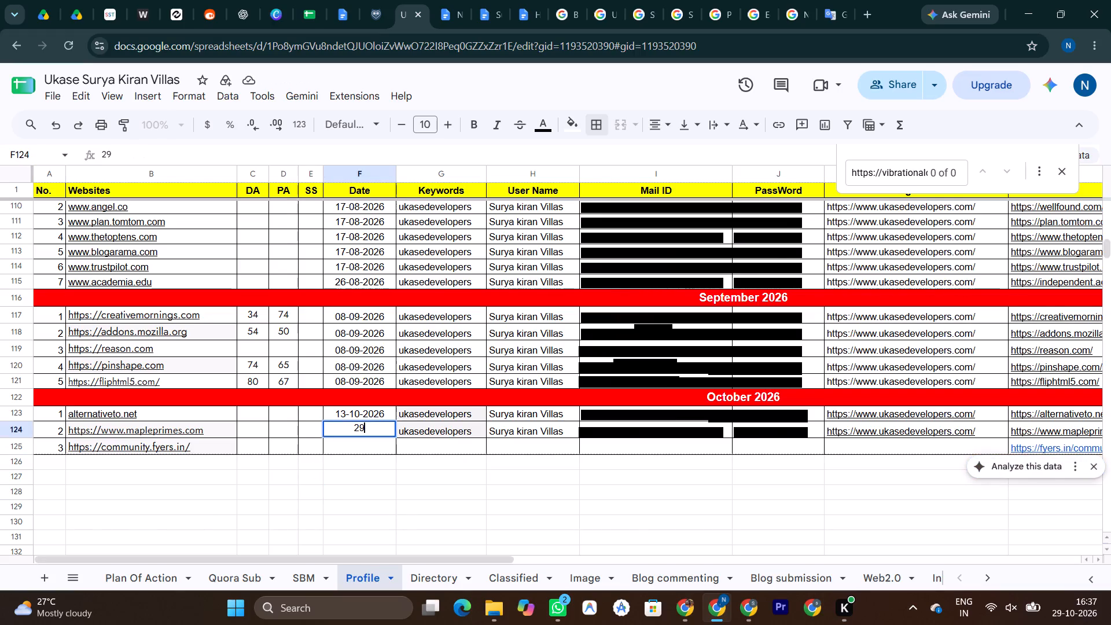
key("minus")
type("10-2026")
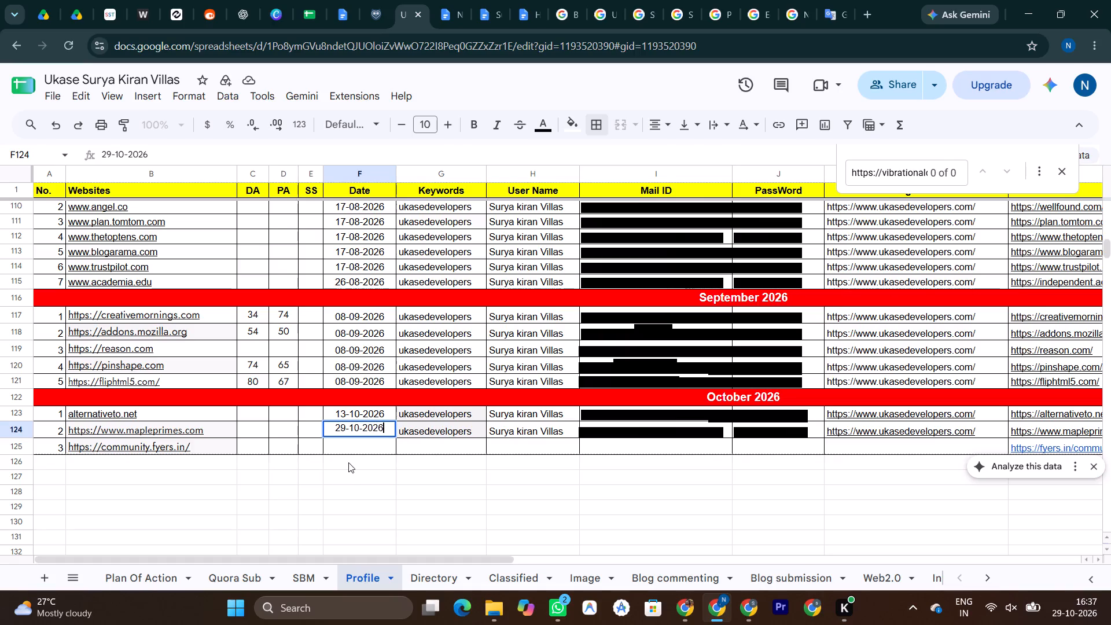
left_click(359, 450)
left_click(360, 439)
left_click(360, 438)
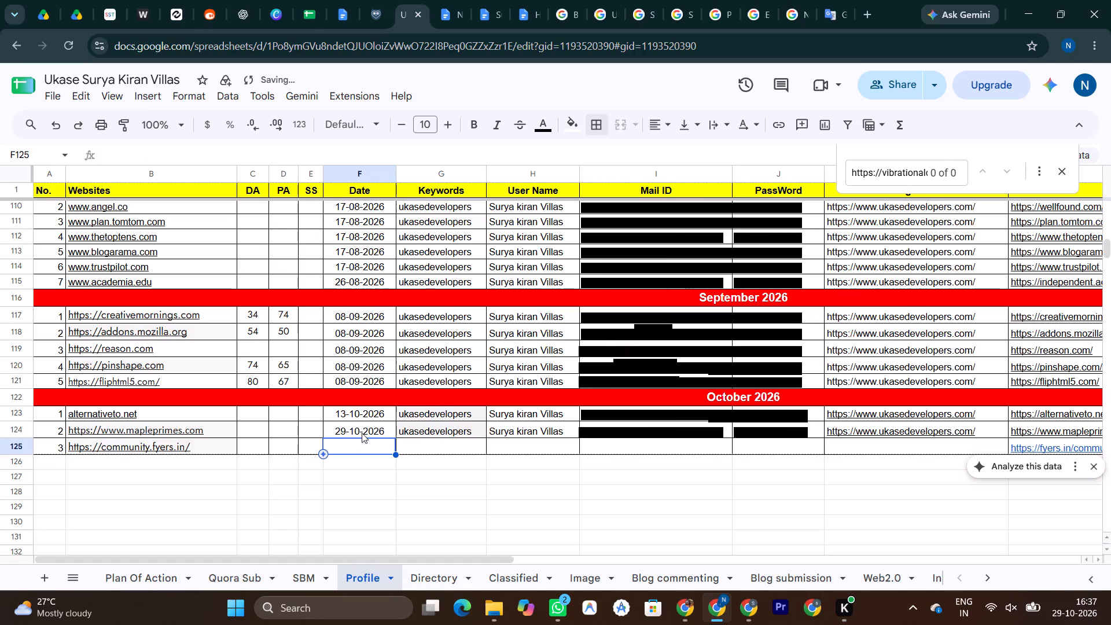
left_click(360, 427)
key("ctrl+c")
left_click(360, 446)
key("ctrl+v")
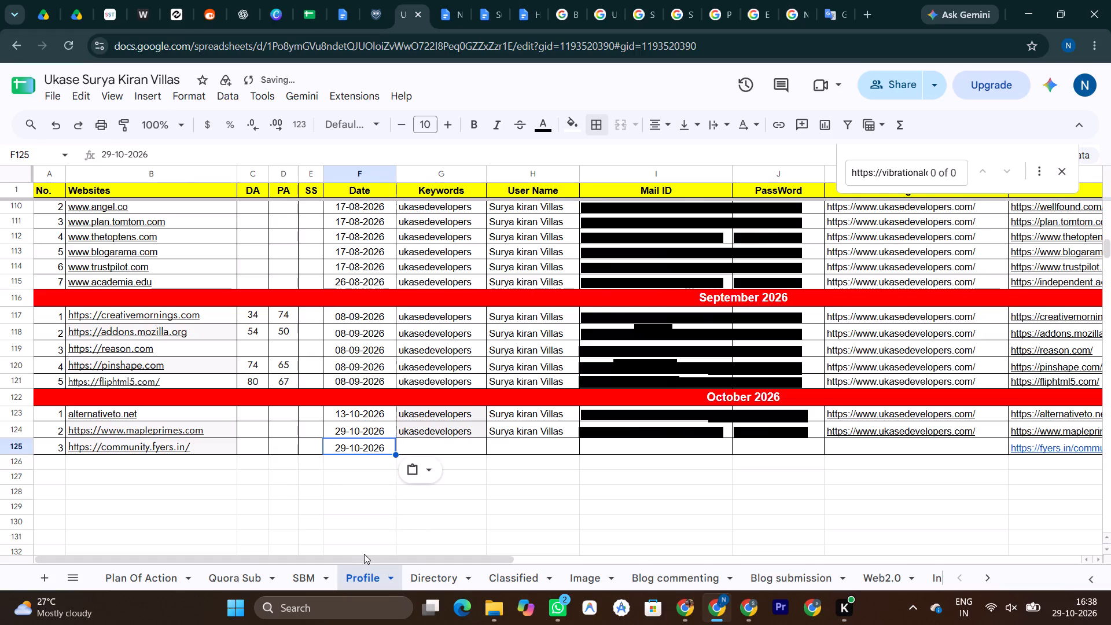
Fill the keyword, user name and mail ID from the October 2026 rows above down into the community.fyers.in row.
left_click_drag(459, 416, 571, 422)
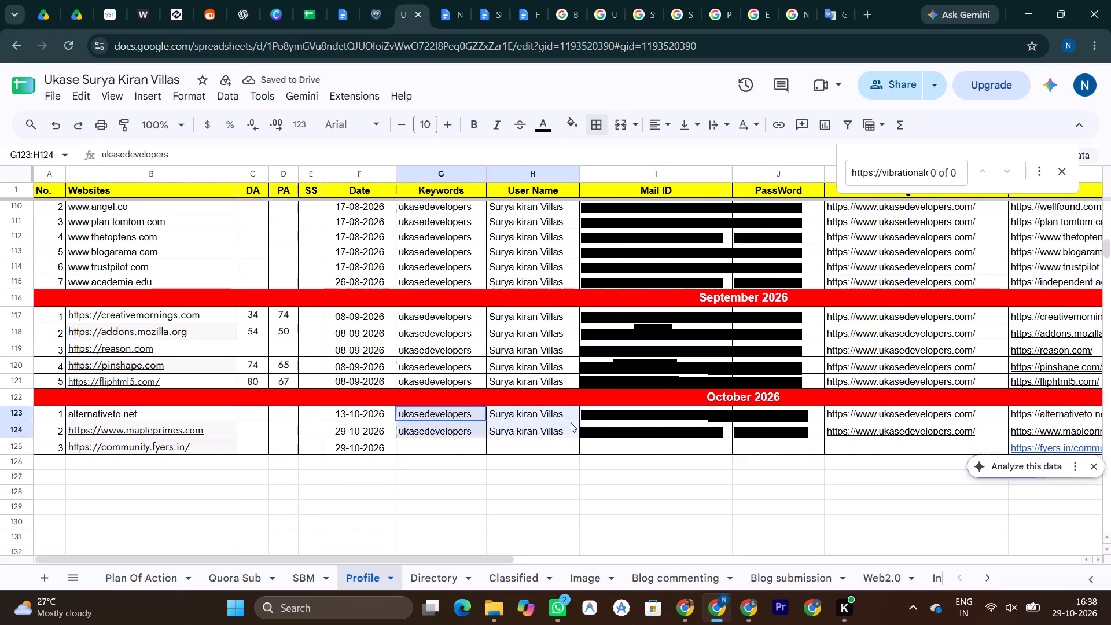
left_click_drag(571, 422, 863, 431)
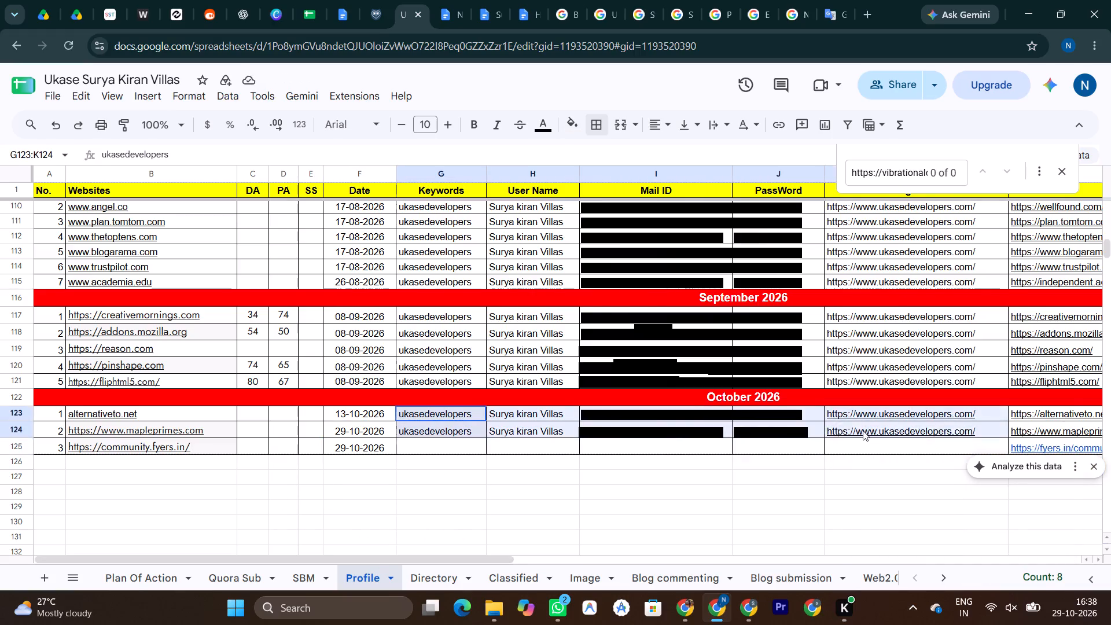
left_click_drag(863, 431, 723, 438)
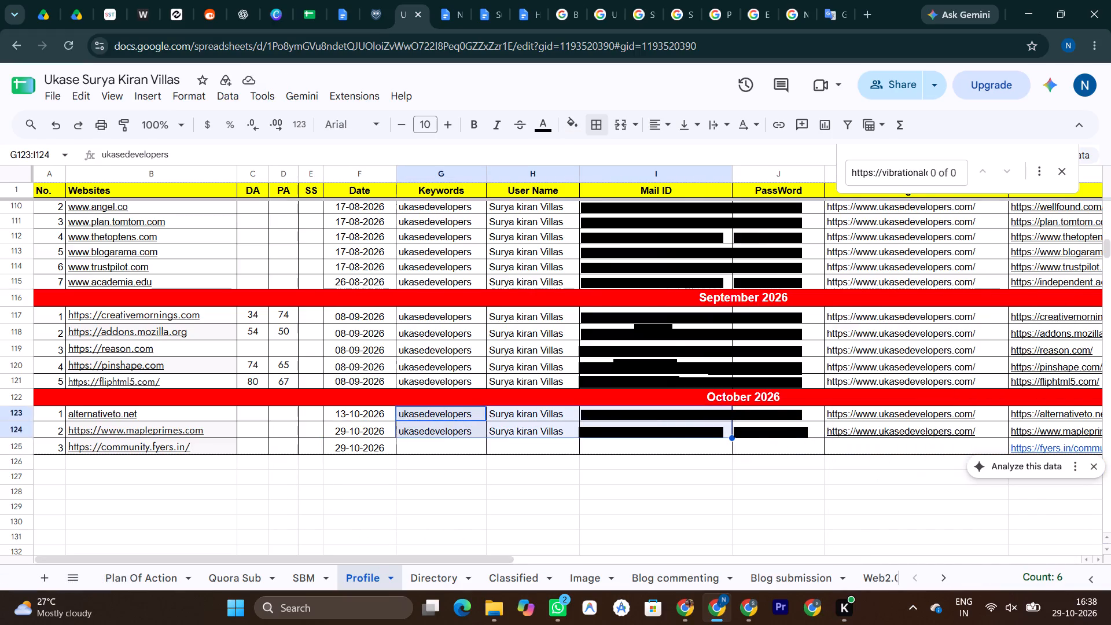
left_click_drag(733, 439, 734, 445)
left_click_drag(849, 411, 852, 413)
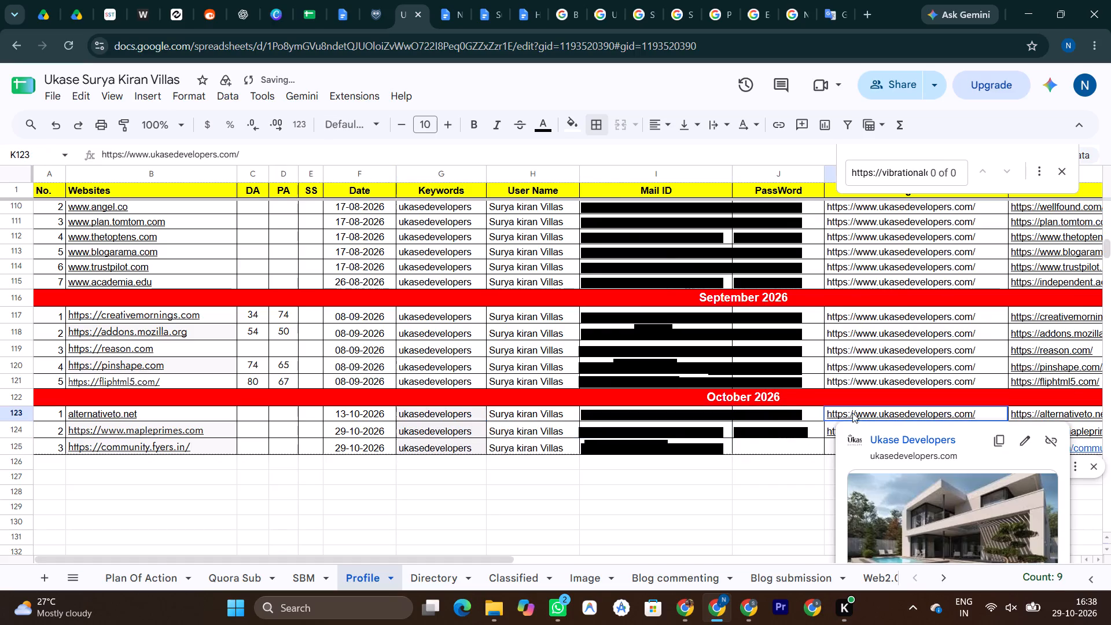
left_click_drag(852, 413, 856, 431)
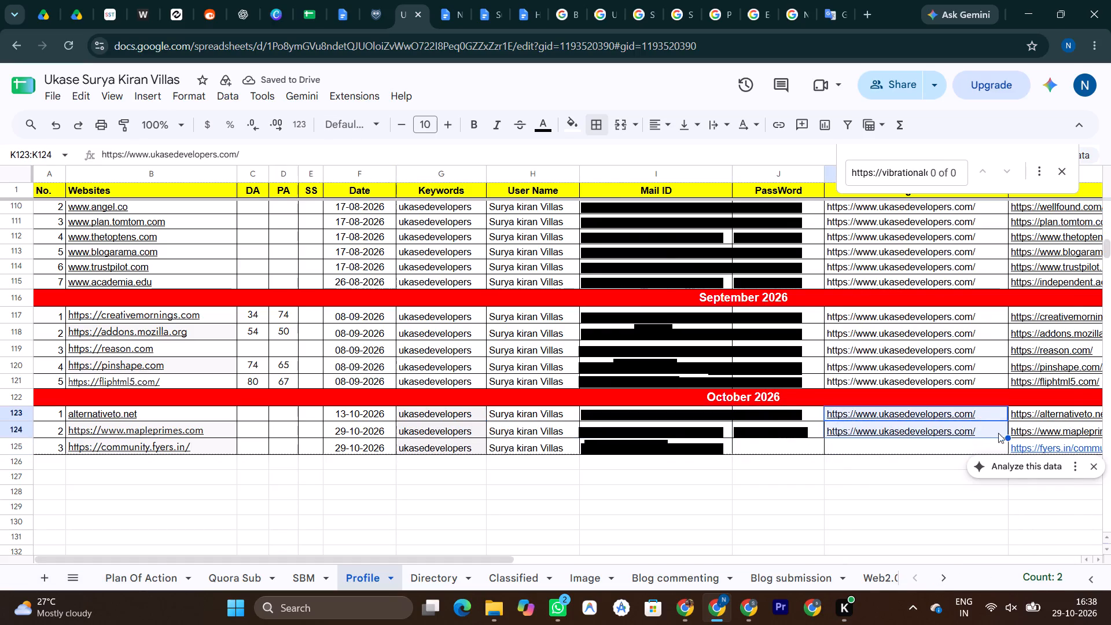
scroll(1006, 421, "up", 2)
scroll(1006, 421, "down", 3)
scroll(641, 440, "down", 2)
scroll(647, 438, "up", 1)
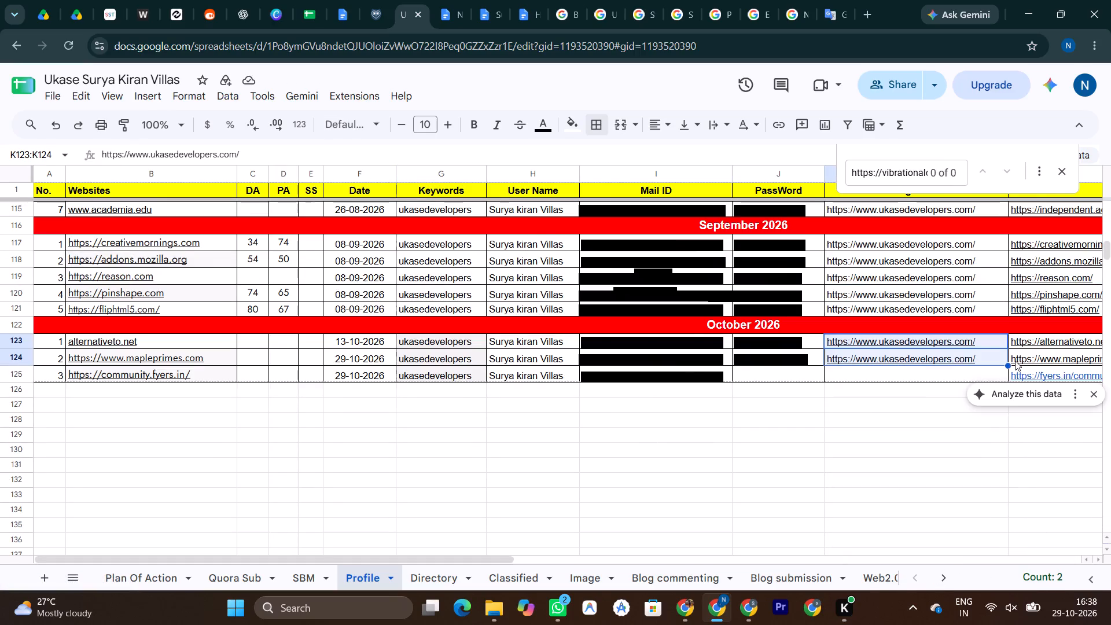
left_click_drag(1007, 366, 1009, 377)
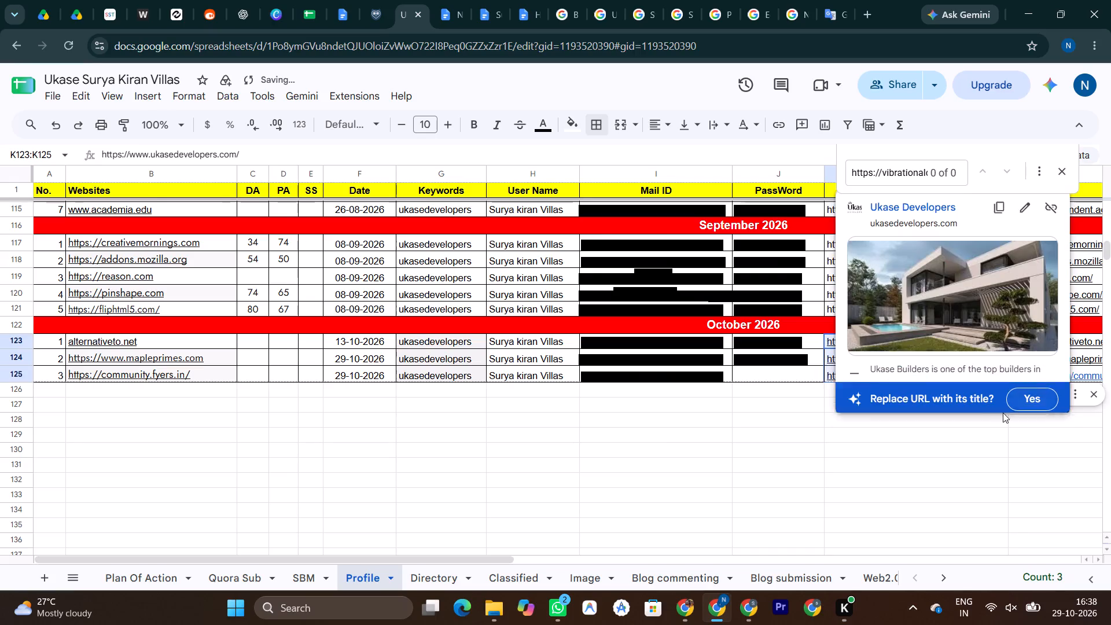
left_click(833, 503)
Select the FYERS Community profile link in the Backlinks column of the October 2026 section.
left_click_drag(506, 558, 566, 552)
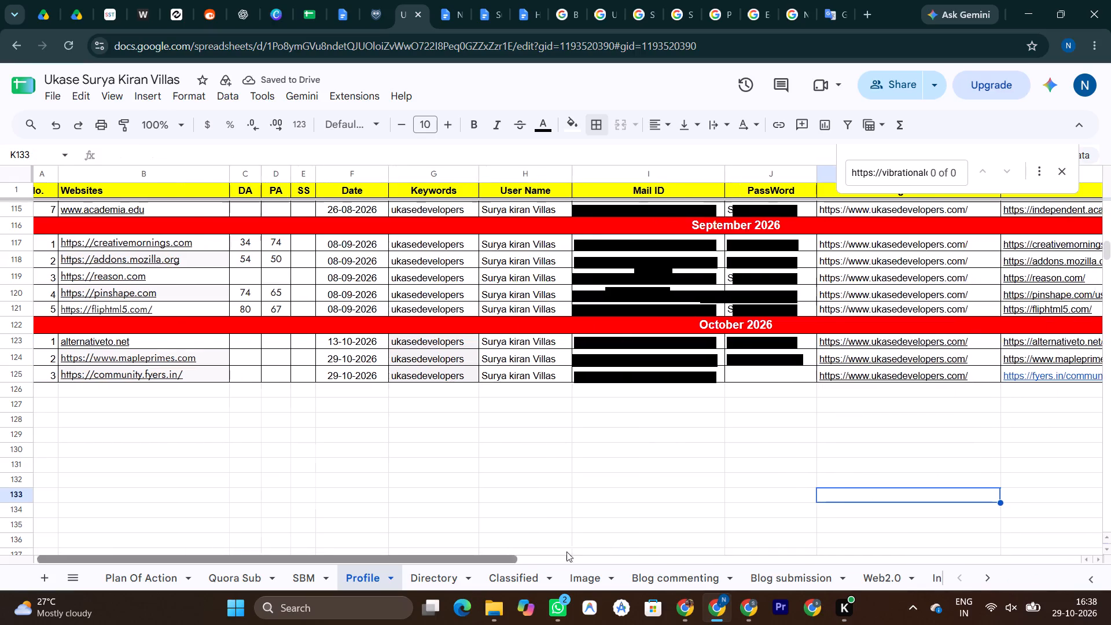
left_click_drag(566, 552, 751, 530)
left_click(730, 372)
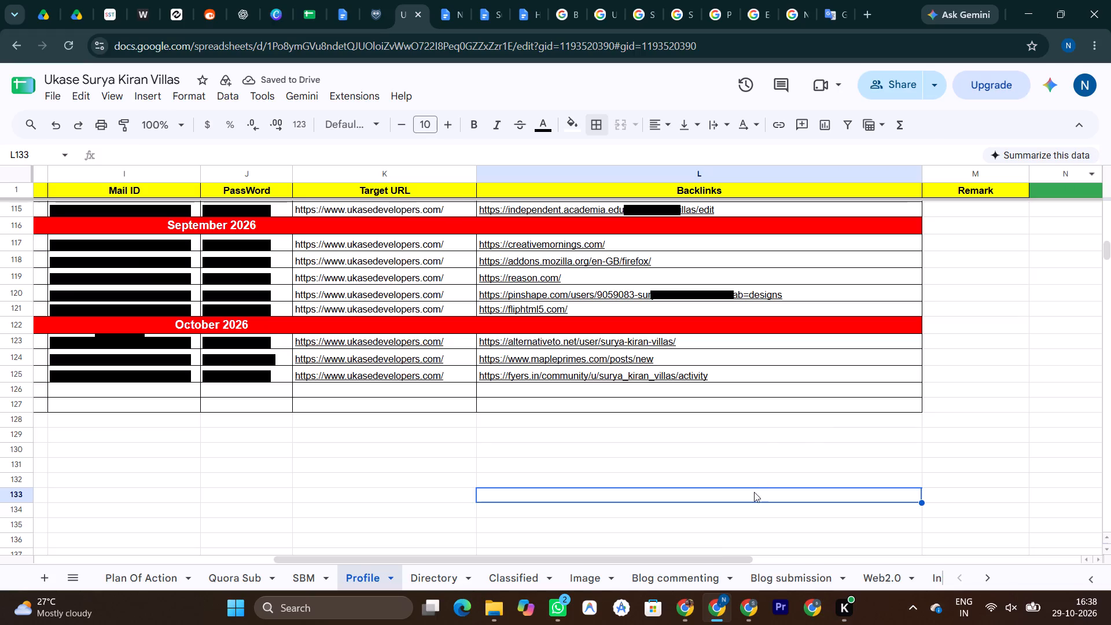
Set the fill colour of the three October 2026 keyword cells, rows 123 to 125, to white.
left_click_drag(732, 559, 297, 561)
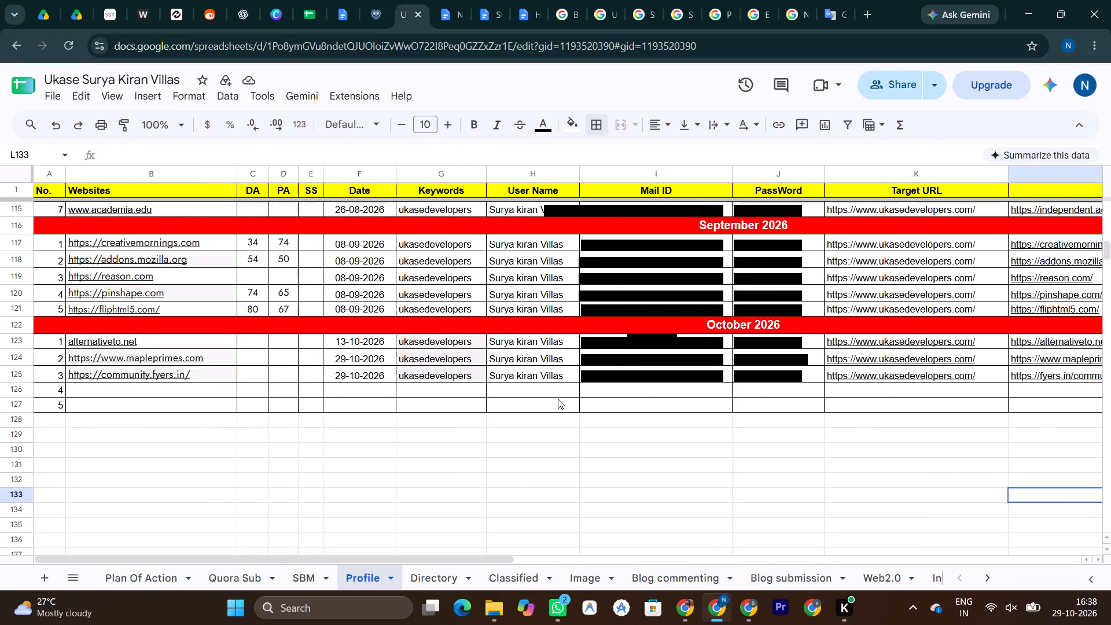
left_click_drag(477, 336, 477, 376)
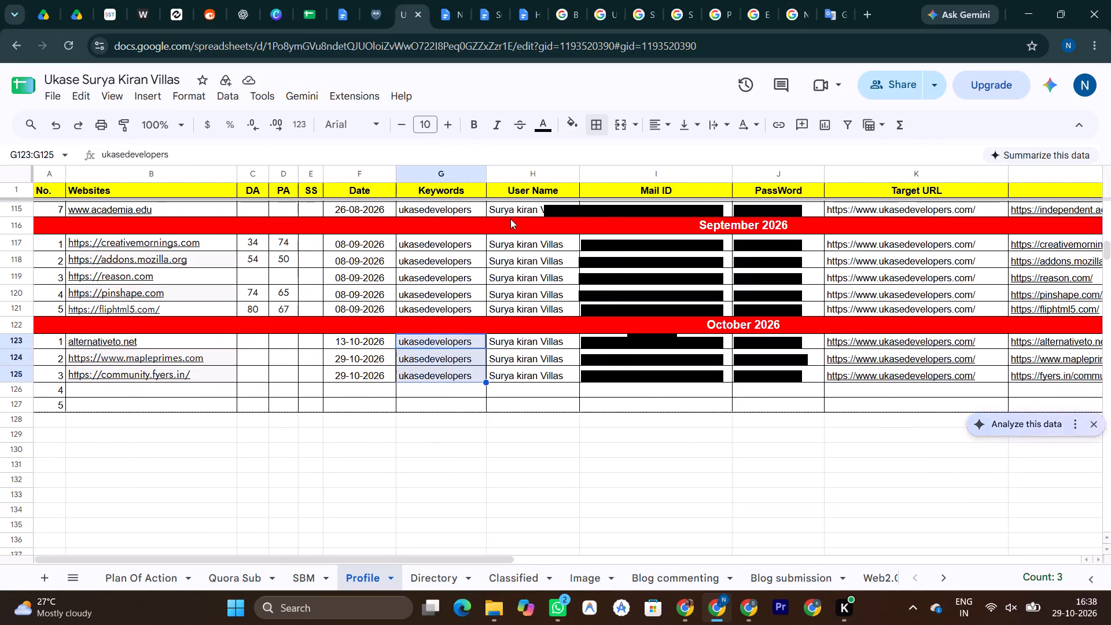
left_click(574, 126)
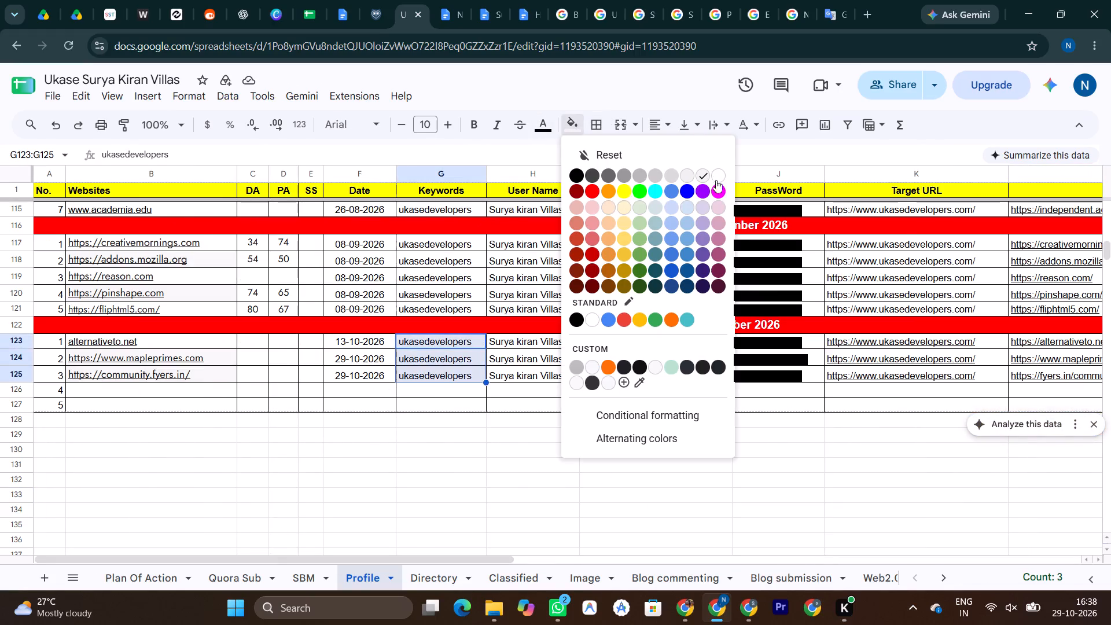
left_click(715, 177)
left_click(573, 481)
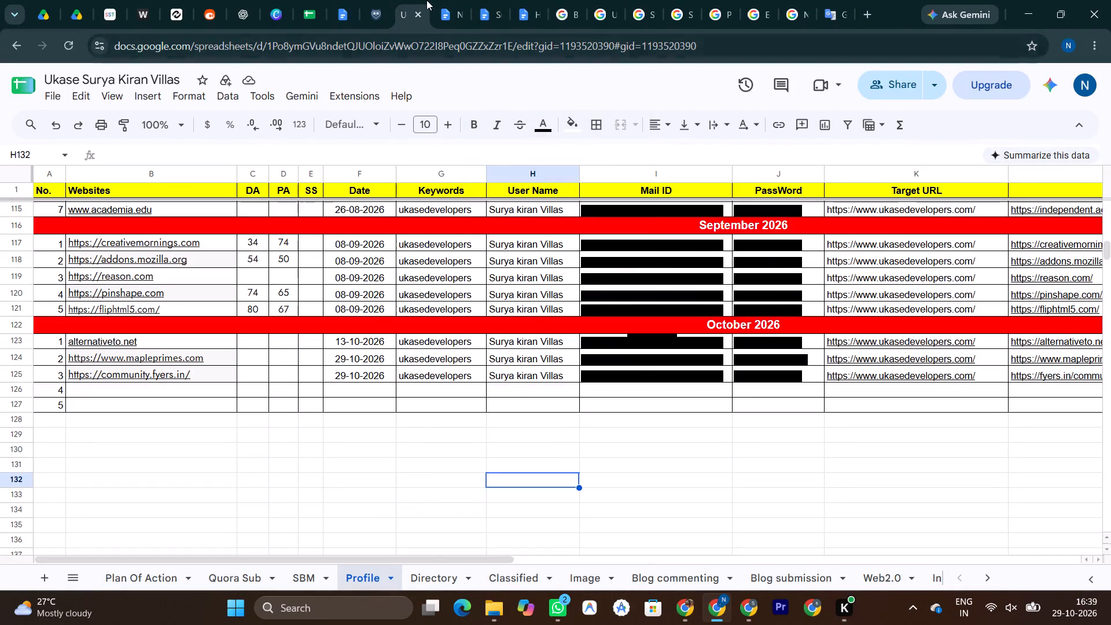
Copy the directory submission keyword "Perfect villa in gwalior" from the October tab of the Surya Kiran Villas Off page Content document.
left_click(460, 0)
left_click(483, 0)
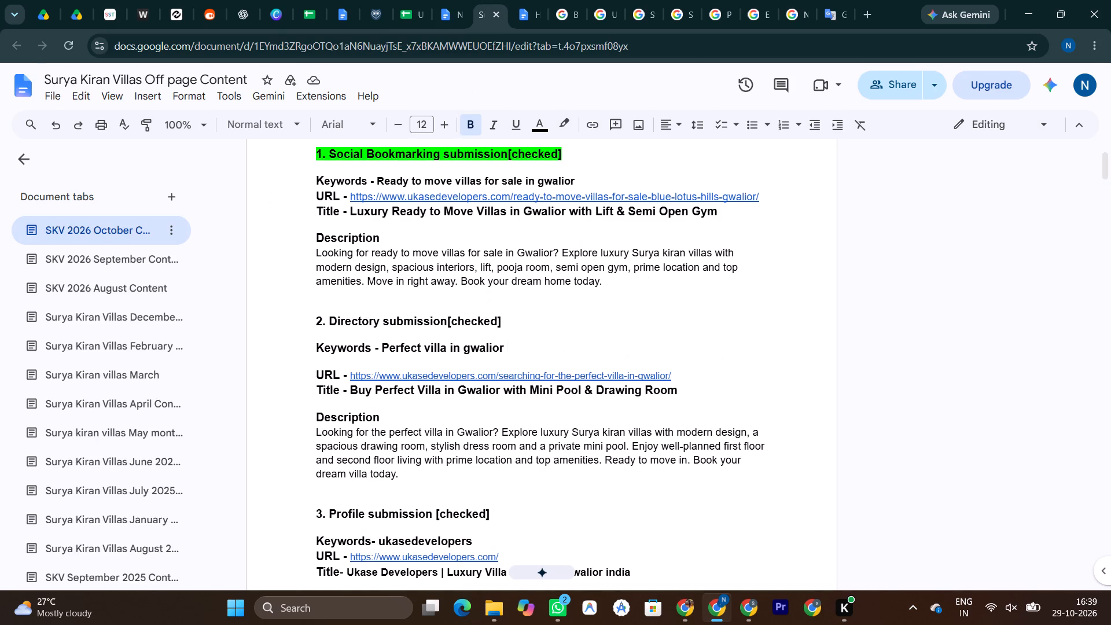
left_click_drag(513, 345, 383, 344)
key("ctrl+c")
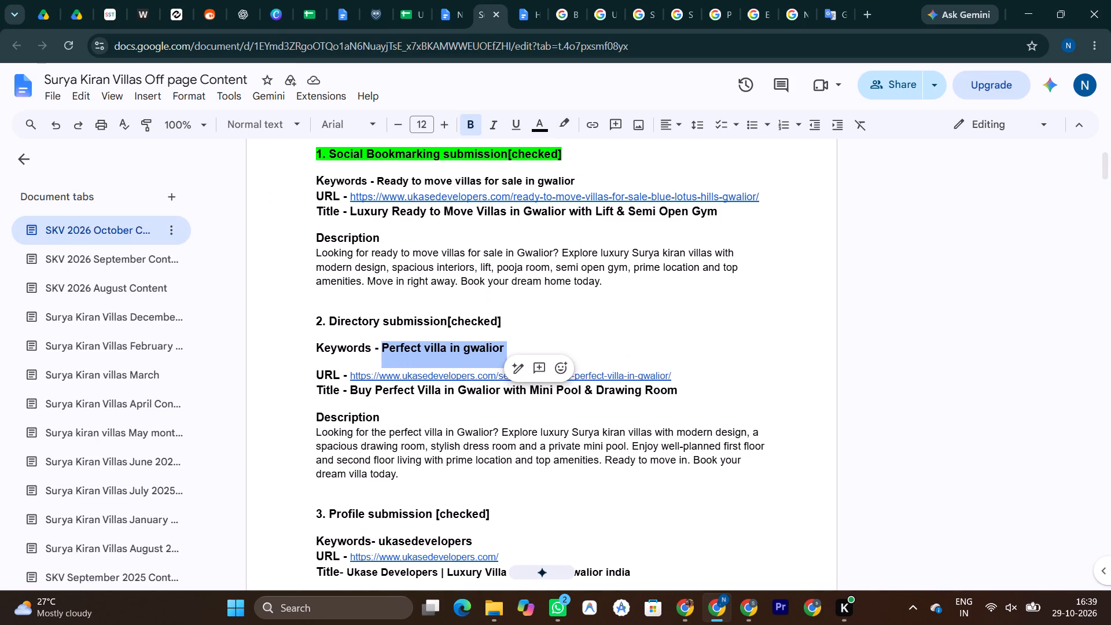
Examine the directory and profile submission entries in the October content, and view the FYERS Community profile's activity page.
scroll(595, 267, "down", 3)
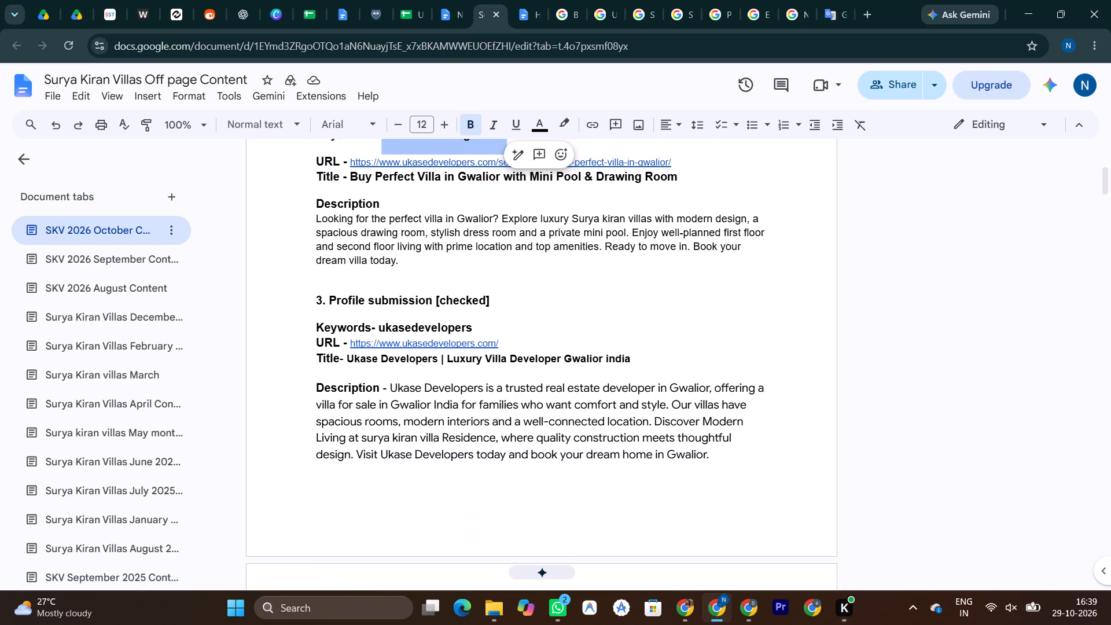
left_click(515, 316)
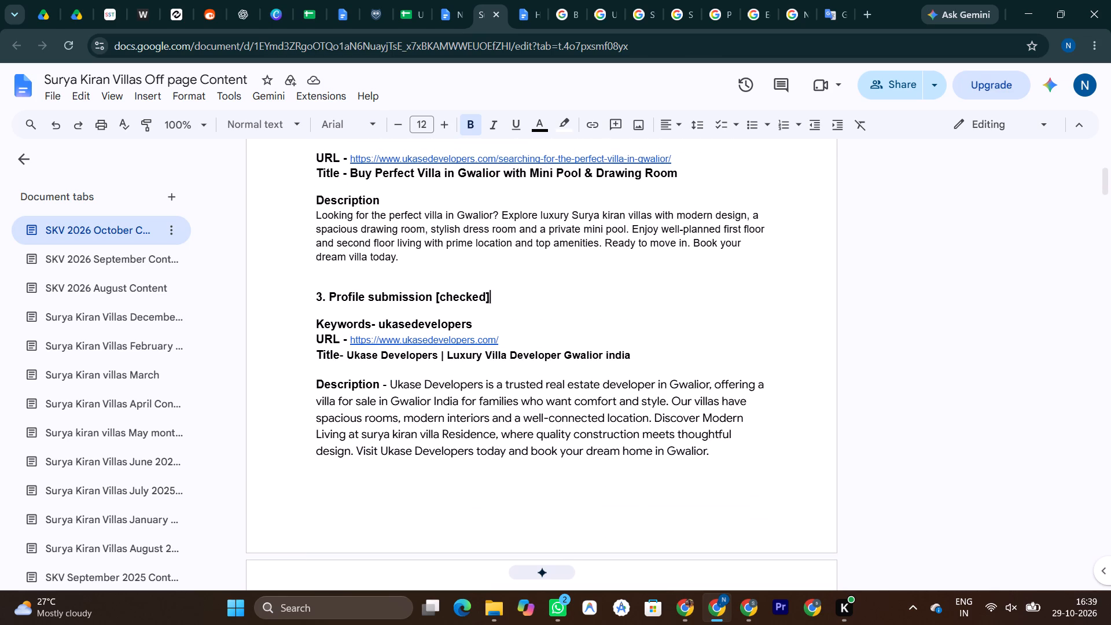
scroll(528, 329, "up", 1)
scroll(528, 329, "down", 1)
left_click(739, 606)
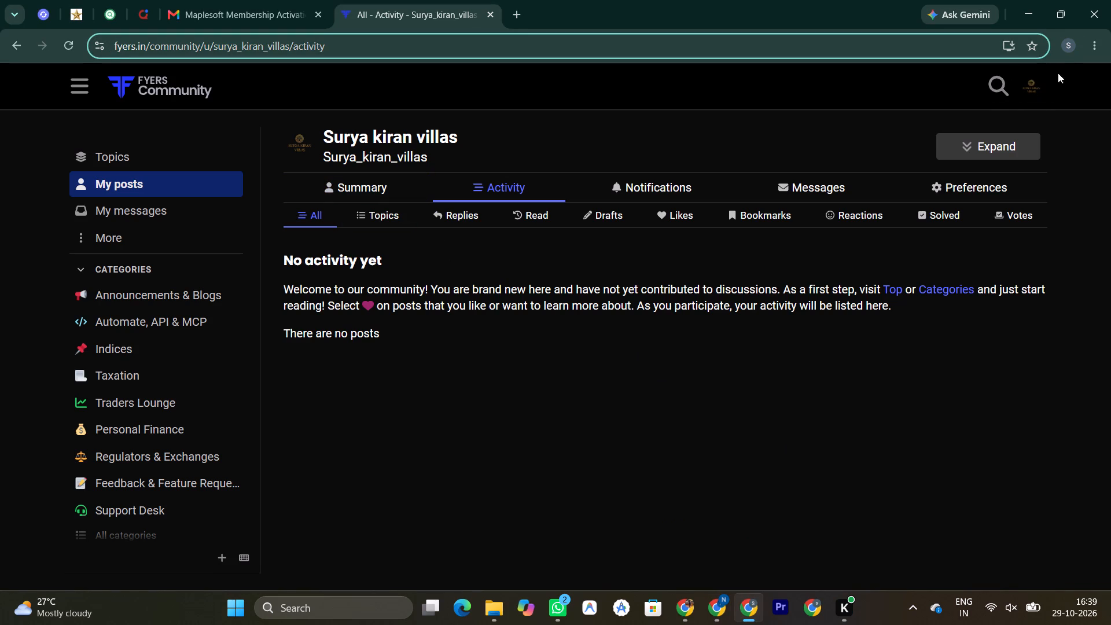
left_click(1026, 0)
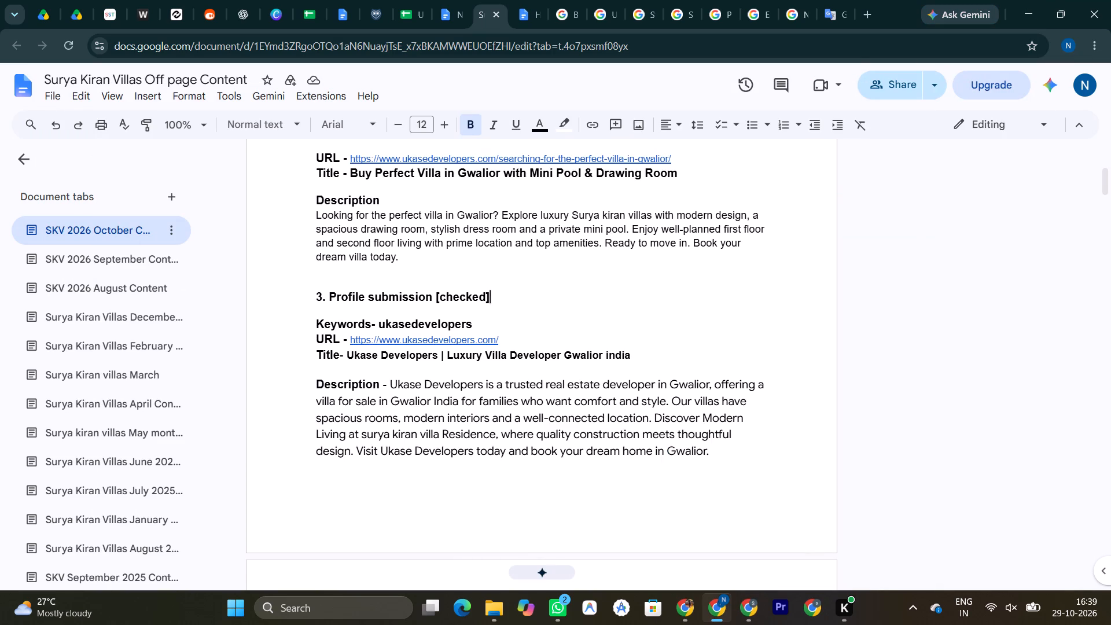
scroll(512, 360, "down", 1)
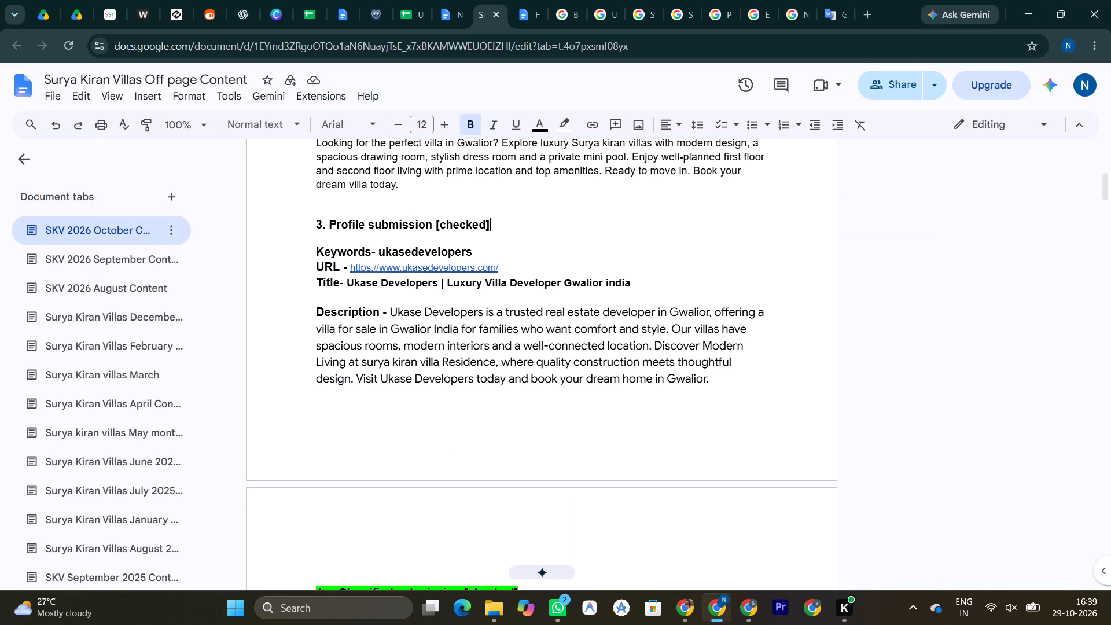
scroll(512, 360, "up", 2)
scroll(512, 360, "down", 1)
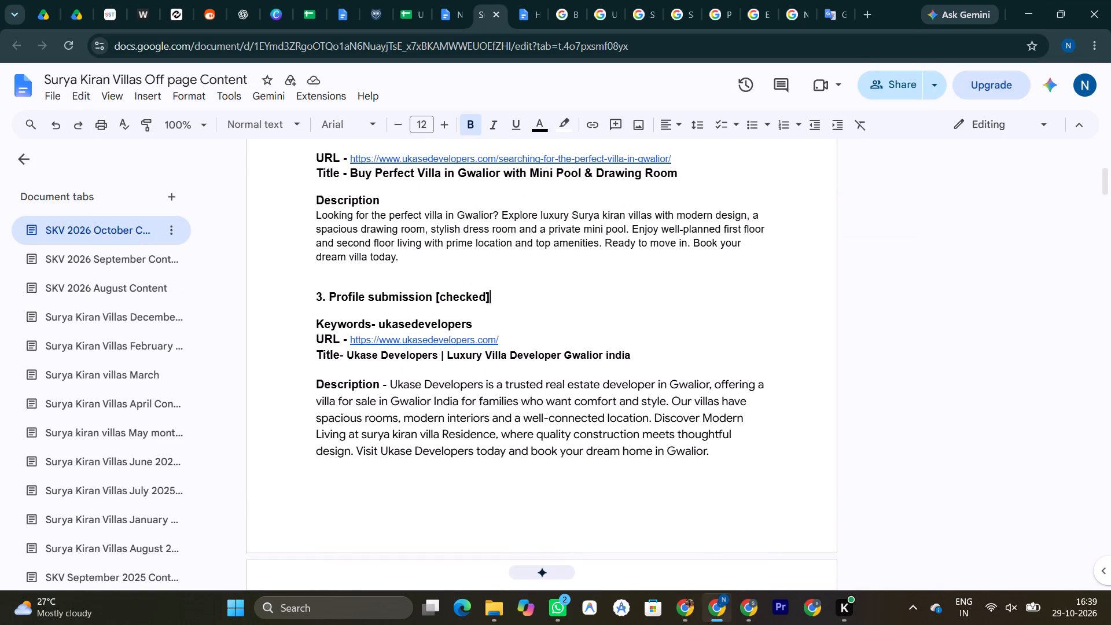
Check the Surya kiran Villas cell for Profile Submission in the Off page seo table of the Report sheet.
left_click(317, 0)
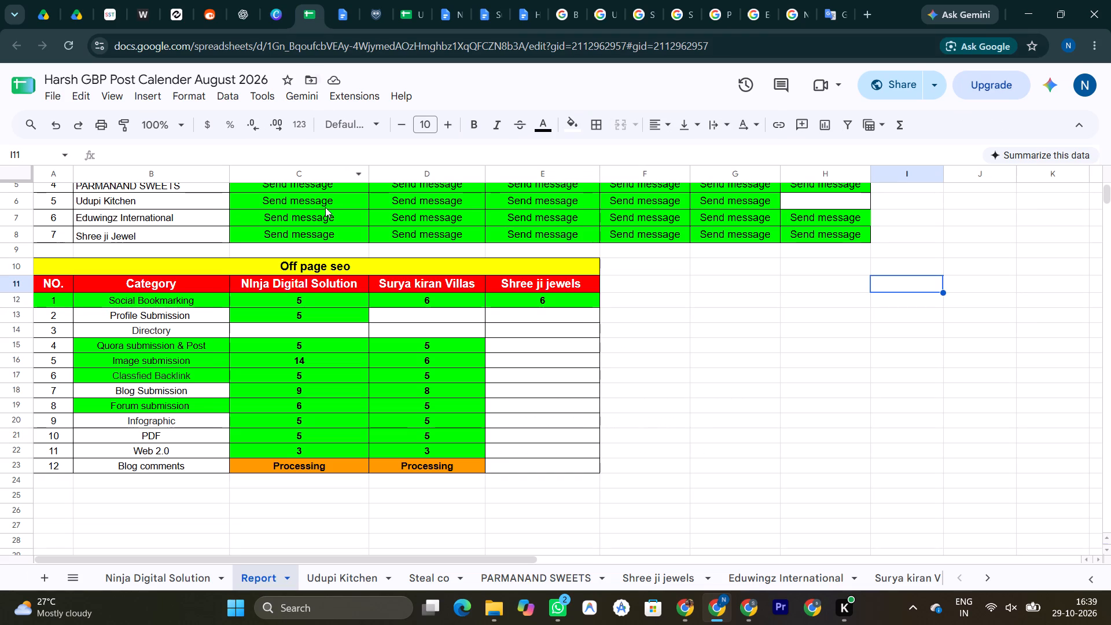
left_click(413, 314)
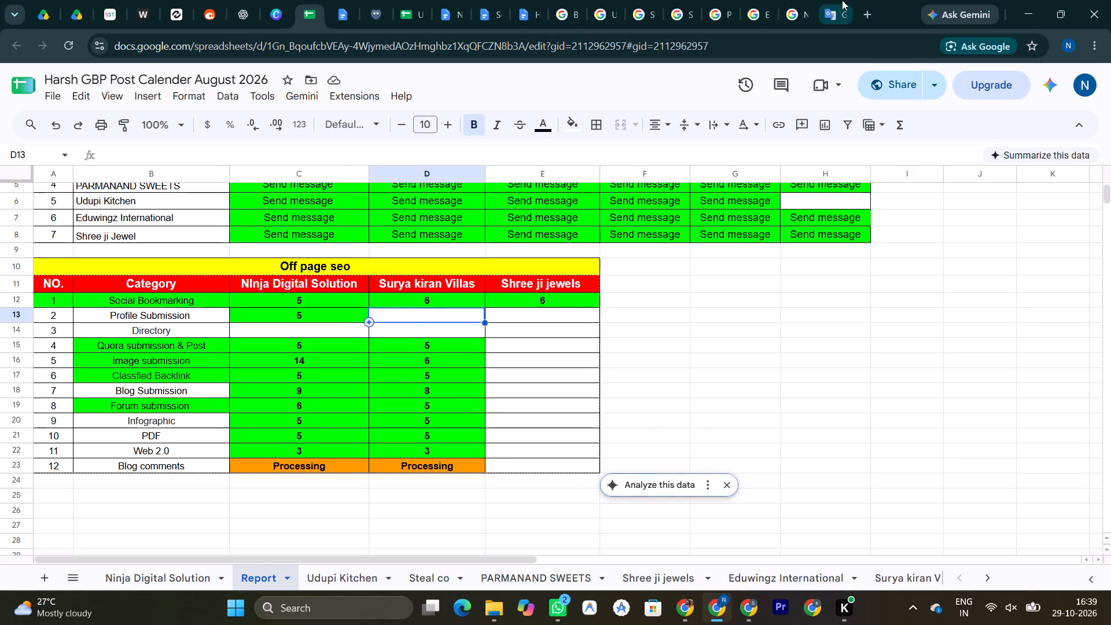
Close the Ninja DS Off-page Content document.
left_click(459, 0)
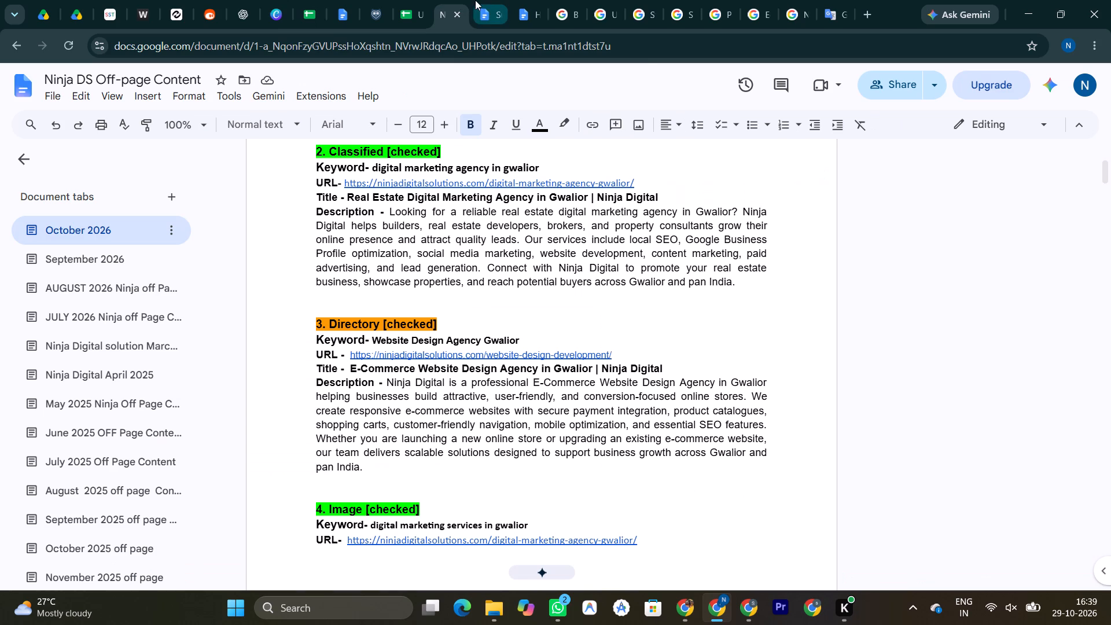
left_click(461, 15)
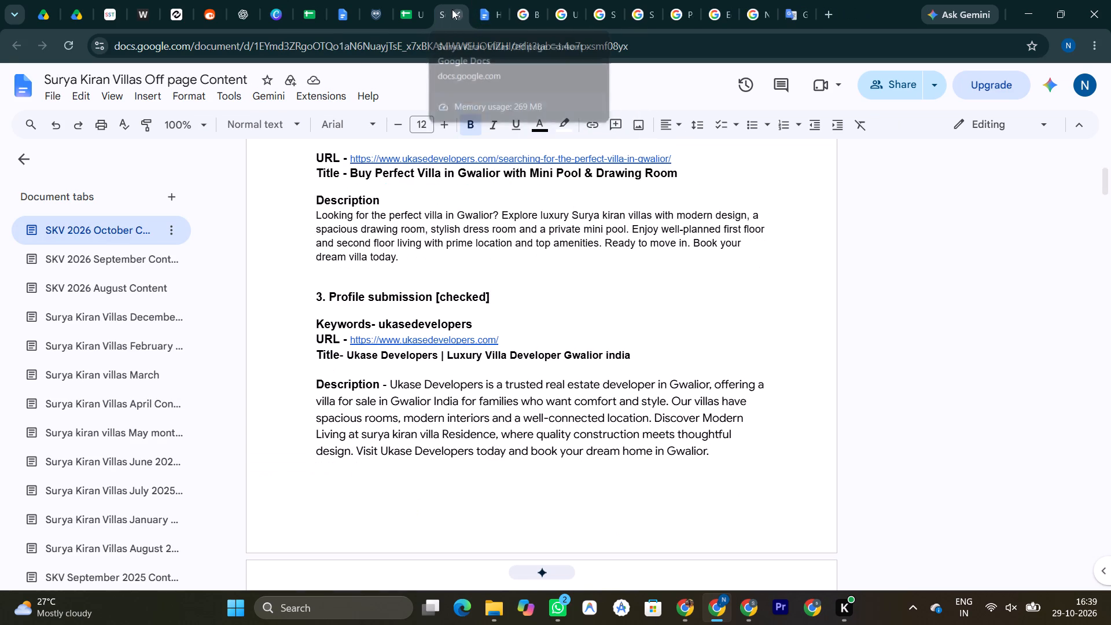
Review the October submission entries in the Surya Kiran Villas Off page Content document, from profile submission through PDF submission.
left_click(485, 0)
left_click(455, 1)
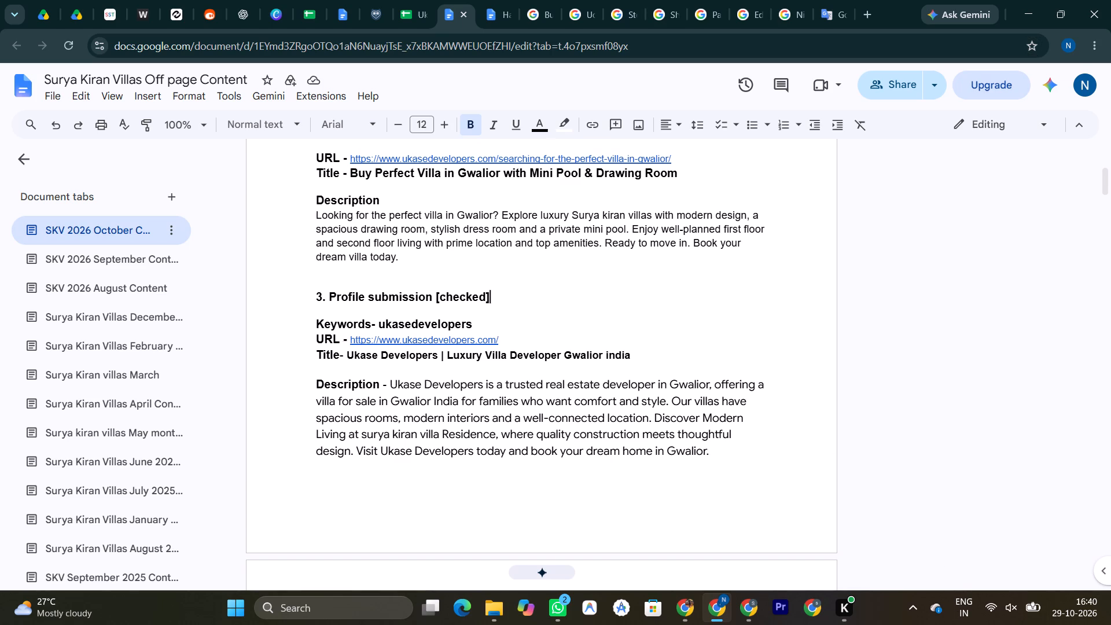
scroll(680, 392, "down", 2)
scroll(675, 256, "down", 3)
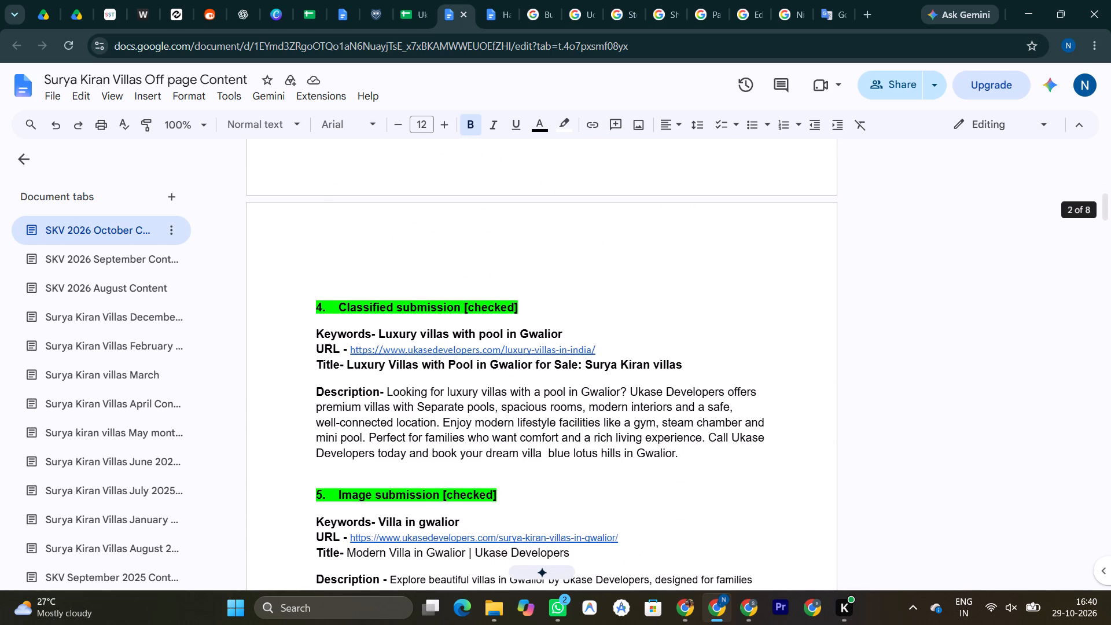
scroll(647, 251, "down", 4)
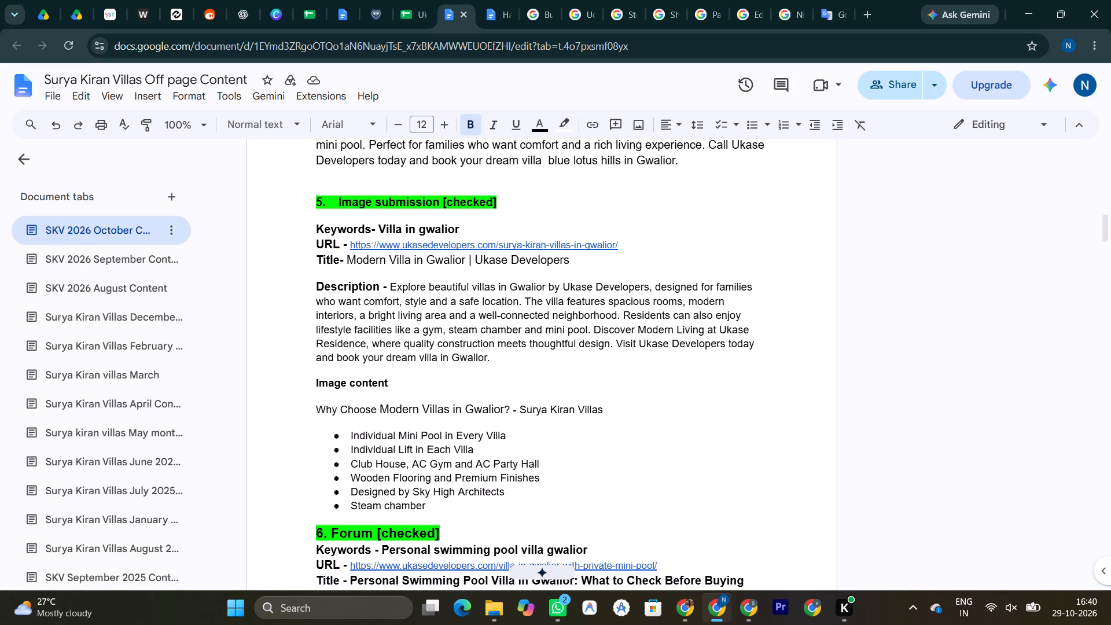
scroll(650, 239, "down", 1)
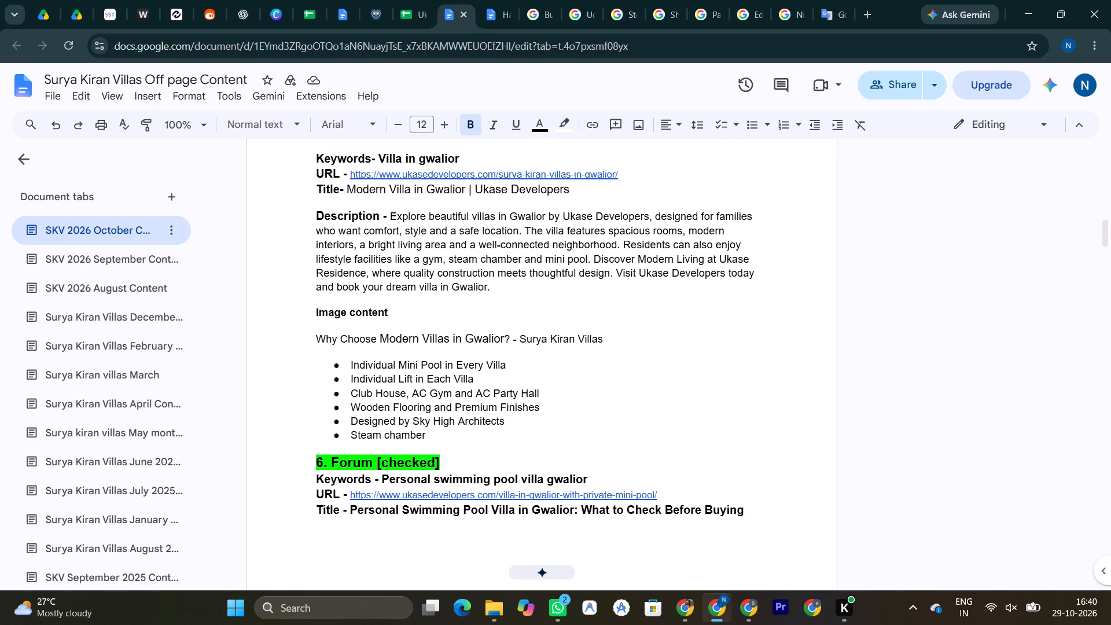
scroll(754, 398, "down", 10)
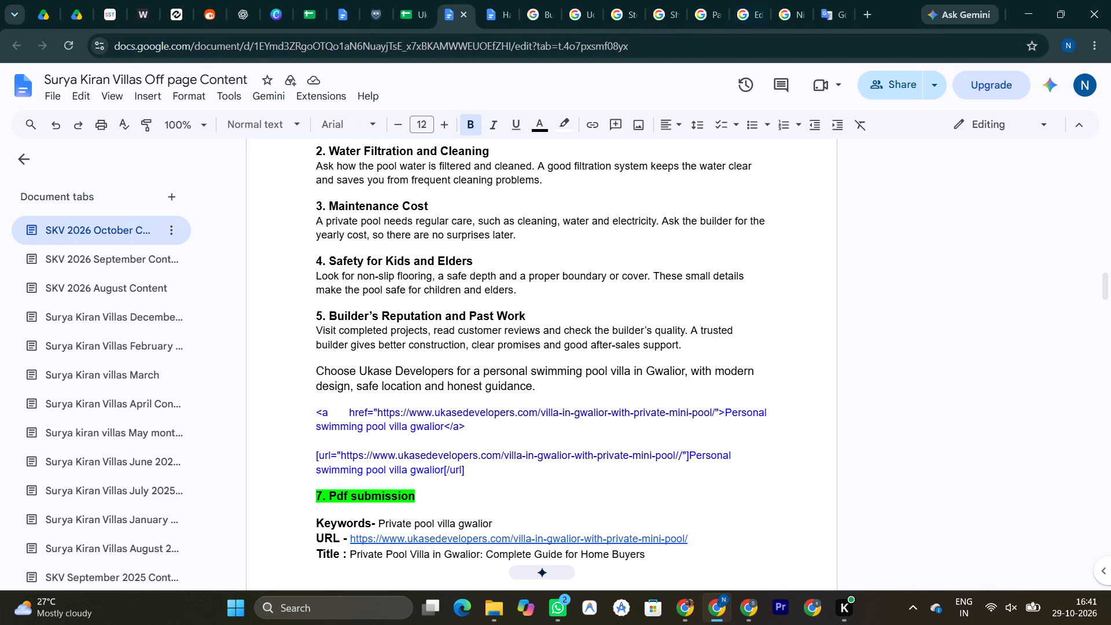
scroll(747, 379, "up", 10)
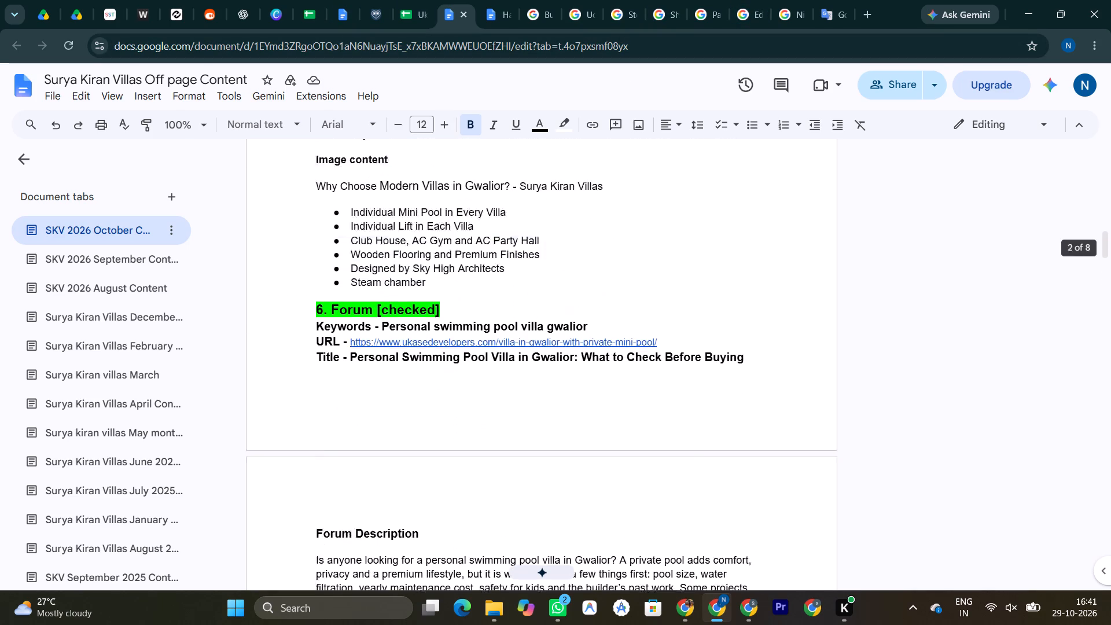
scroll(744, 373, "up", 11)
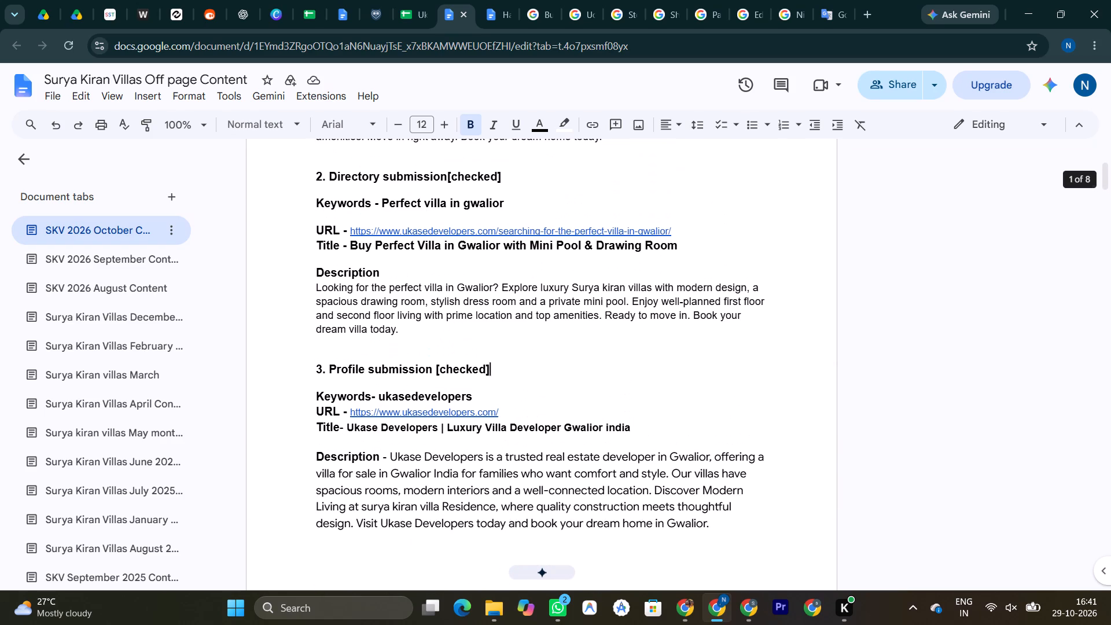
scroll(744, 373, "down", 1)
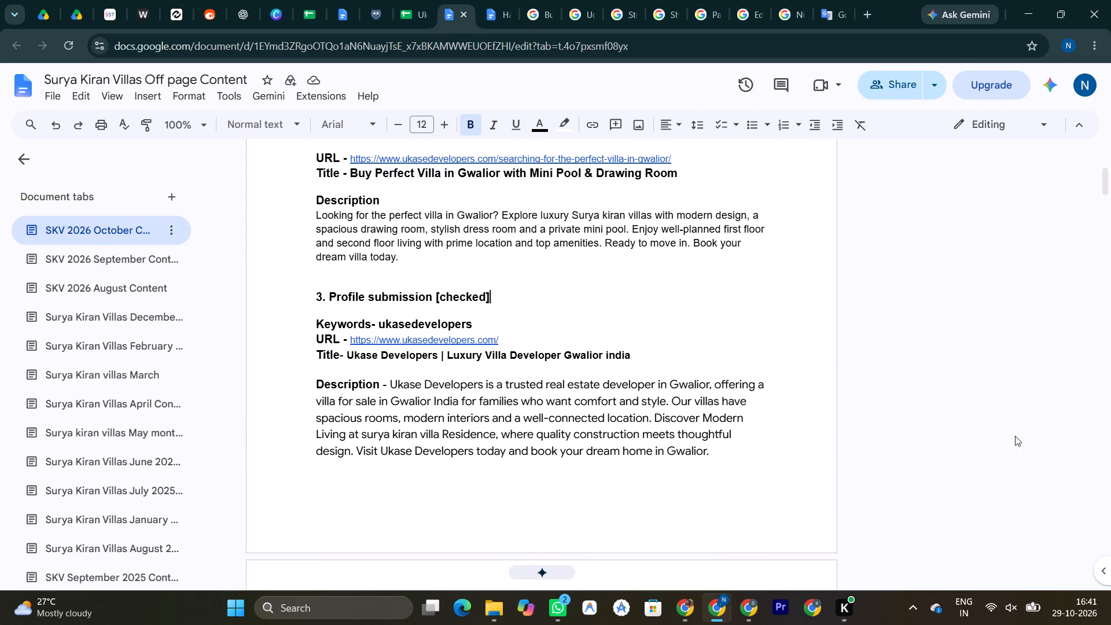
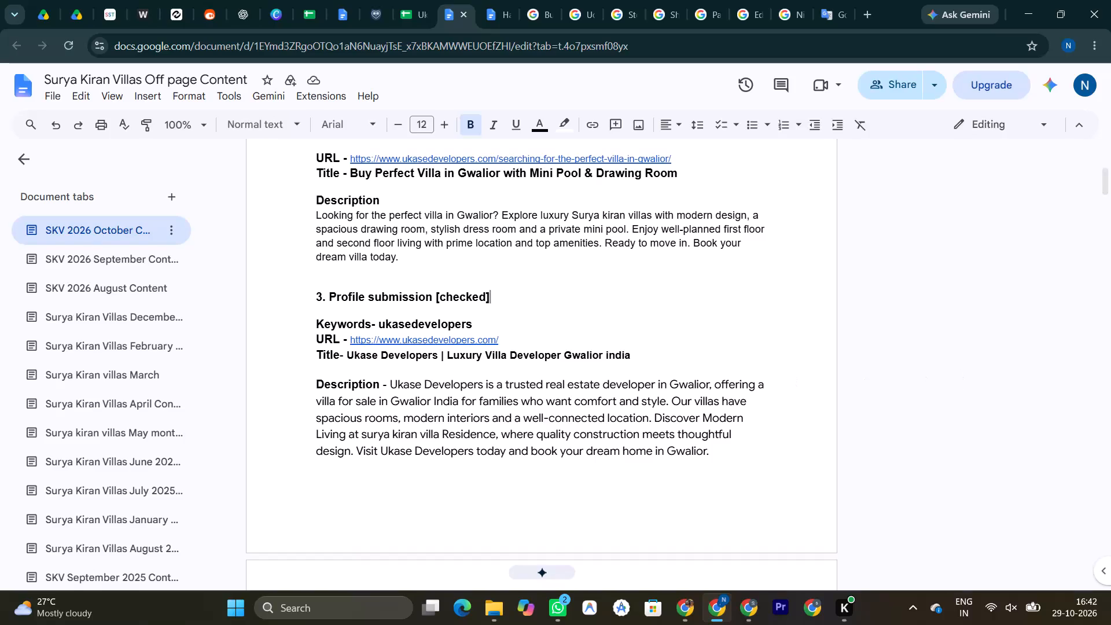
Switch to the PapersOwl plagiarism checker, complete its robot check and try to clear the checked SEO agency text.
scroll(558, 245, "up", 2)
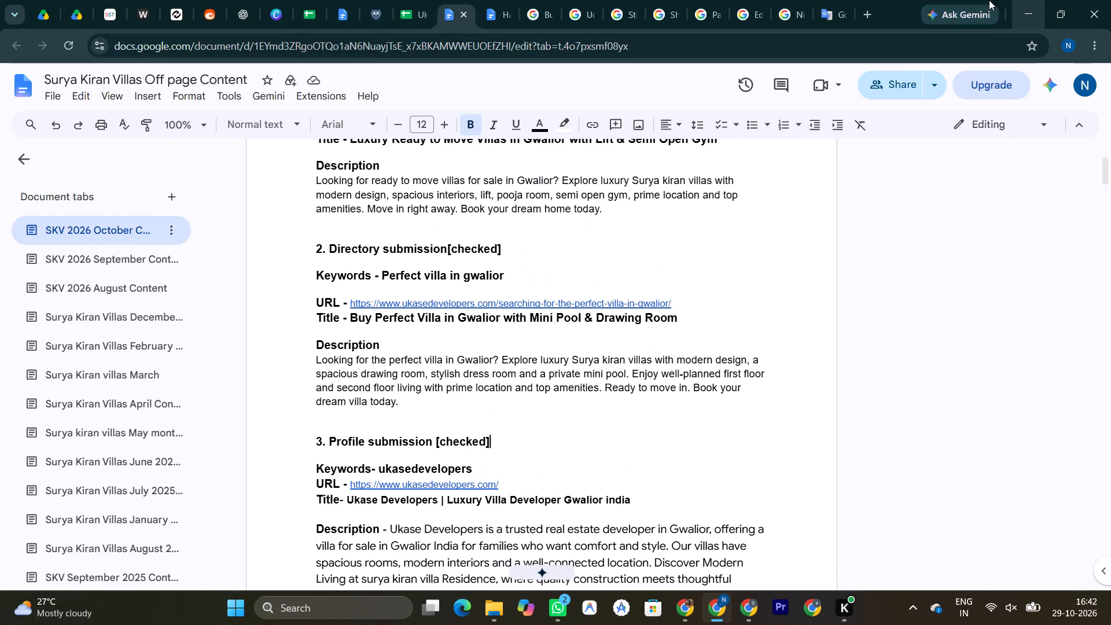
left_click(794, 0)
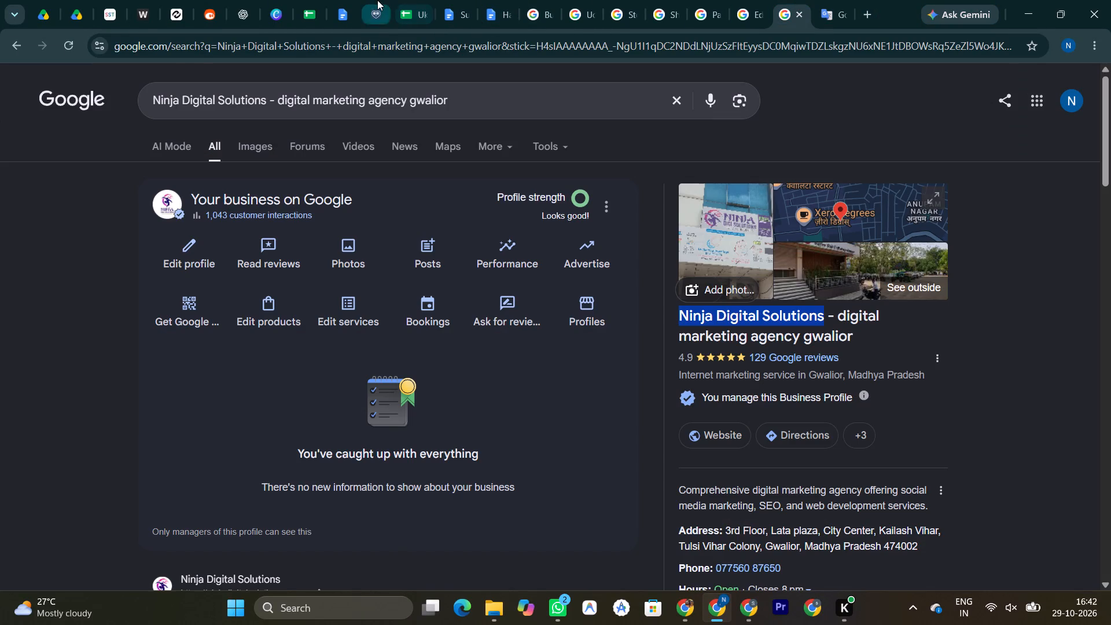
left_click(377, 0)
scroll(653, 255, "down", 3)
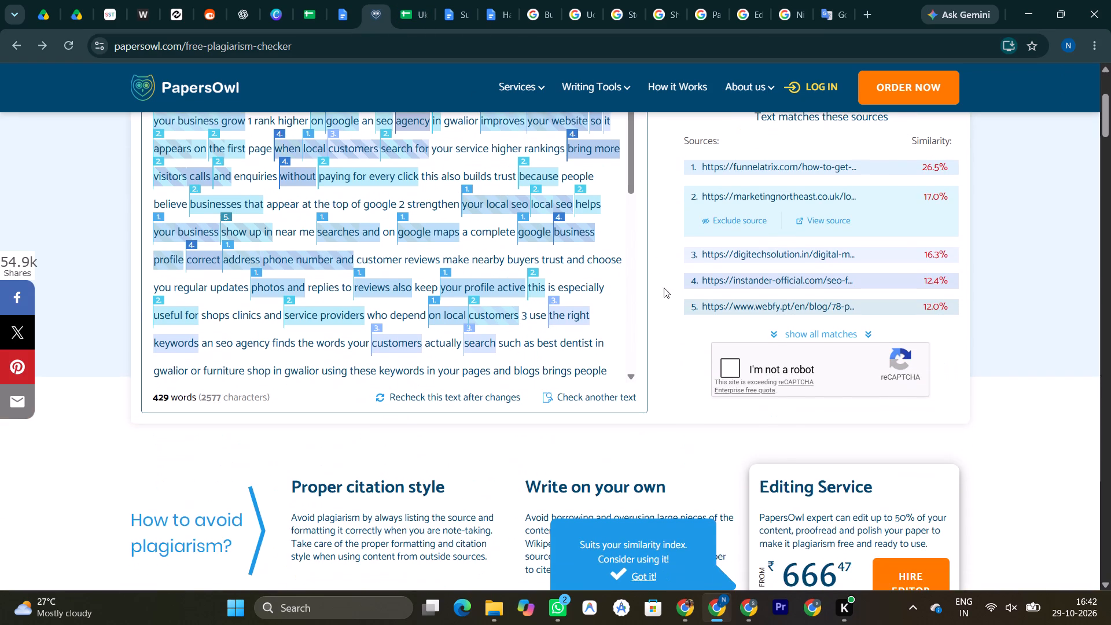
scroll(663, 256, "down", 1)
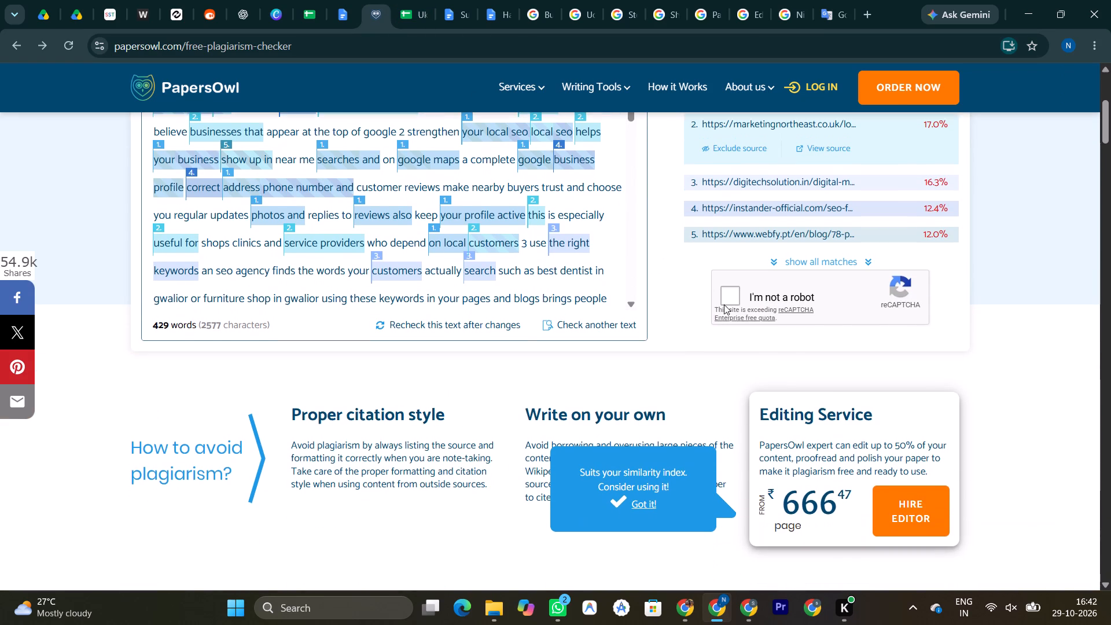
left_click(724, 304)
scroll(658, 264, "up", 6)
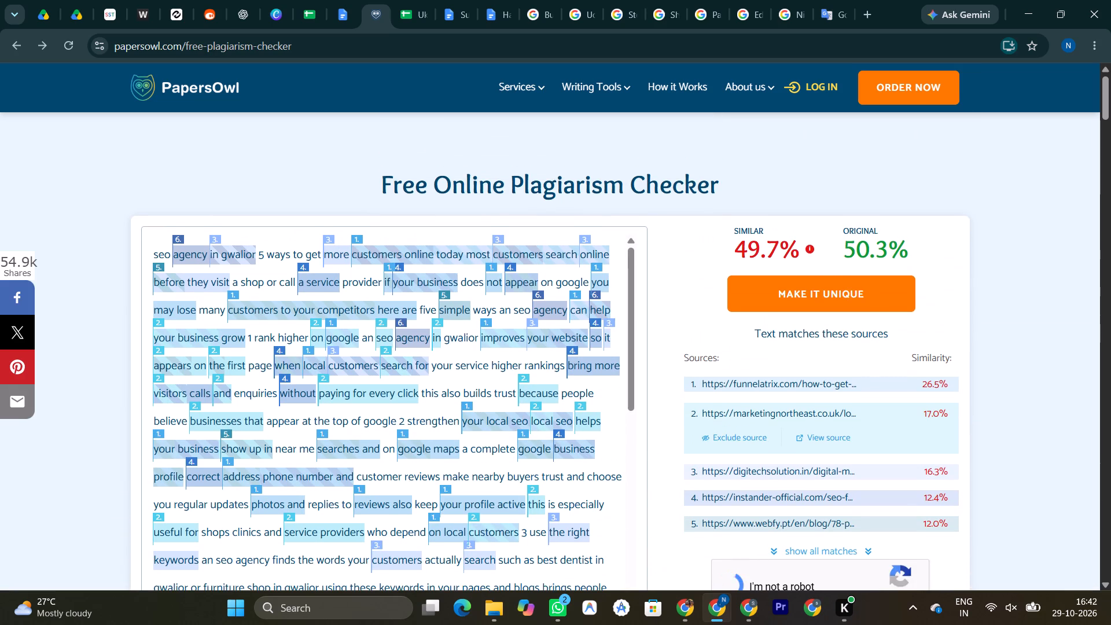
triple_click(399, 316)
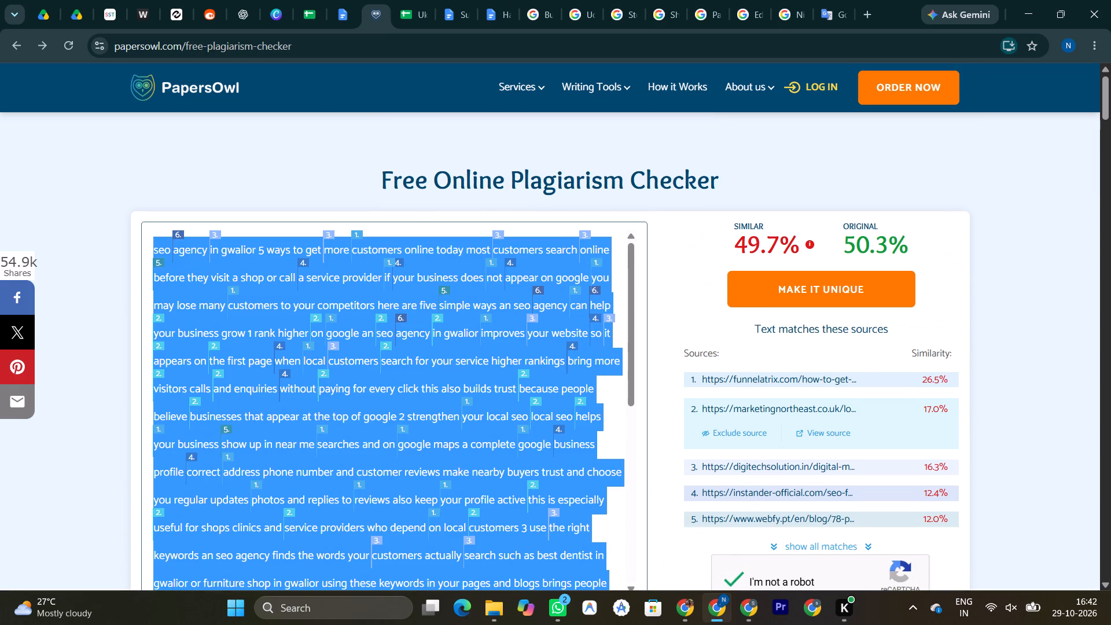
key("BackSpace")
Start a fresh plagiarism check from the Plagiarism Checker entry under PapersOwl's Free Tools for Writing.
scroll(665, 320, "down", 8)
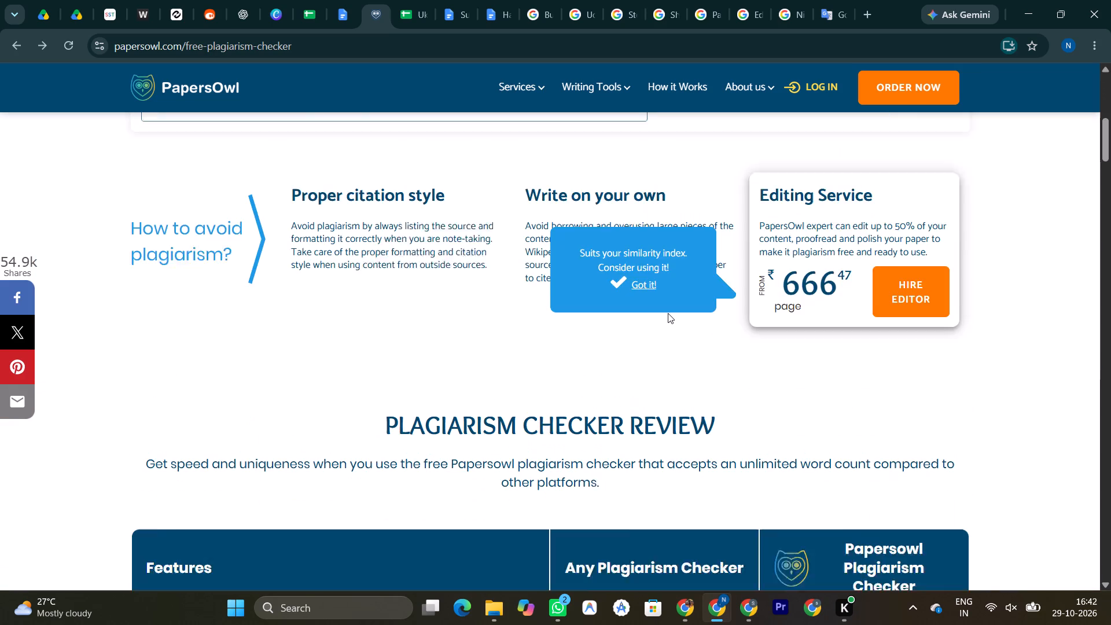
scroll(668, 313, "down", 7)
scroll(642, 281, "up", 2)
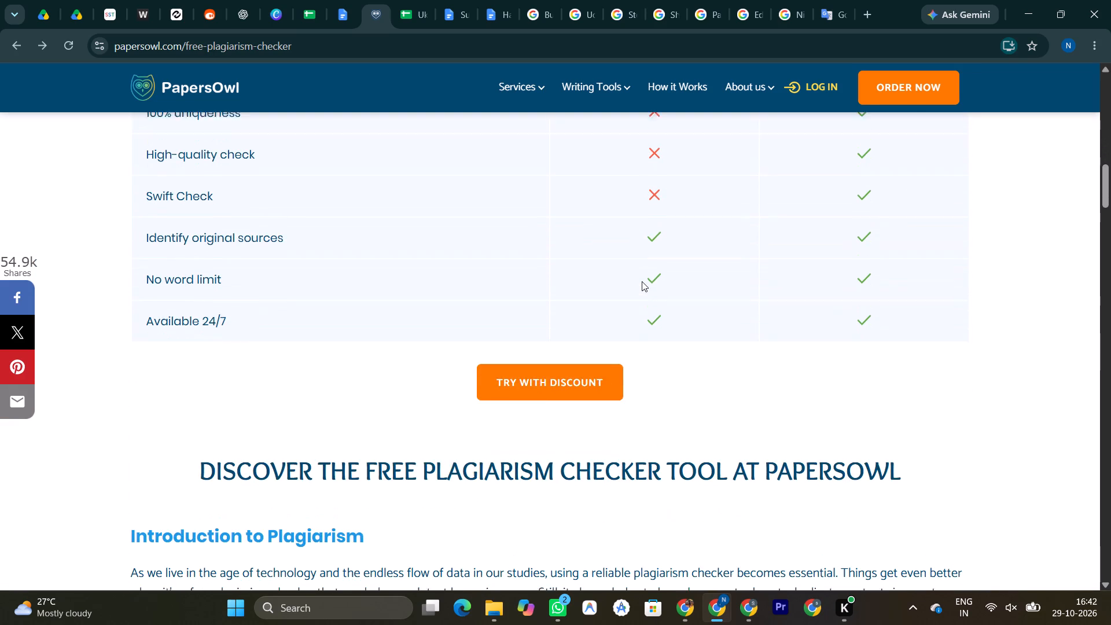
scroll(642, 281, "down", 11)
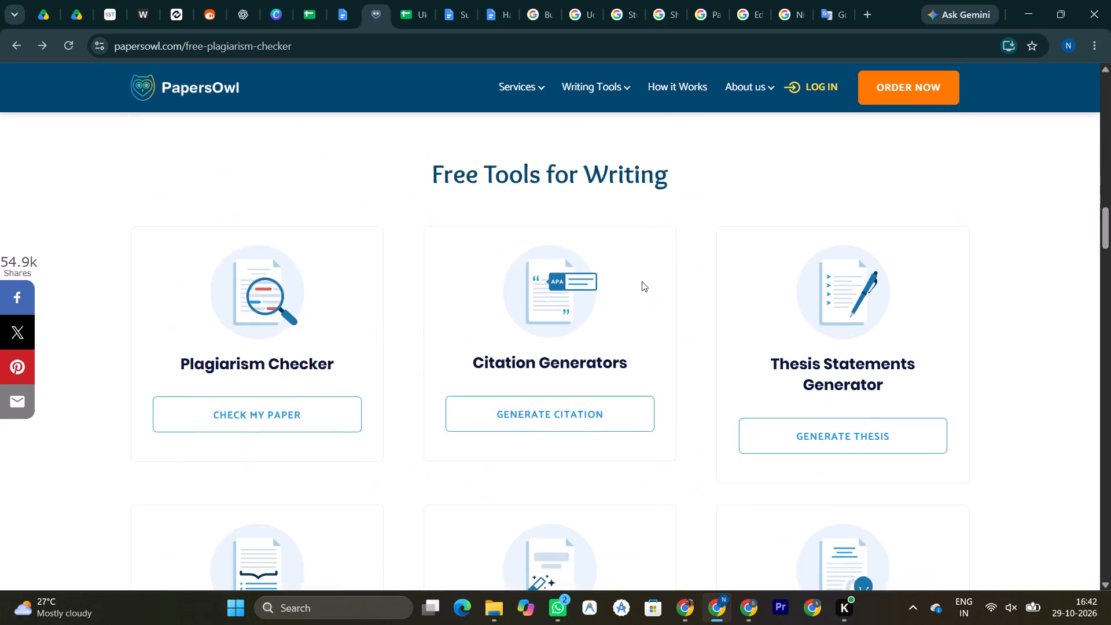
scroll(642, 281, "up", 2)
scroll(642, 281, "down", 8)
scroll(642, 281, "up", 6)
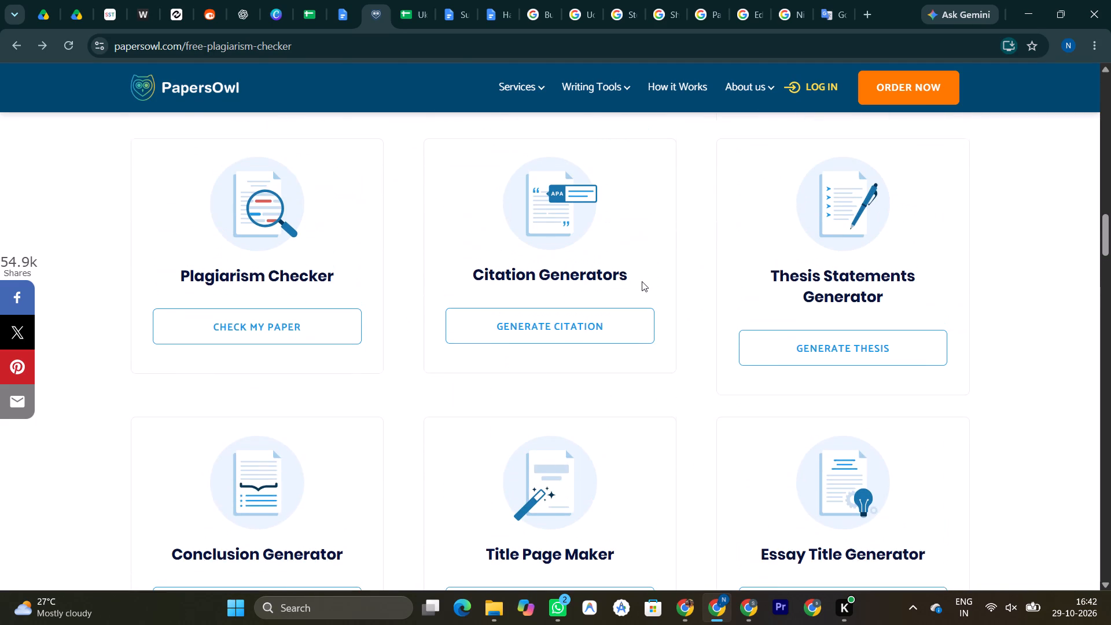
left_click(204, 329)
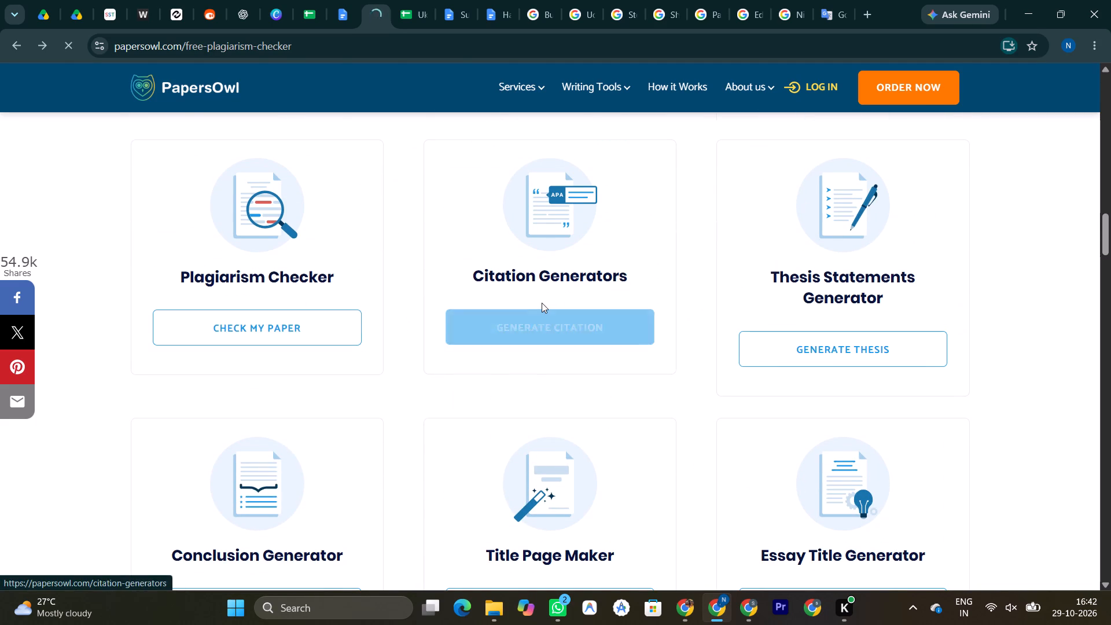
Look over PapersOwl's blank plagiarism checker form and the feature comparison and tools sections beneath it.
scroll(555, 228, "down", 5)
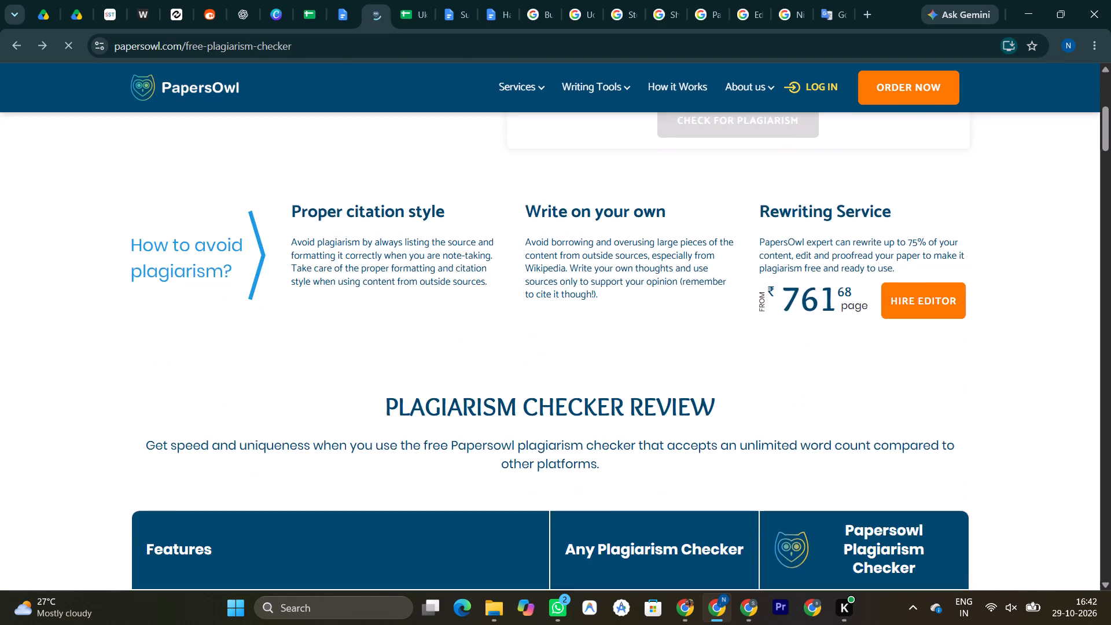
scroll(555, 228, "up", 7)
left_click(13, 50)
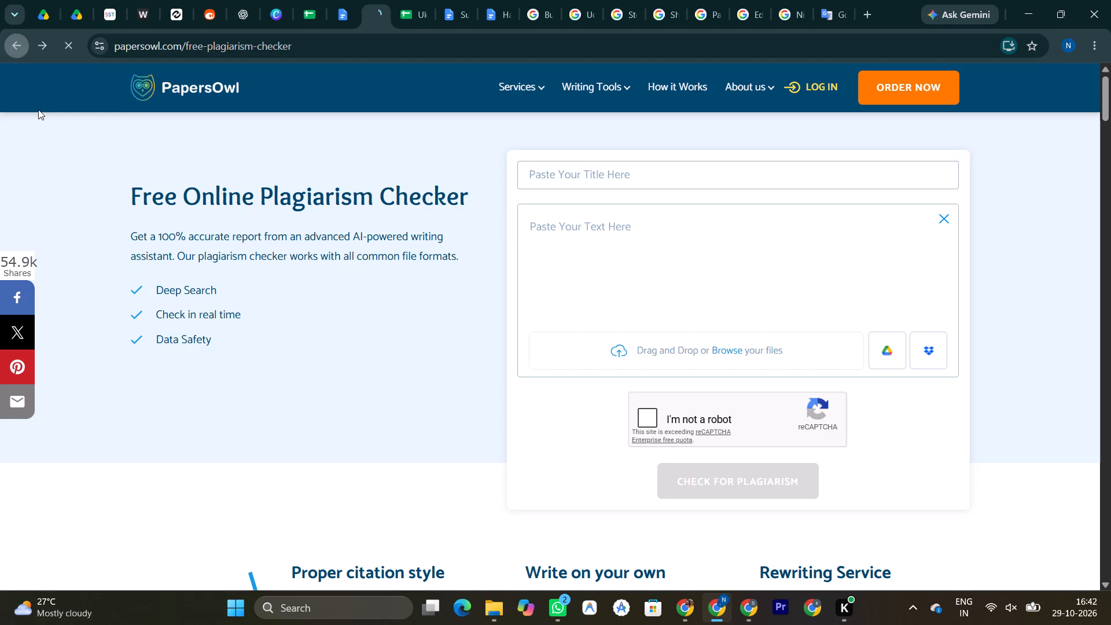
left_click(34, 46)
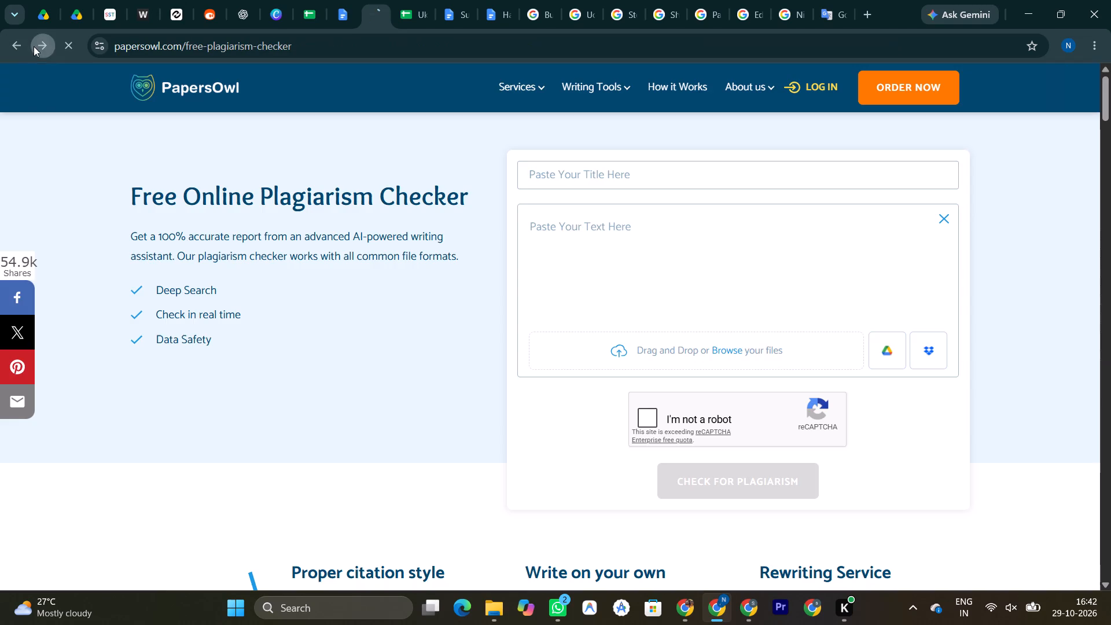
scroll(498, 249, "down", 12)
scroll(498, 249, "up", 7)
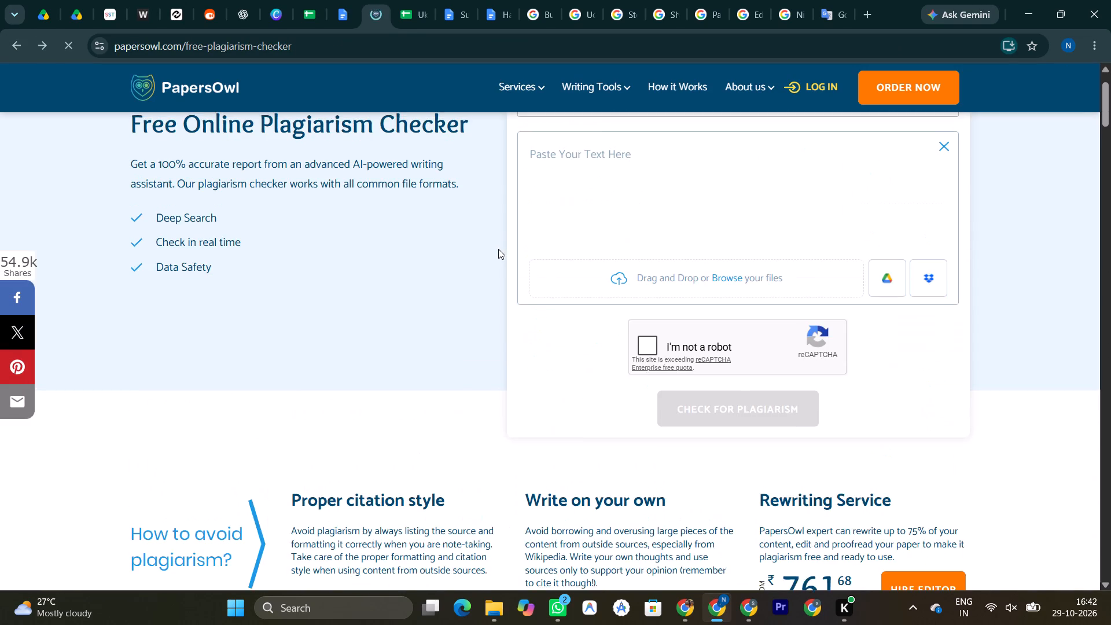
scroll(498, 249, "up", 12)
left_click(947, 220)
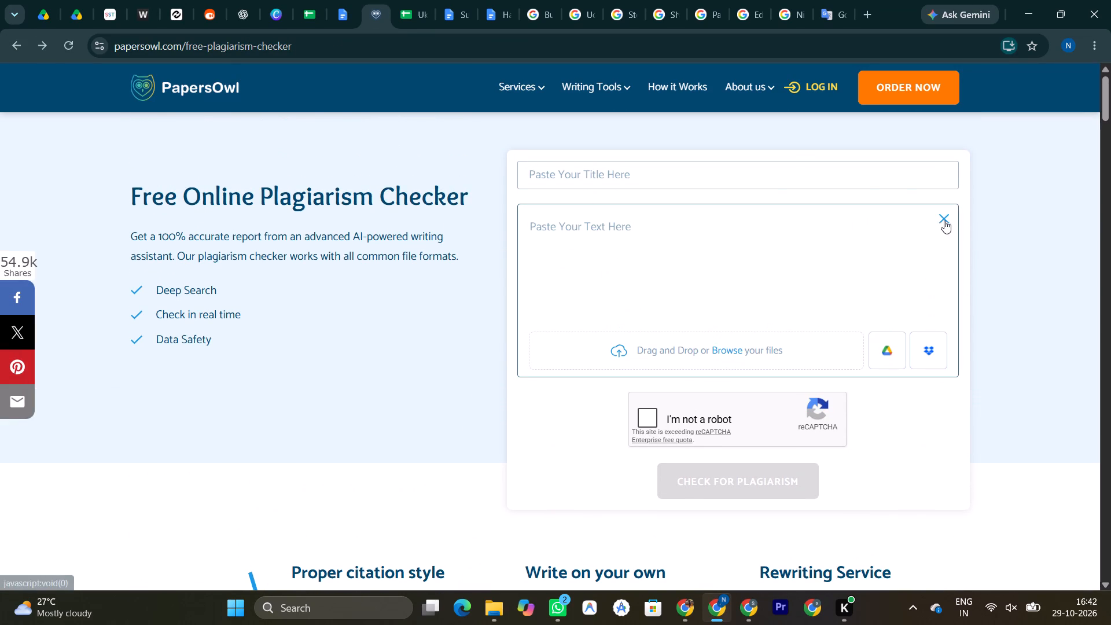
scroll(629, 172, "down", 18)
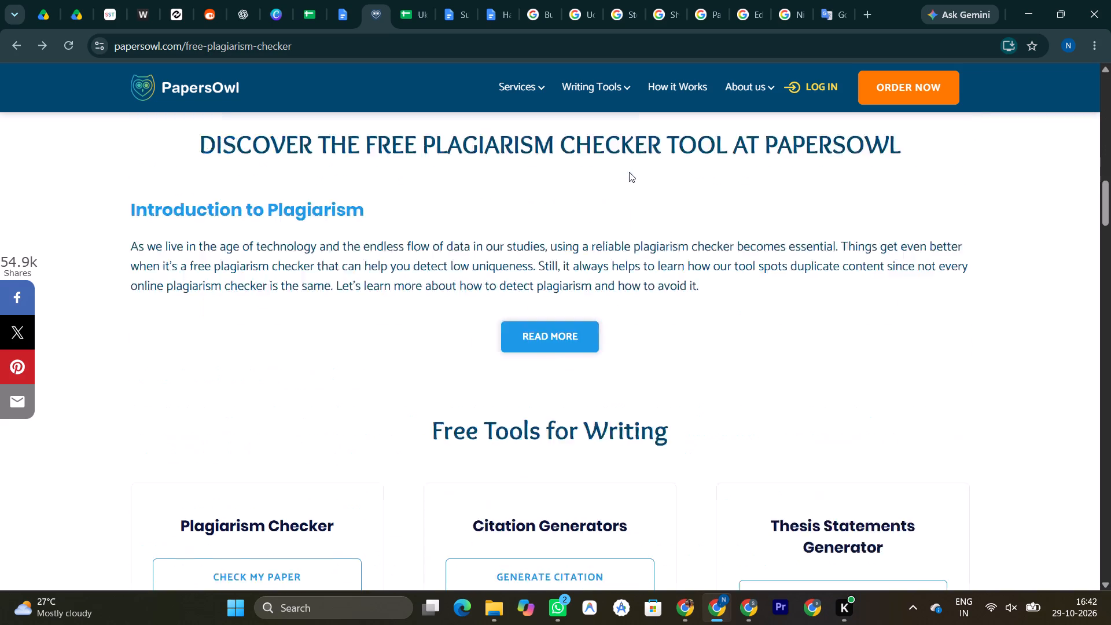
scroll(629, 172, "down", 6)
scroll(629, 172, "up", 18)
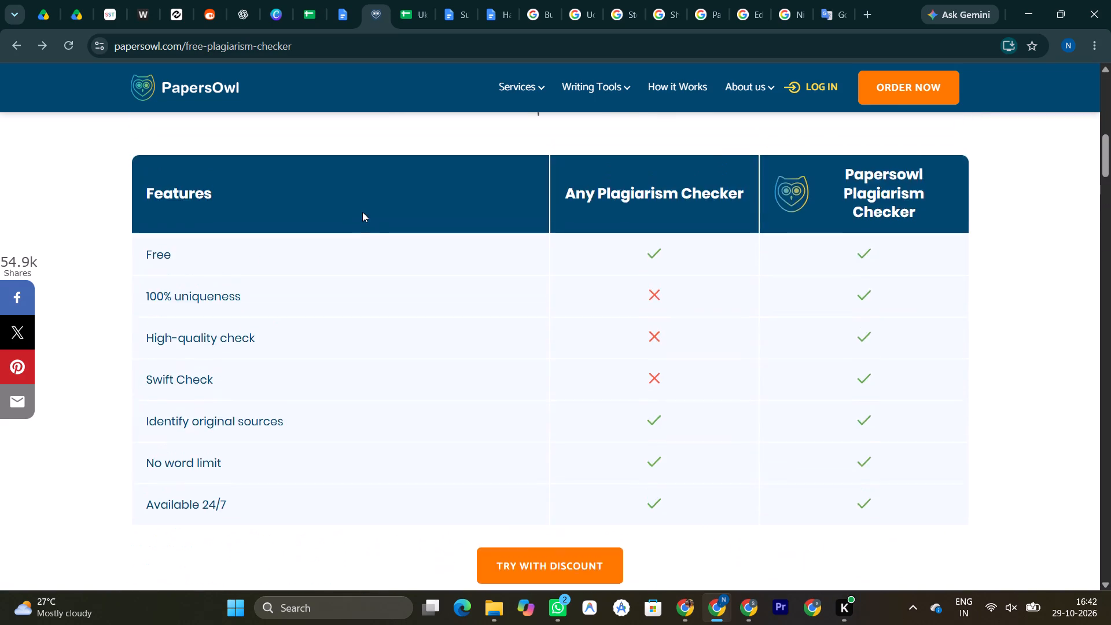
scroll(362, 212, "up", 15)
Go back to the plagiarism checker search results, open Paperpal's free plagiarism checker and dismiss its Google sign-in prompt.
left_click(3, 44)
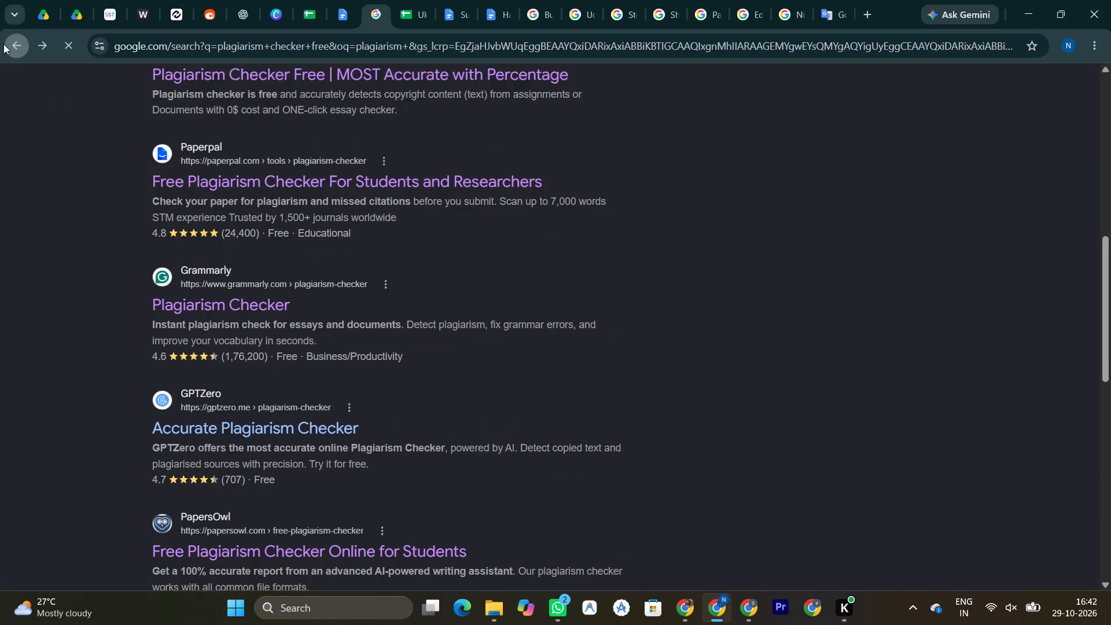
left_click(248, 182)
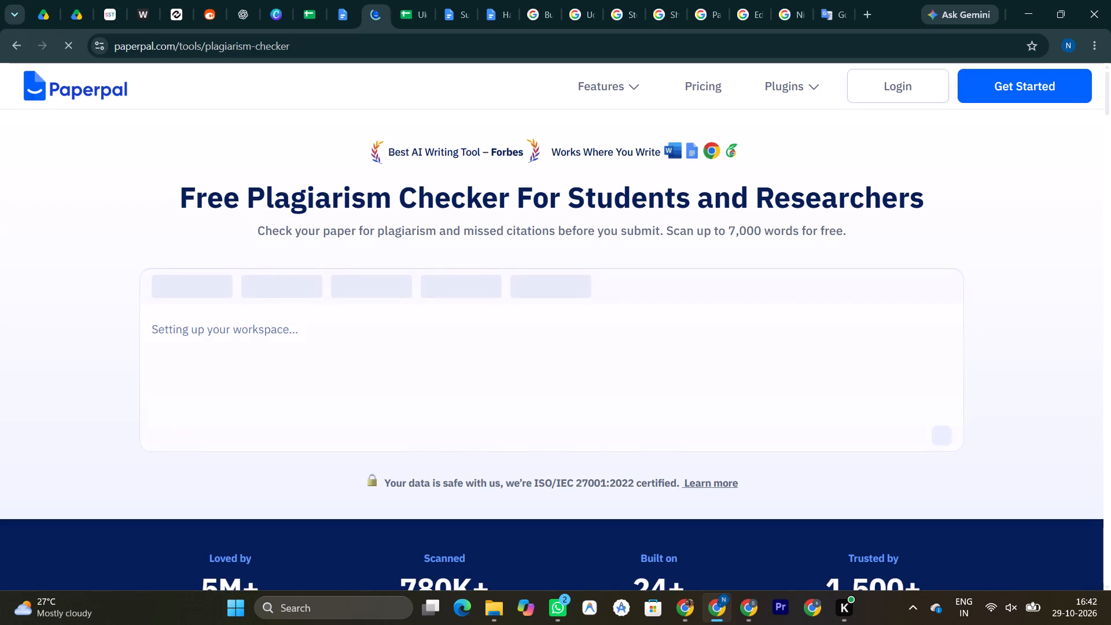
scroll(667, 236, "down", 11)
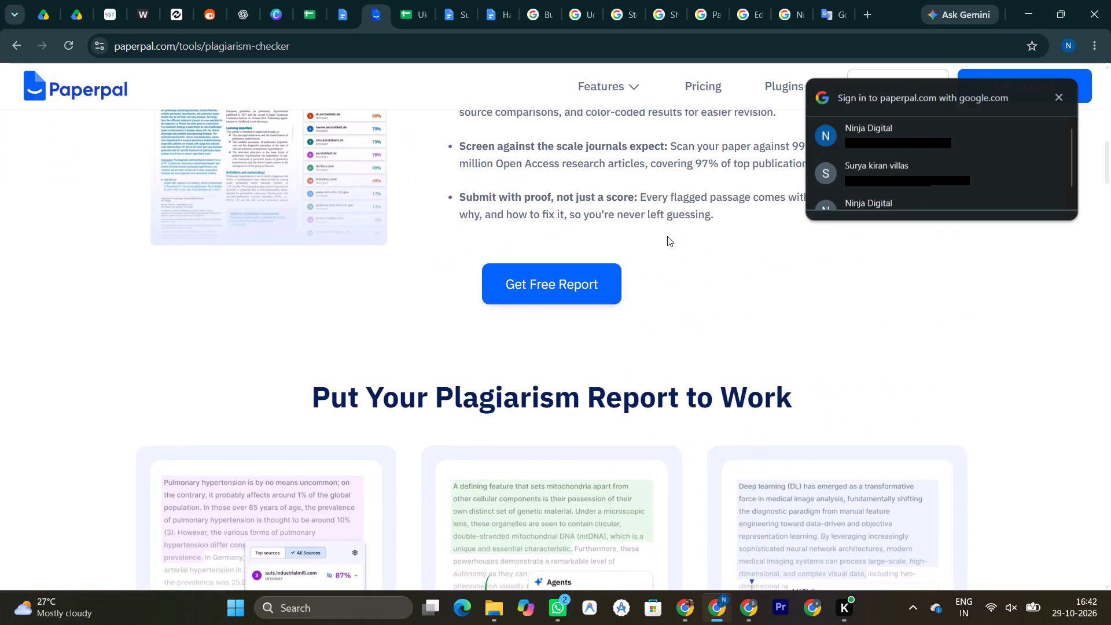
scroll(667, 236, "up", 14)
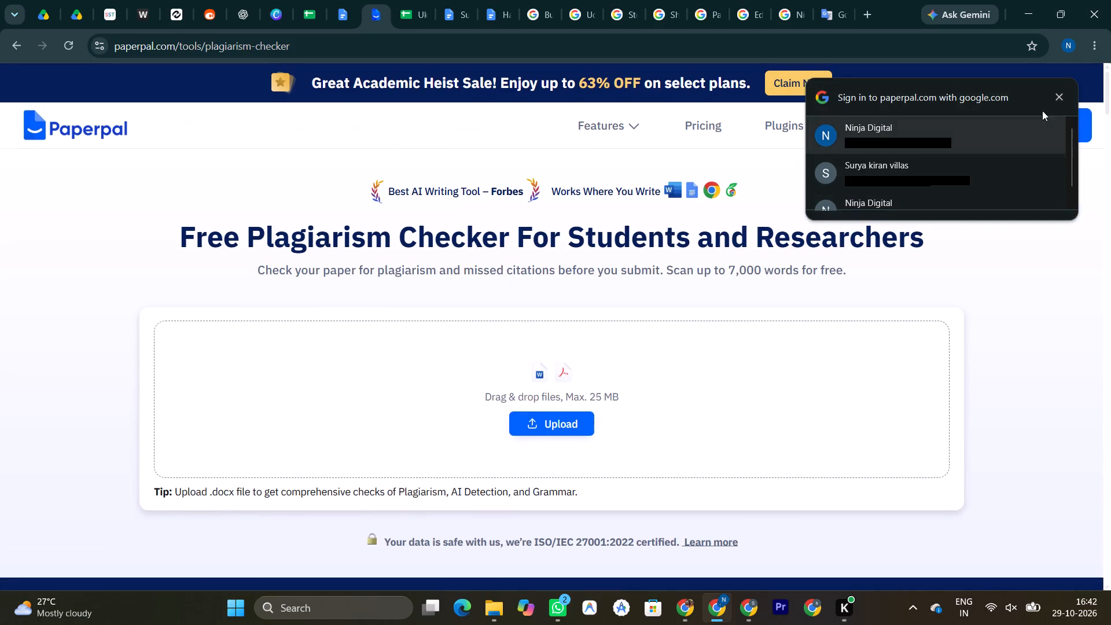
left_click(1052, 95)
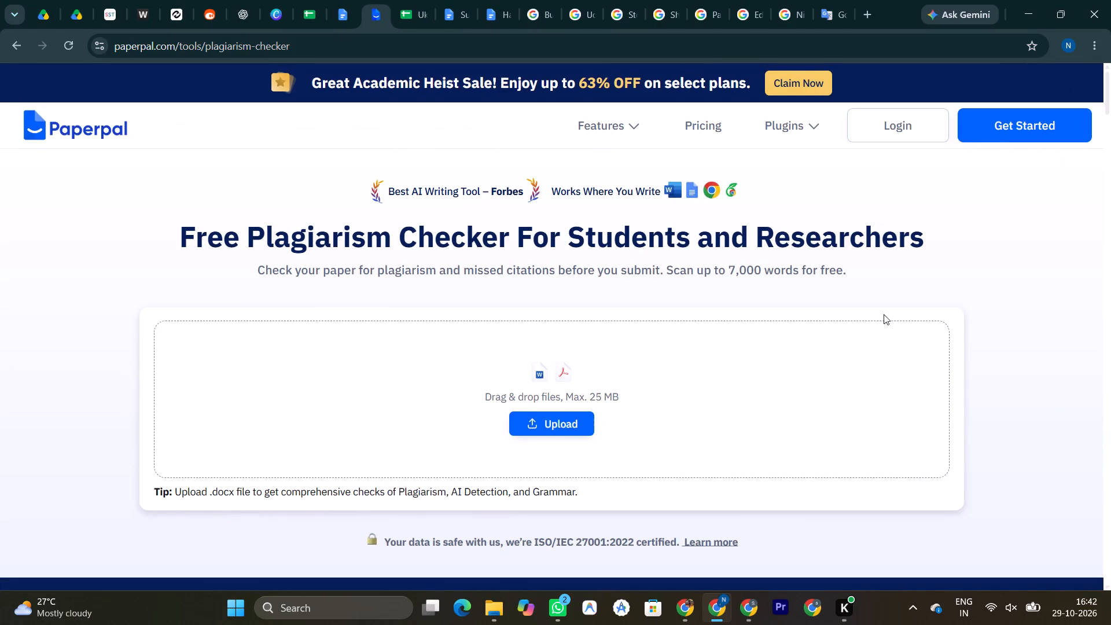
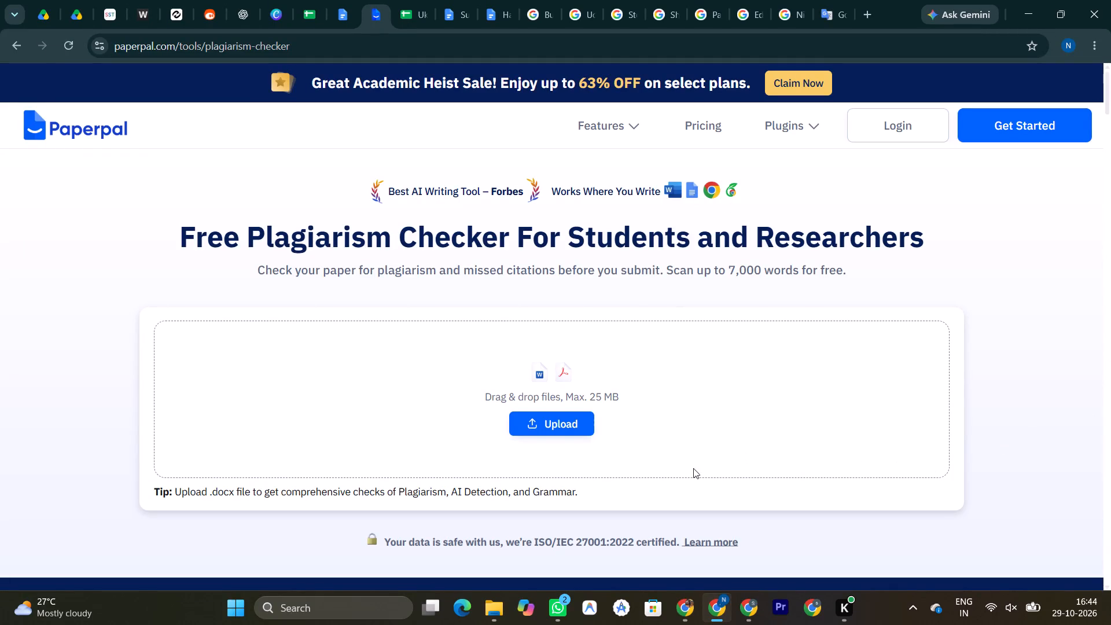
Open the Chrome Web Store page for Paperpal's Chrome Extension from its plugins and dismiss the dark mode notice.
scroll(864, 442, "down", 5)
scroll(819, 299, "down", 5)
scroll(818, 302, "up", 9)
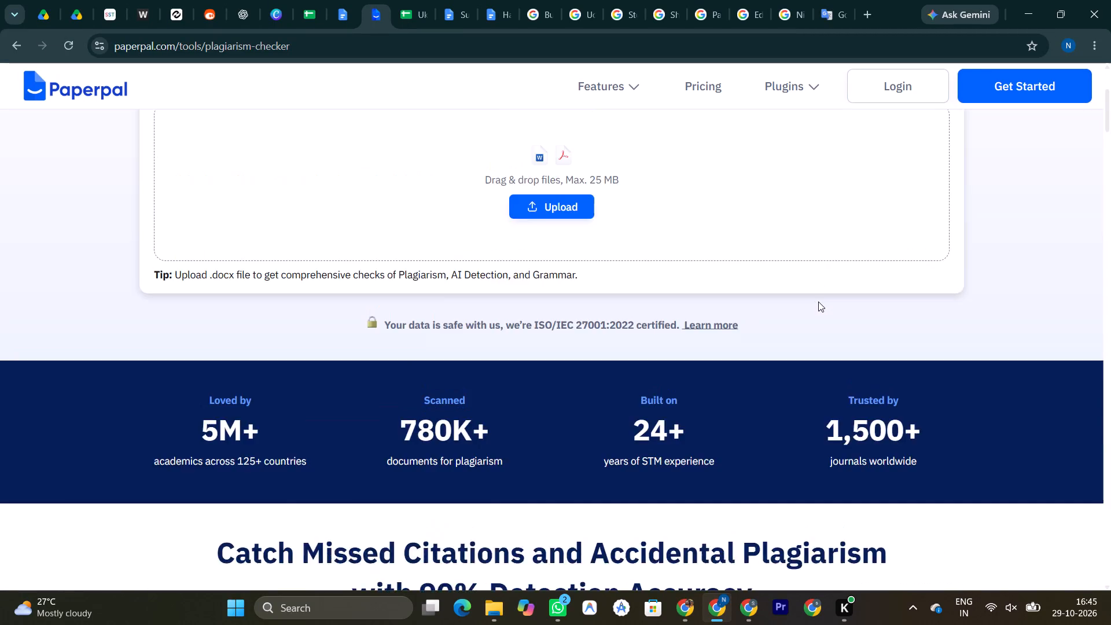
scroll(818, 302, "up", 4)
left_click(808, 121)
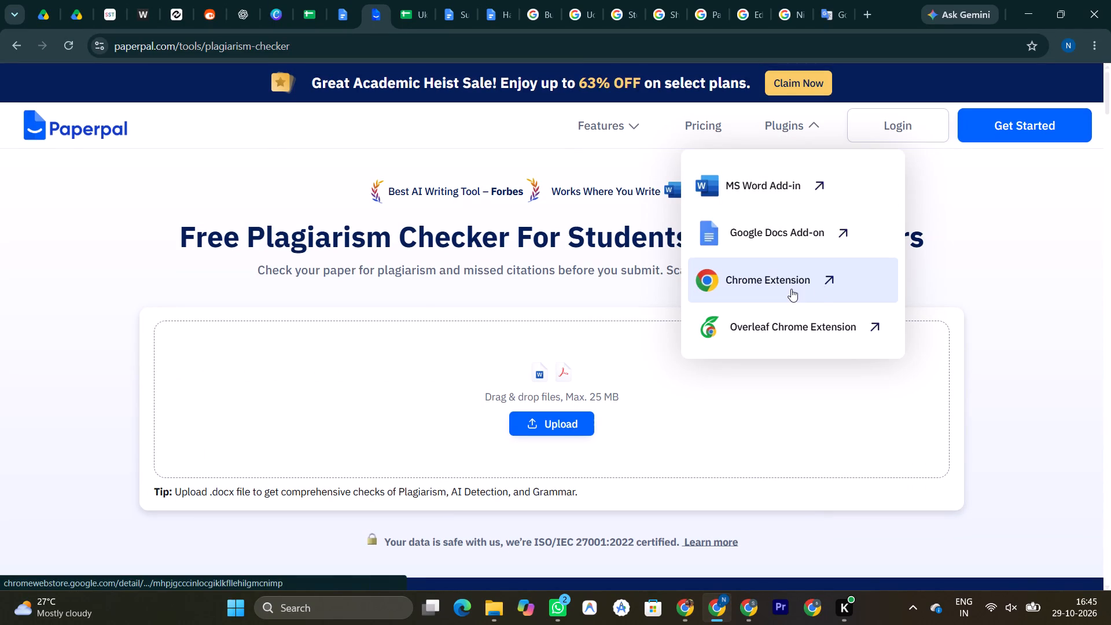
left_click(819, 283)
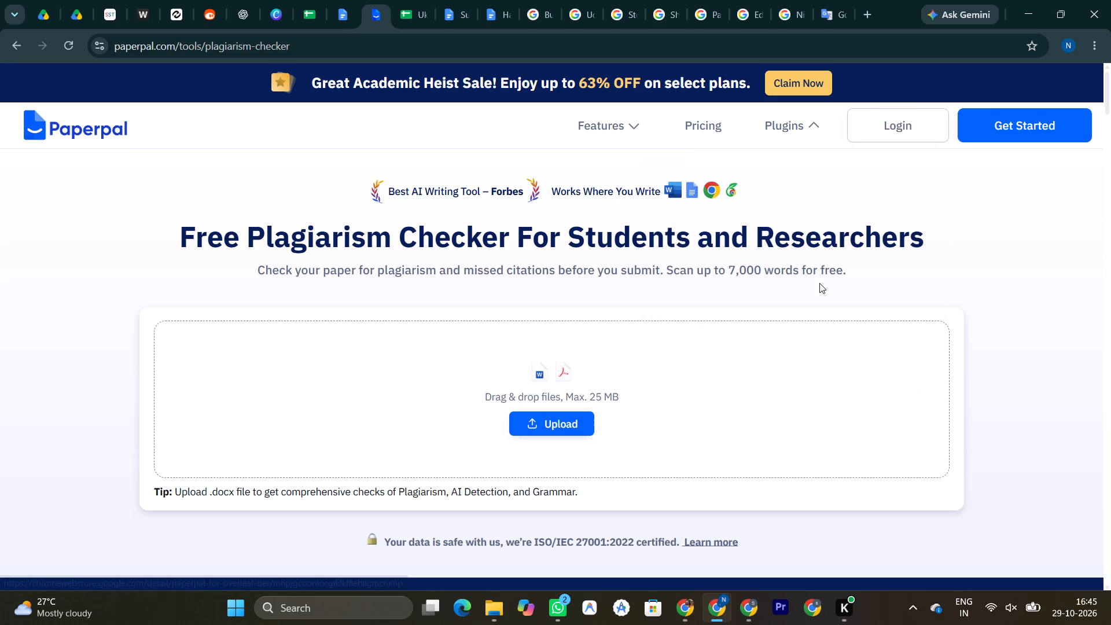
left_click(783, 278)
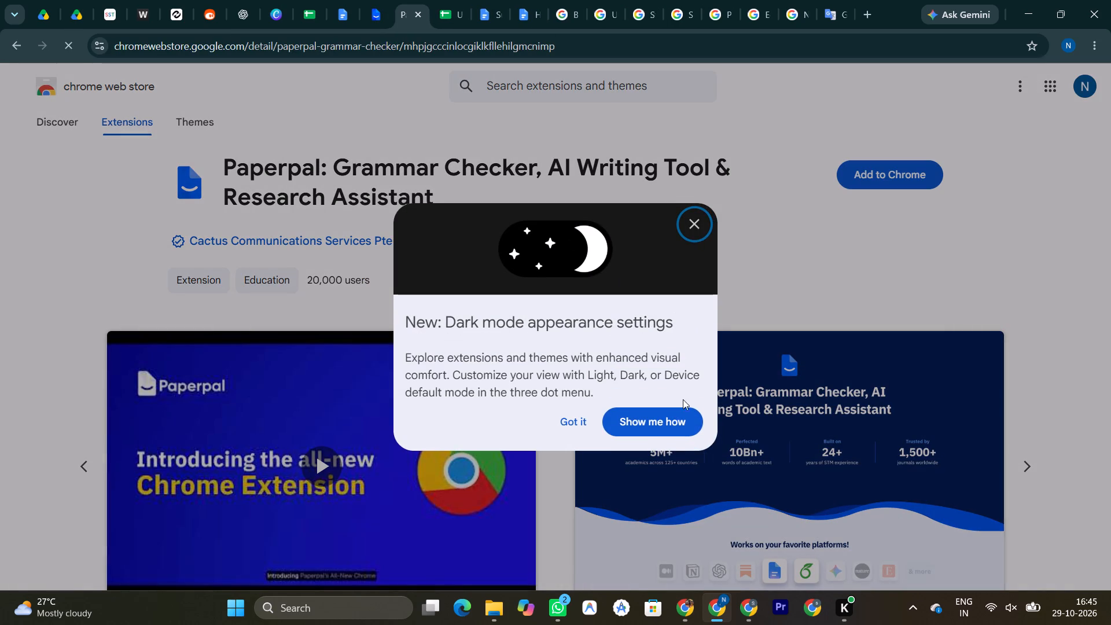
left_click(581, 420)
Look through the preview images of the Paperpal extension on its Chrome Web Store page.
scroll(760, 273, "down", 3)
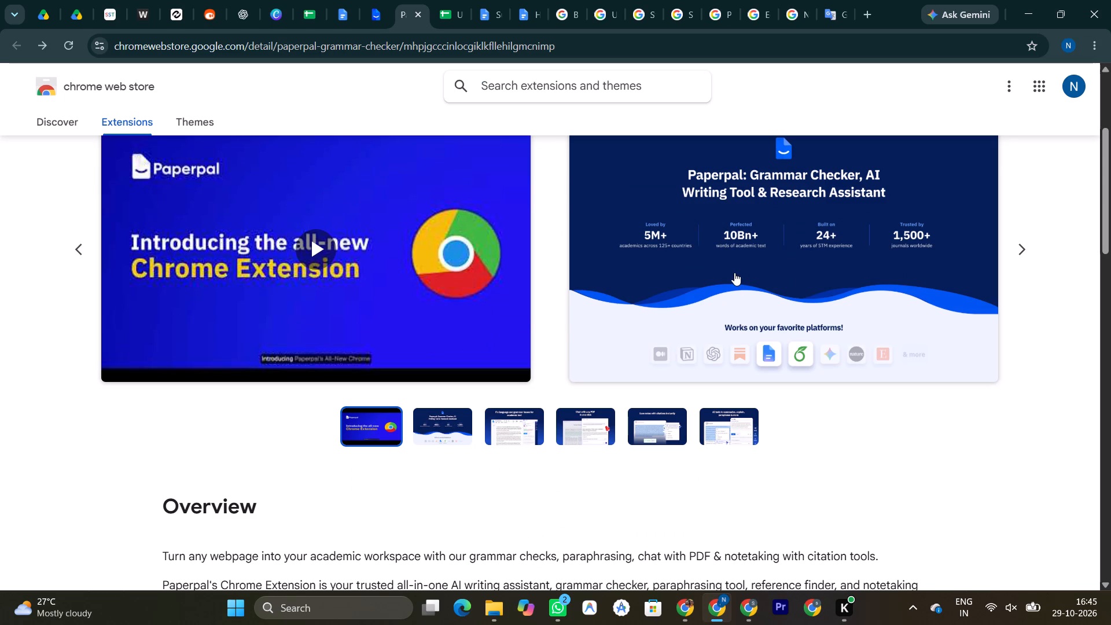
scroll(734, 273, "down", 3)
scroll(734, 273, "up", 1)
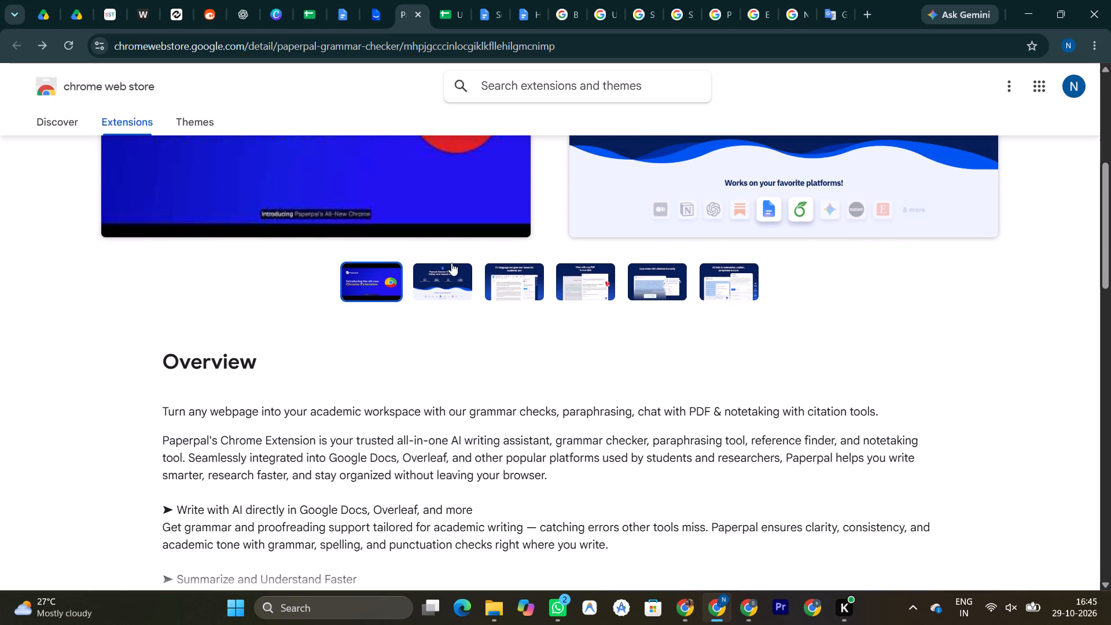
left_click(451, 263)
scroll(753, 291, "up", 4)
scroll(756, 297, "down", 1)
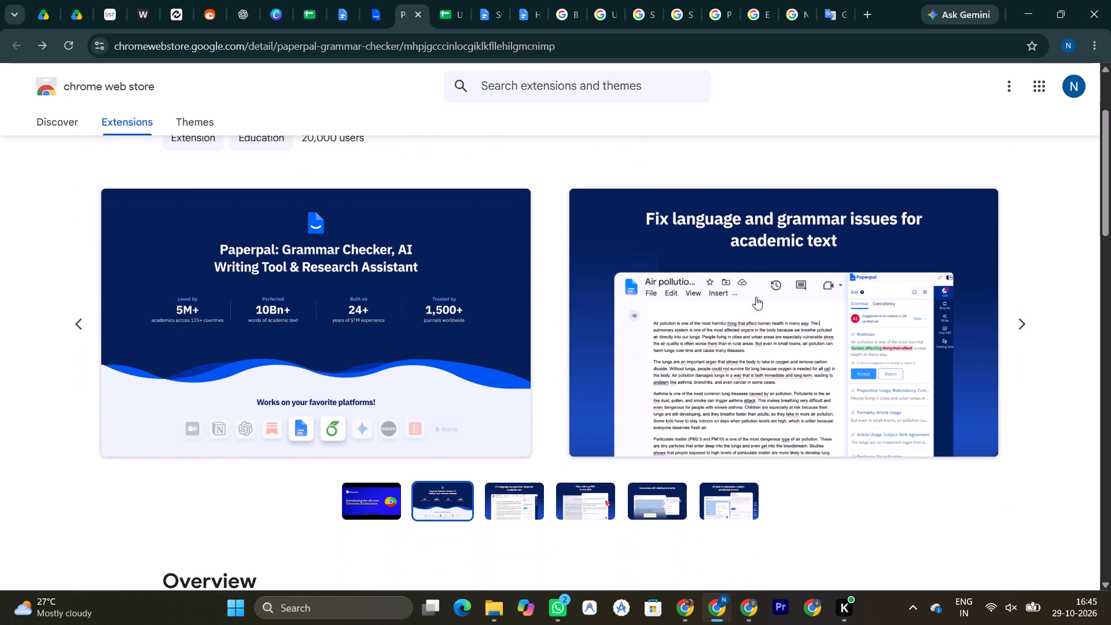
left_click(515, 492)
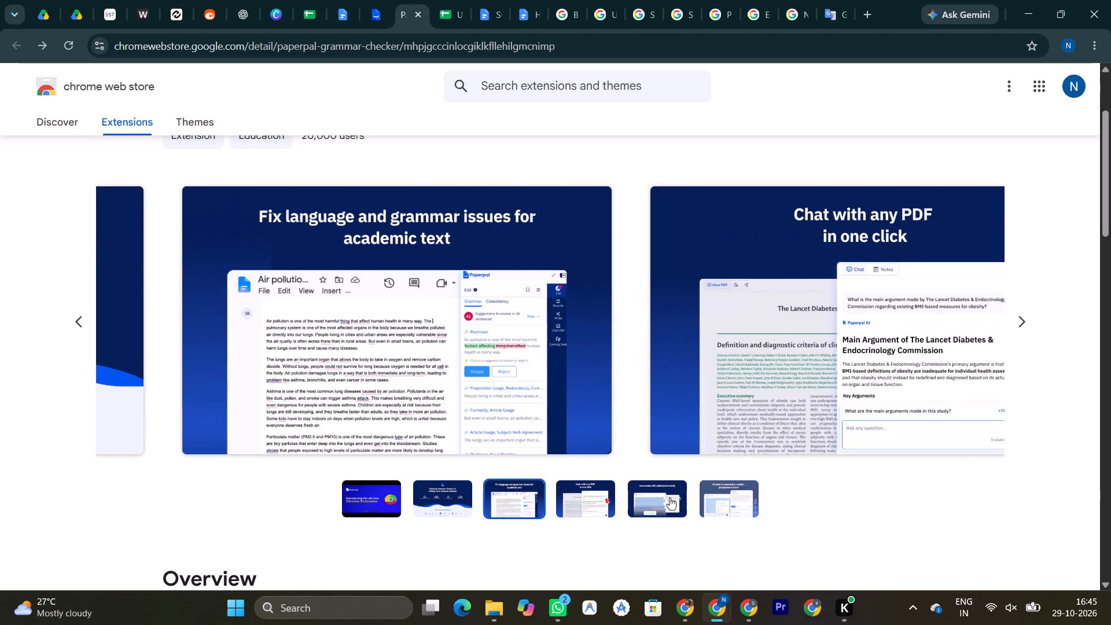
left_click(594, 495)
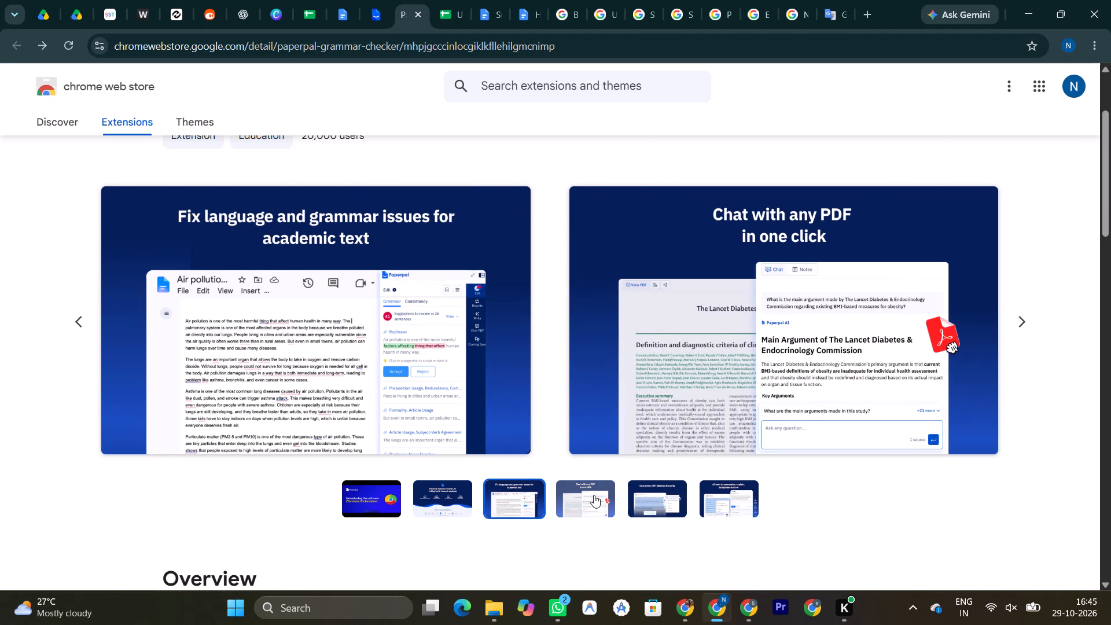
left_click(663, 491)
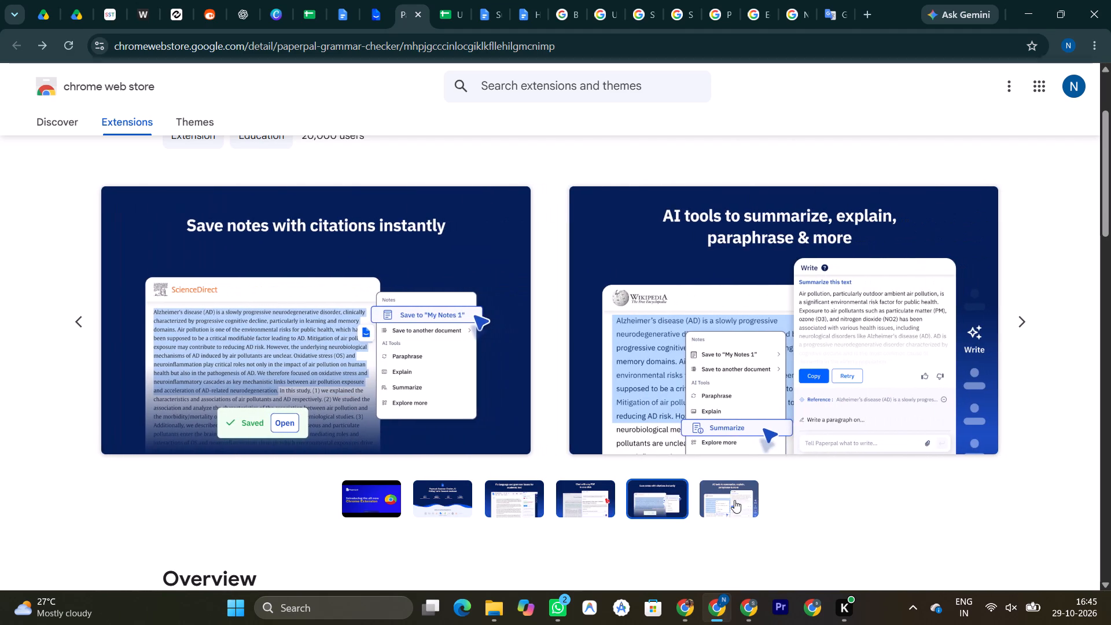
left_click(724, 500)
Skim the Paperpal extension's overview, support and related sections, and close its Chrome Web Store page.
scroll(766, 274, "down", 4)
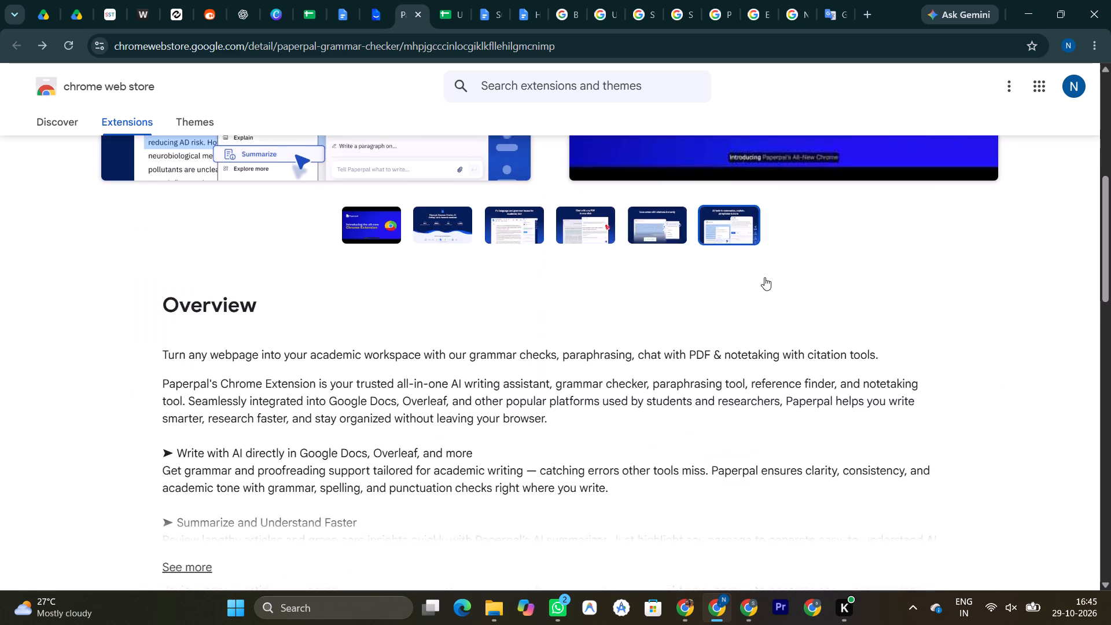
scroll(764, 277, "down", 16)
scroll(764, 277, "up", 5)
scroll(764, 279, "down", 7)
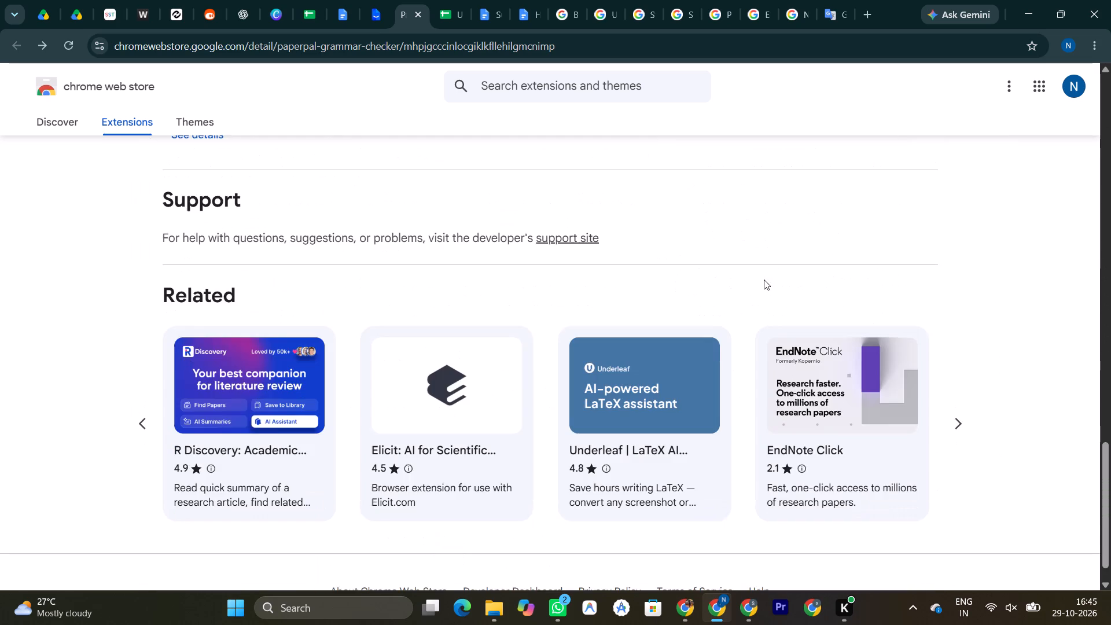
scroll(764, 280, "down", 7)
scroll(764, 280, "up", 20)
scroll(764, 280, "up", 9)
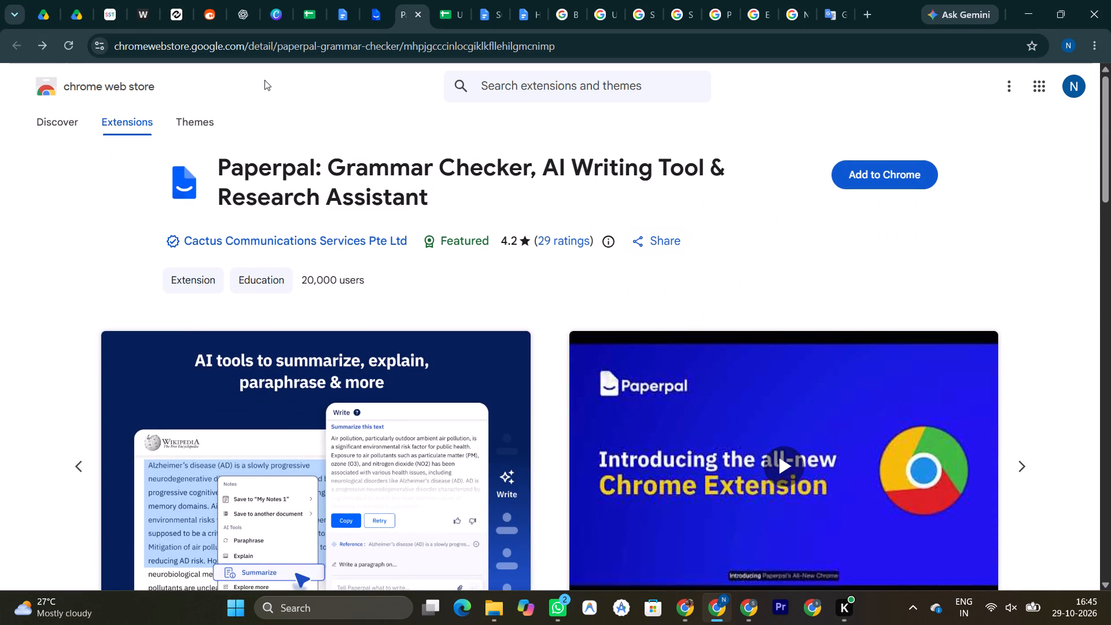
left_click(418, 17)
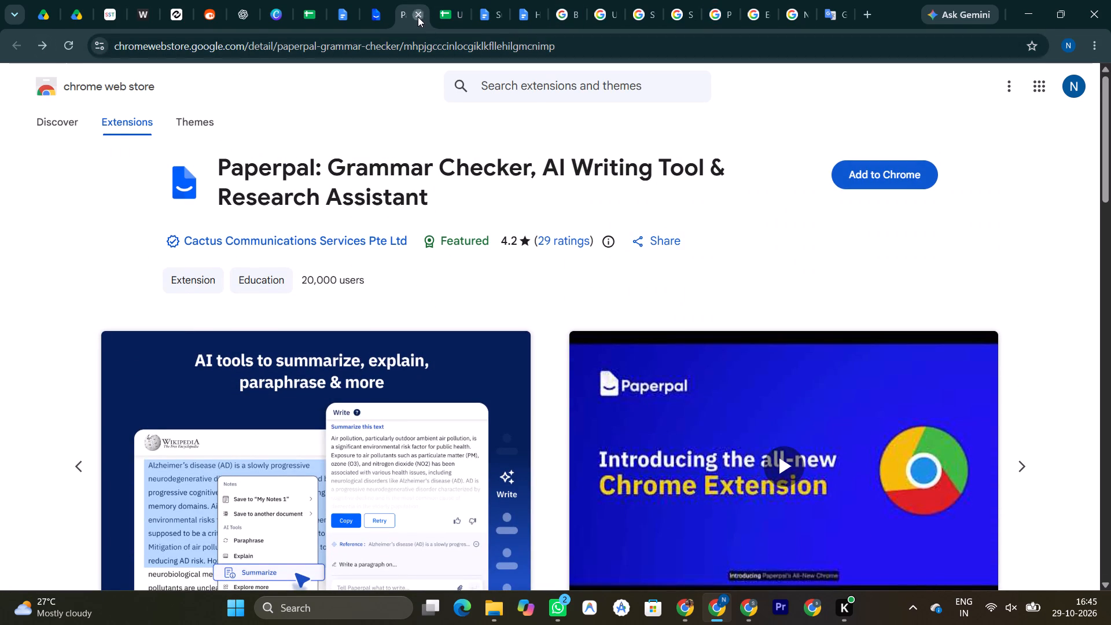
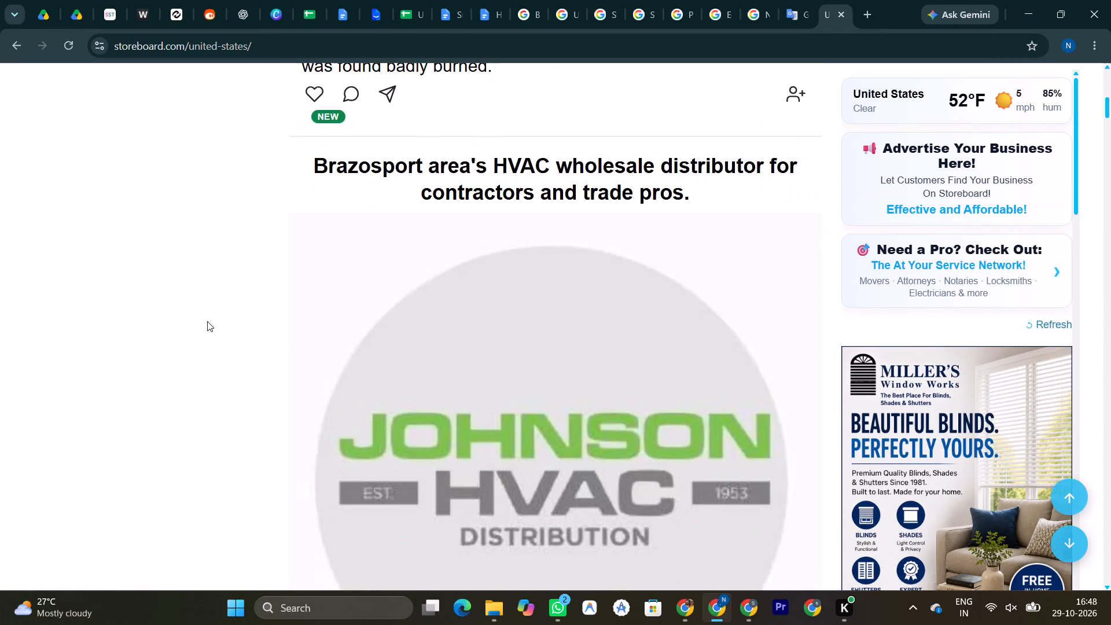
Skim the Storeboard United States feed, return to its beginning and dismiss the member login form.
scroll(207, 321, "down", 15)
scroll(207, 321, "up", 8)
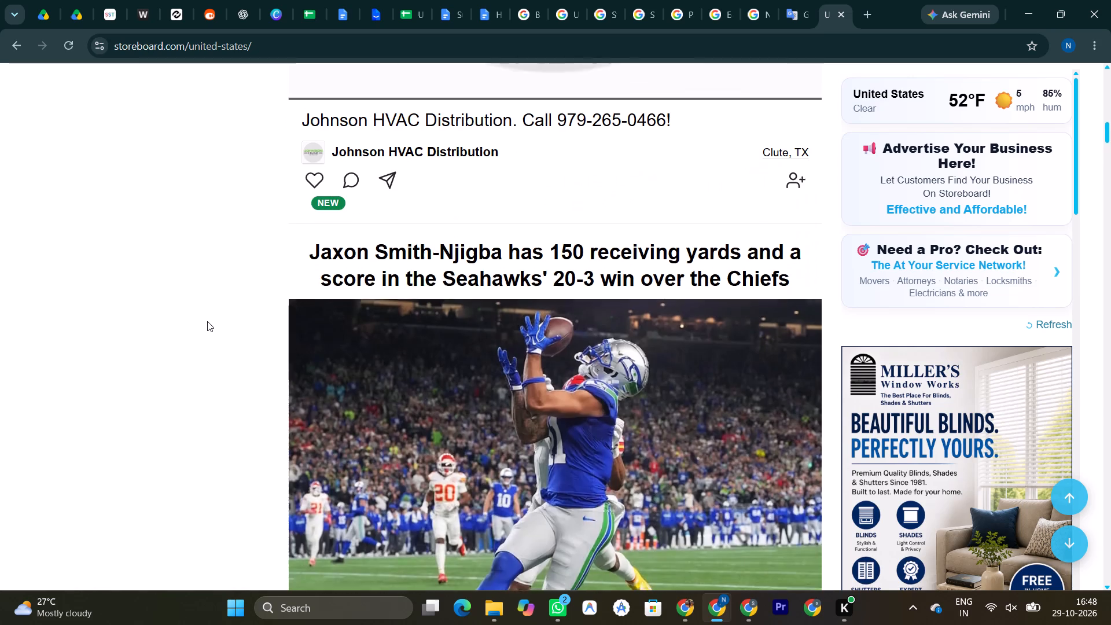
scroll(207, 321, "up", 20)
scroll(207, 321, "up", 3)
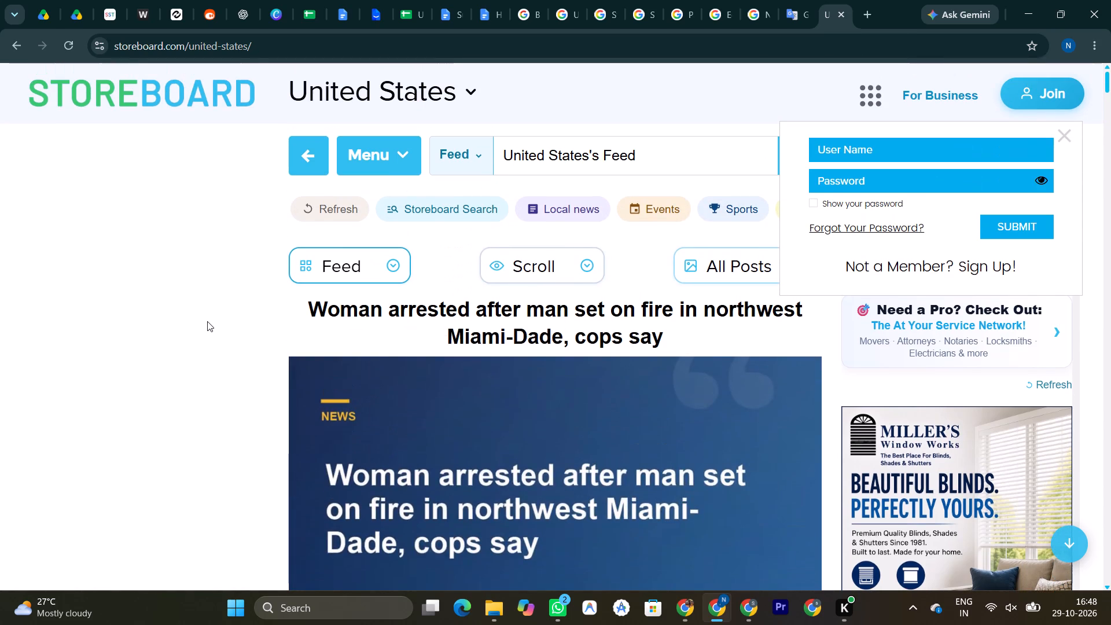
scroll(207, 321, "up", 5)
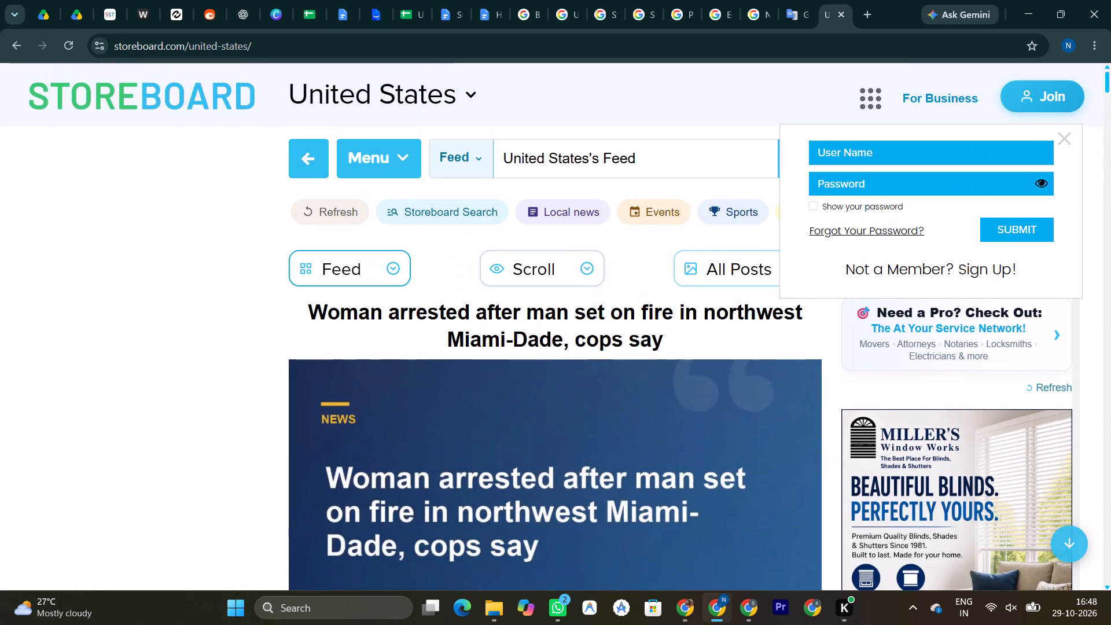
left_click(1072, 143)
left_click(1066, 137)
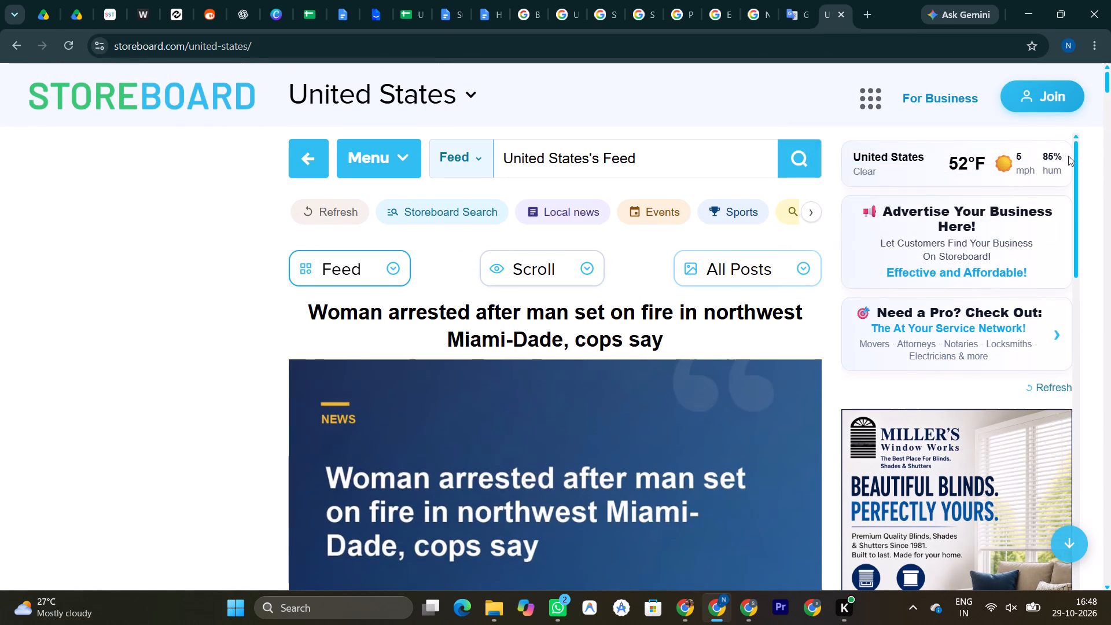
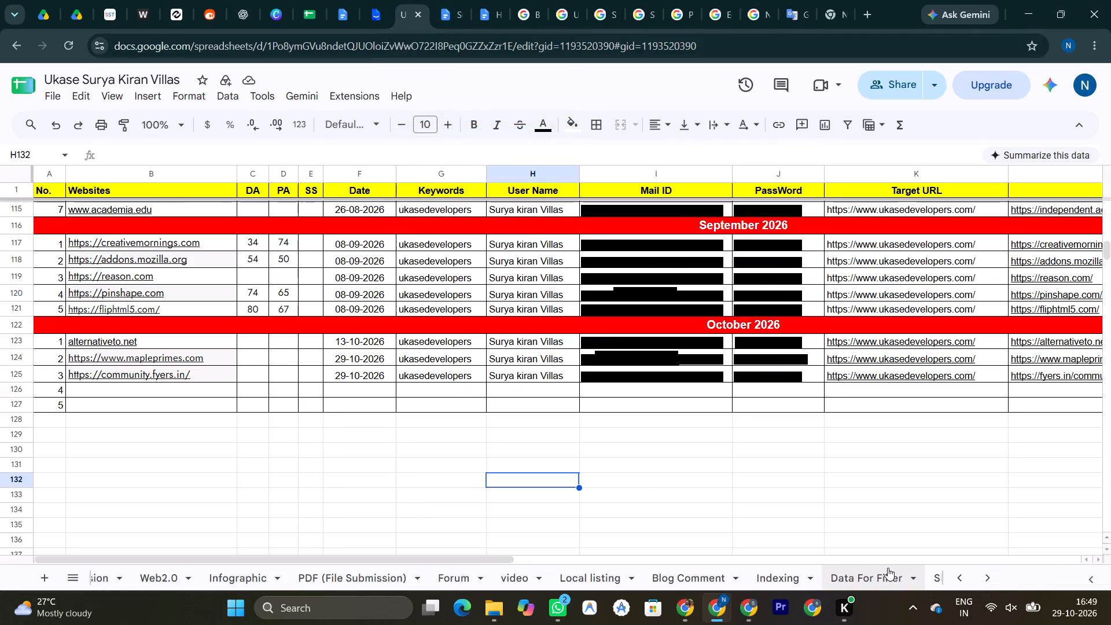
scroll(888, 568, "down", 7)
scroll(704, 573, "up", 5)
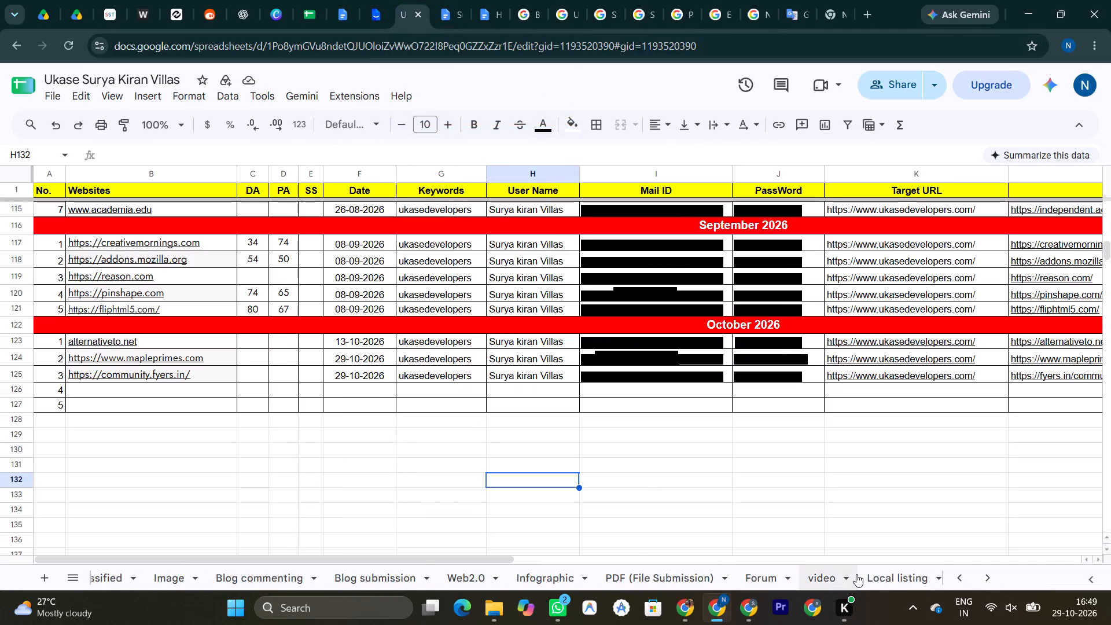
Switch to the Harsh GBP Post Calender August 2026 spreadsheet and open the recent Harsh Backlink spreadsheet from it.
left_click(311, 0)
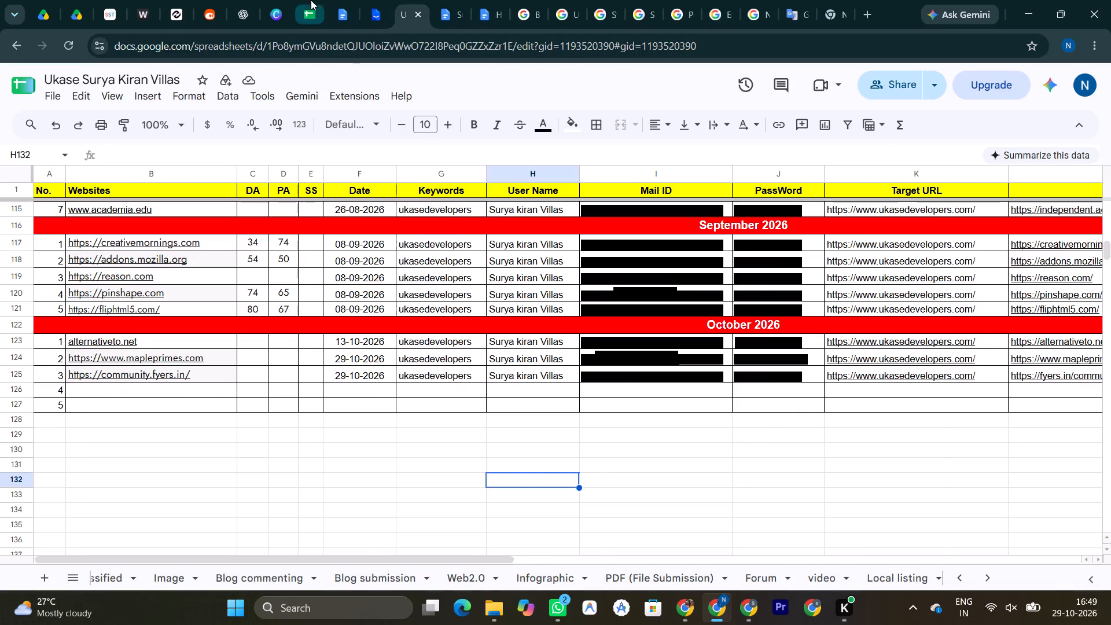
left_click(45, 97)
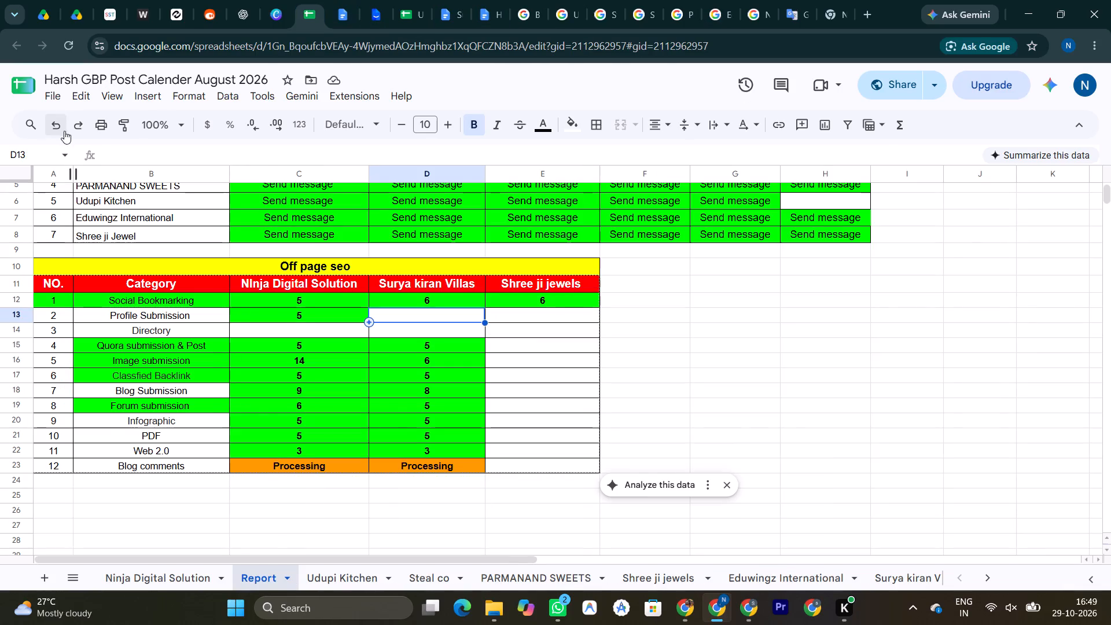
left_click(49, 98)
left_click(93, 147)
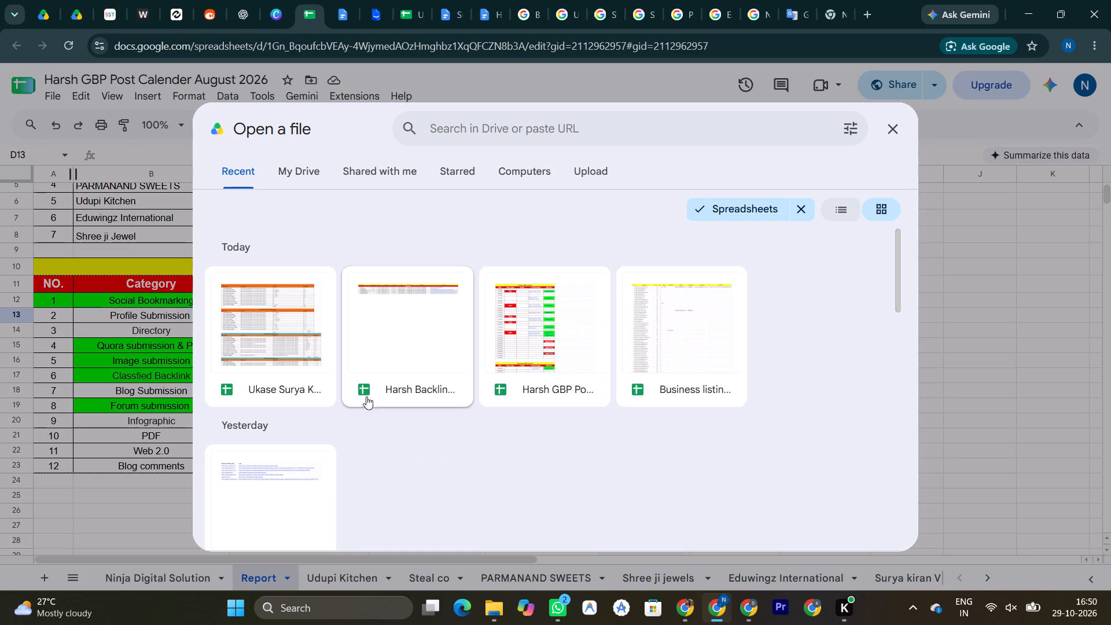
left_click(410, 336)
left_click(864, 533)
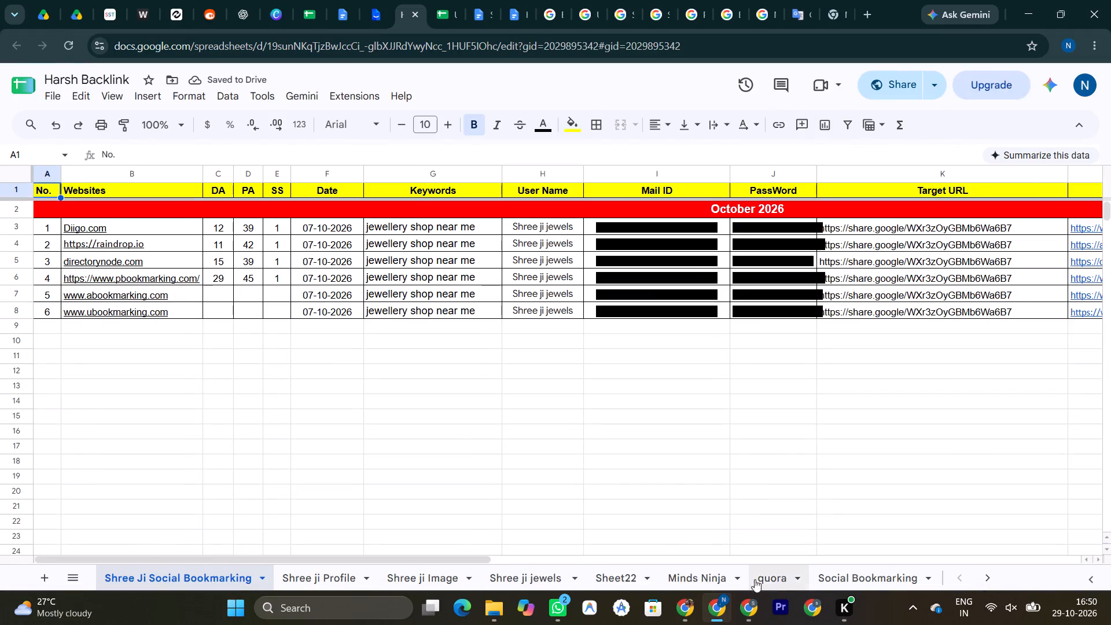
Look through the full list of sheets in the Harsh Backlink spreadsheet, from Shree Ji Social Bookmarking to inforgraphic and back.
scroll(793, 571, "up", 3)
scroll(793, 571, "down", 5)
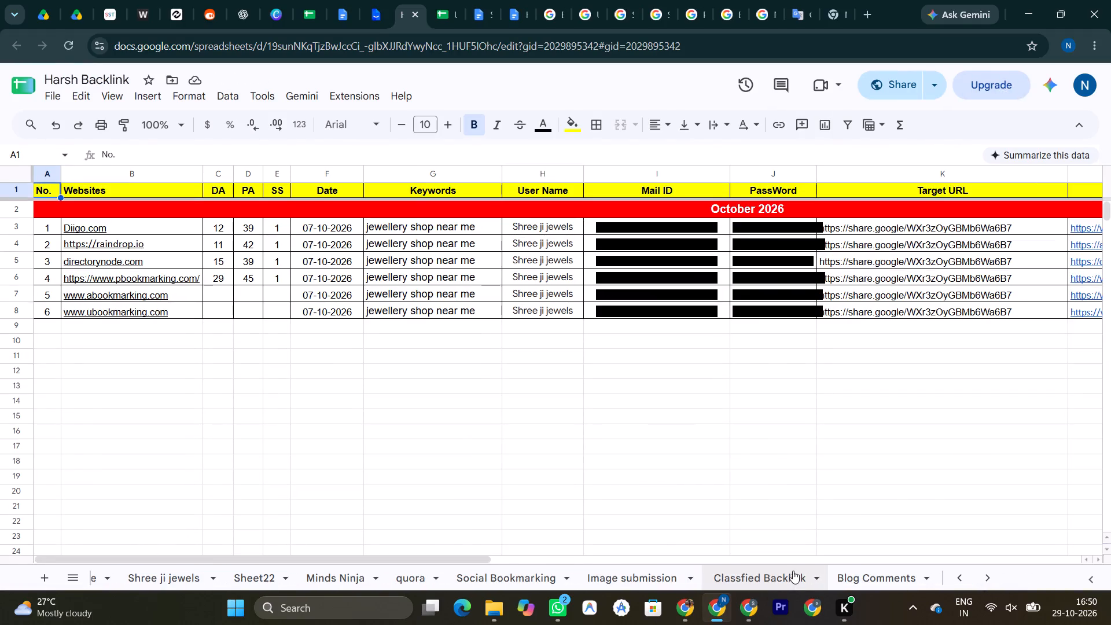
scroll(770, 571, "down", 3)
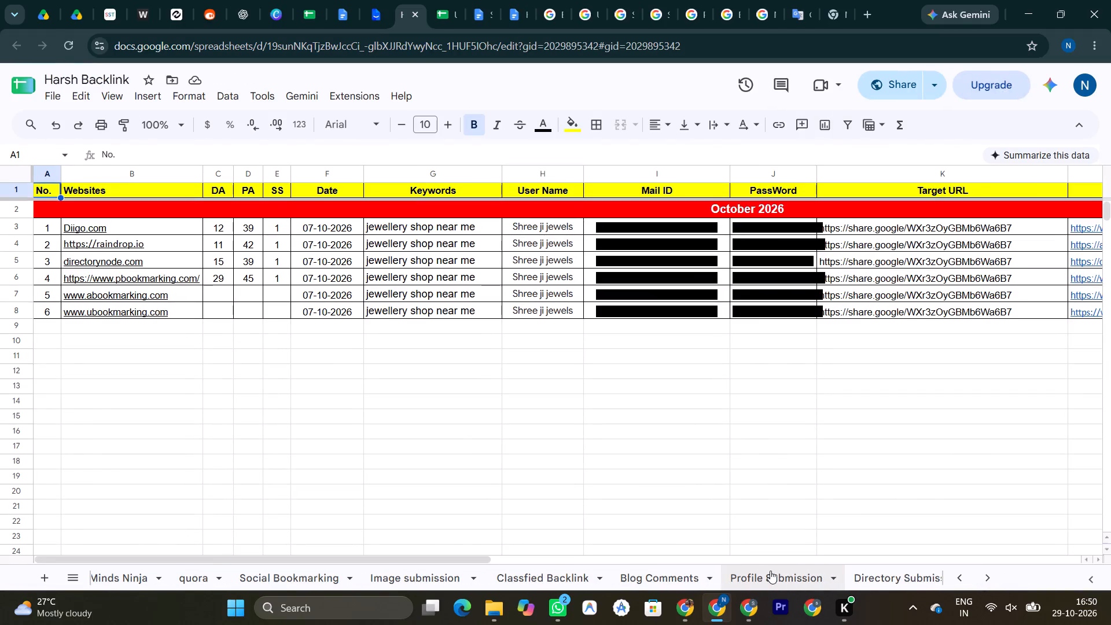
scroll(770, 571, "down", 6)
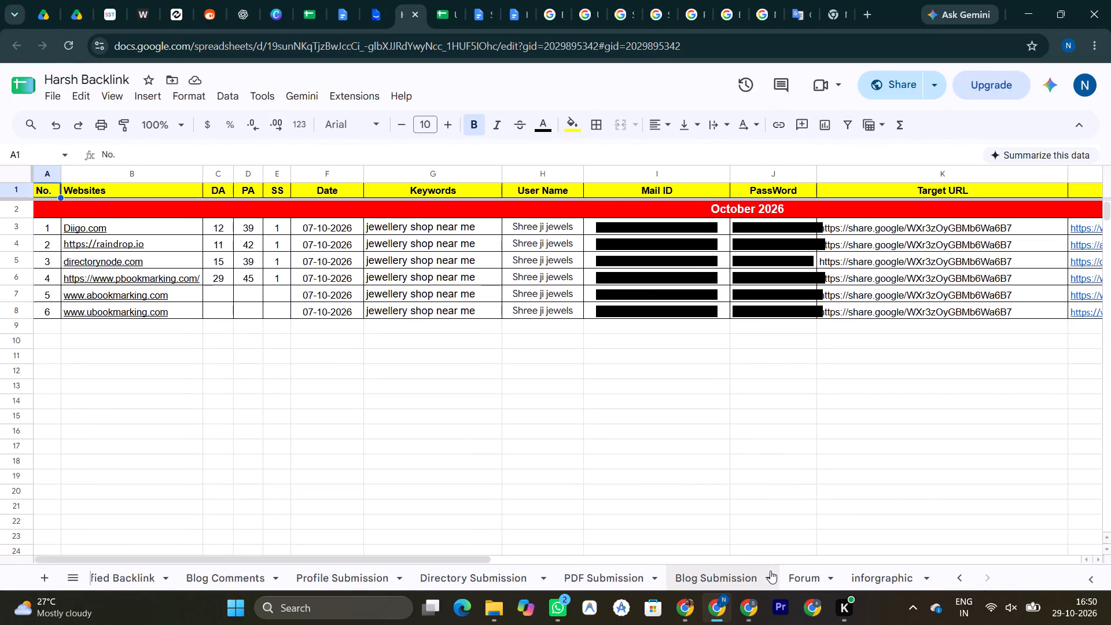
scroll(770, 571, "down", 5)
scroll(770, 571, "up", 2)
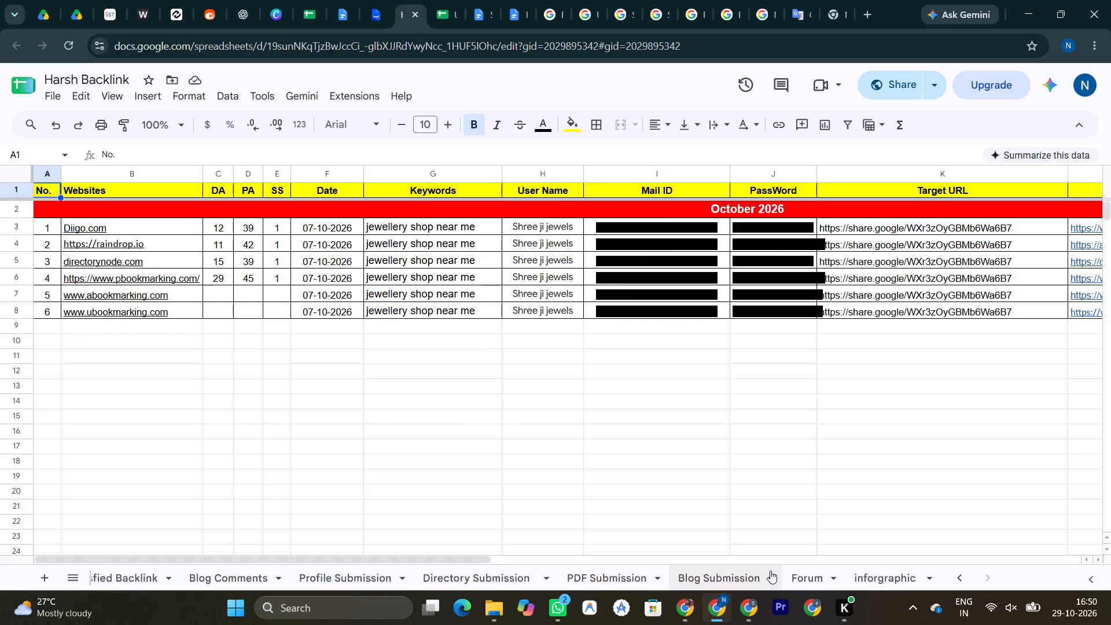
scroll(770, 571, "up", 1)
scroll(770, 571, "down", 4)
scroll(770, 571, "up", 6)
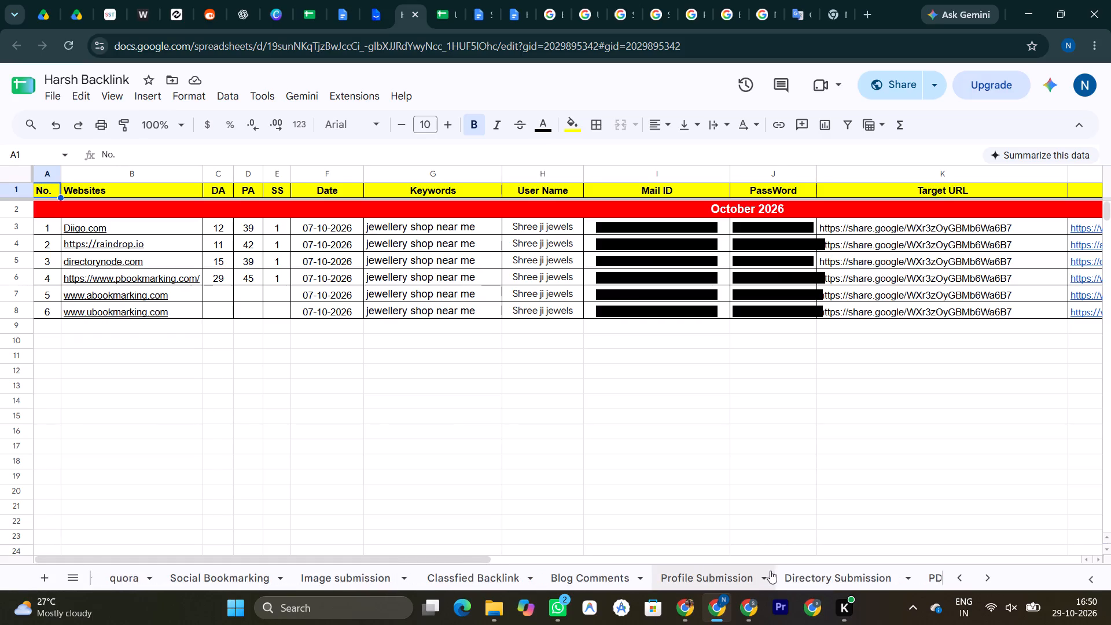
scroll(770, 571, "up", 4)
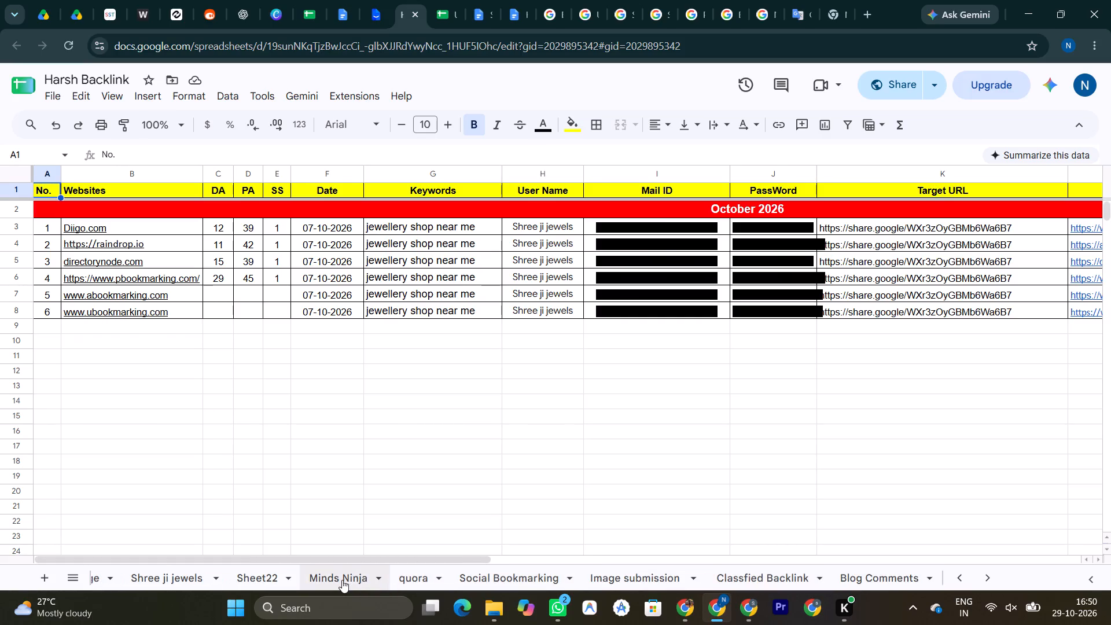
scroll(342, 580, "up", 5)
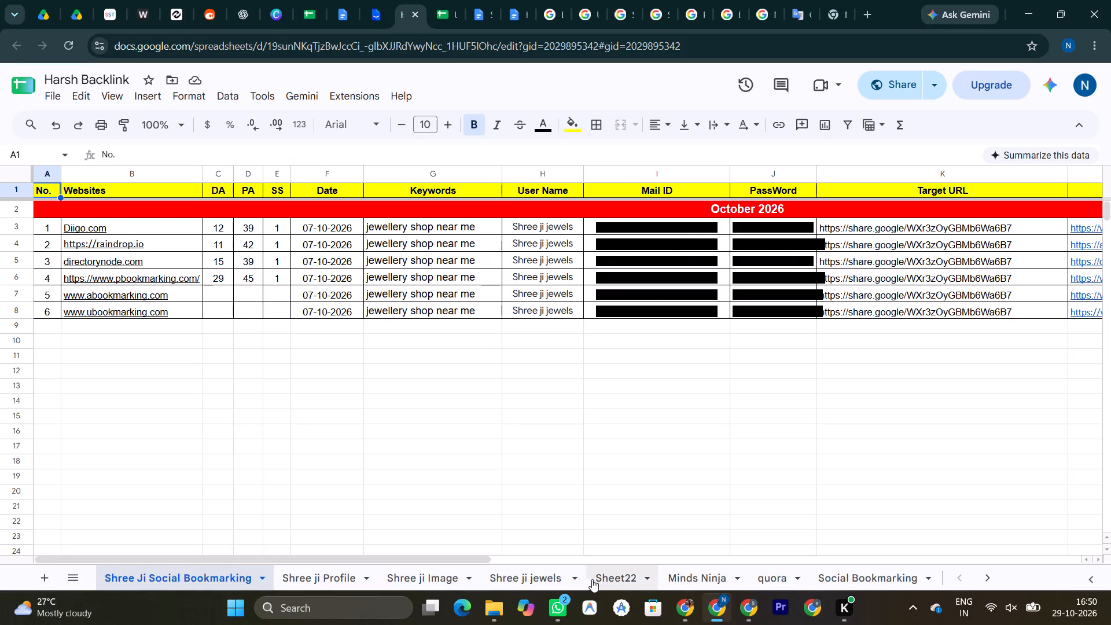
Review the Minds Ninja, Sheet22, Shree ji jewels, Shree ji Image, Shree ji Profile and Shree Ji Social Bookmarking sheets.
left_click(678, 572)
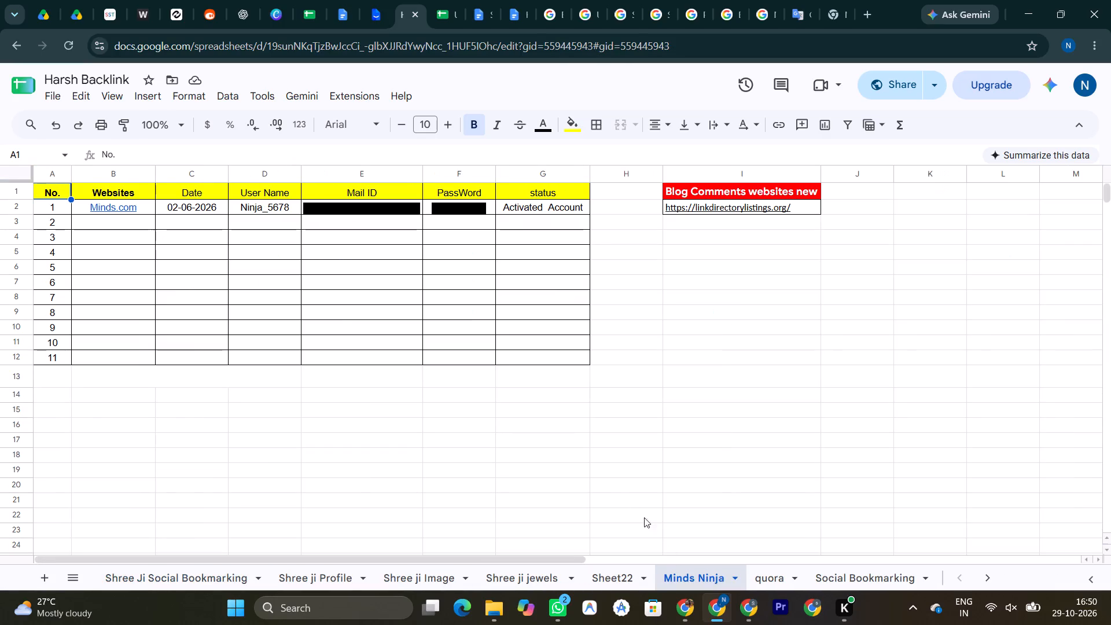
left_click(623, 578)
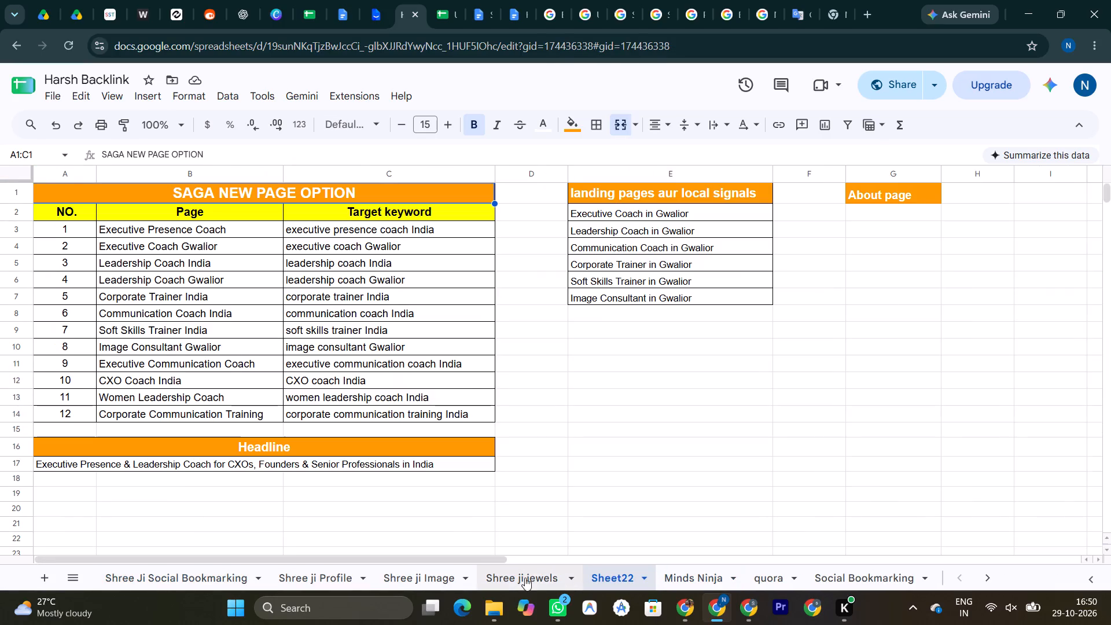
left_click(525, 578)
left_click(405, 579)
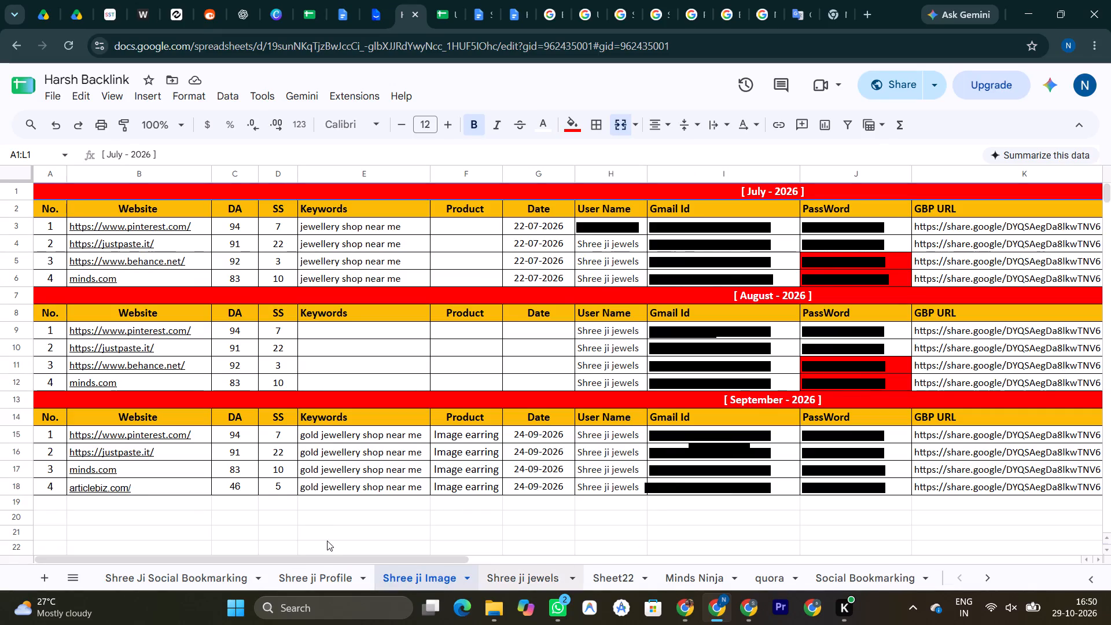
left_click(339, 572)
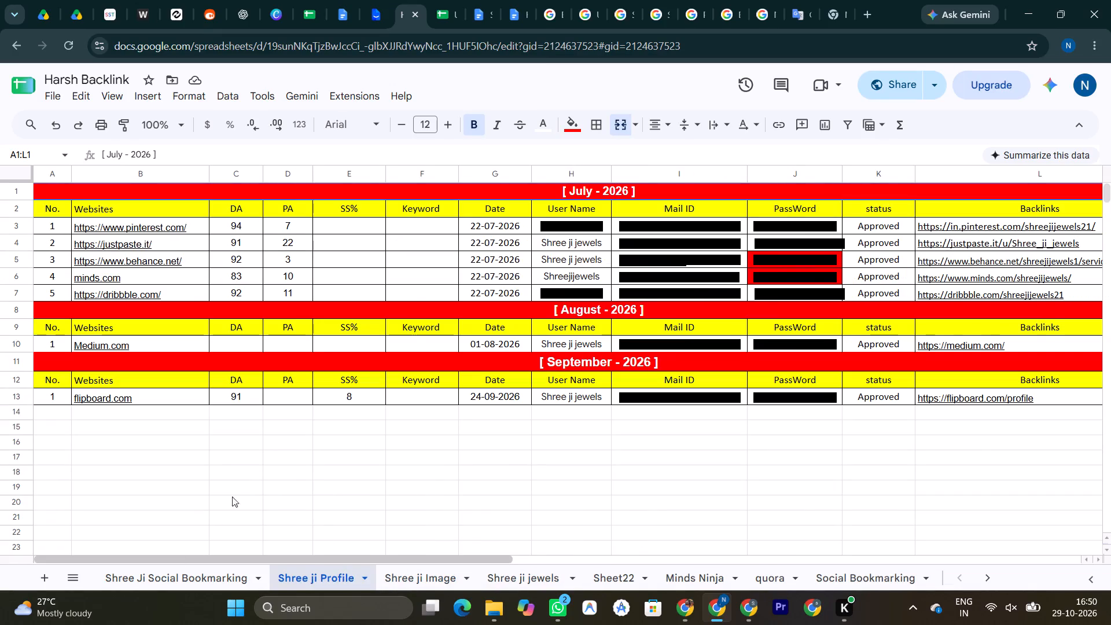
left_click(175, 577)
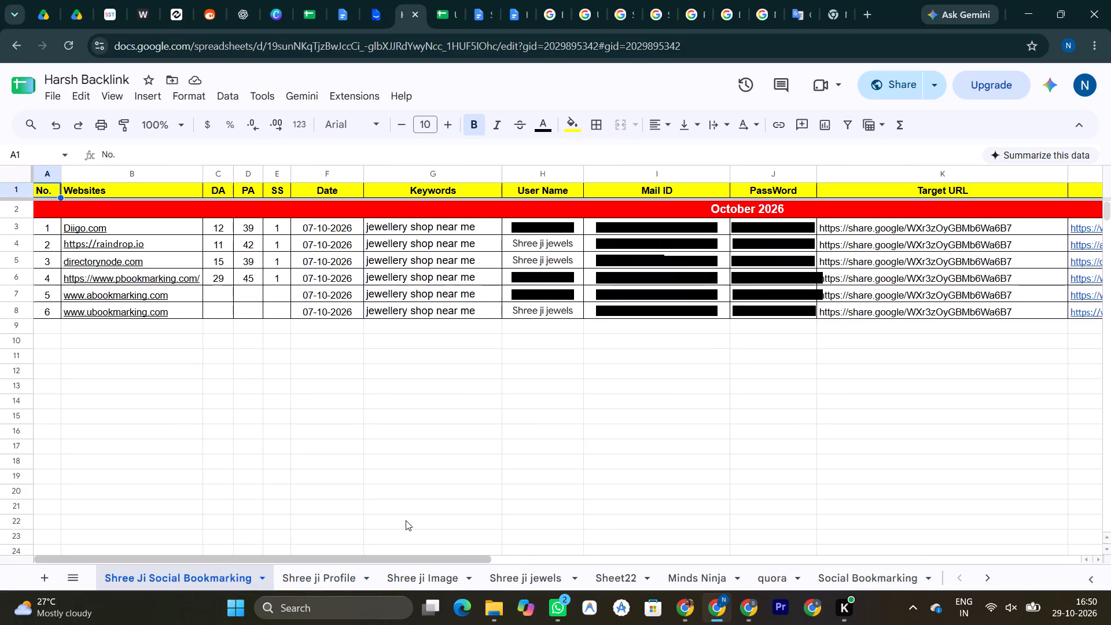
Go back through the sheets from Shree ji Image onward and open the Social Bookmarking sheet to review its backlinks.
left_click(413, 581)
left_click(506, 569)
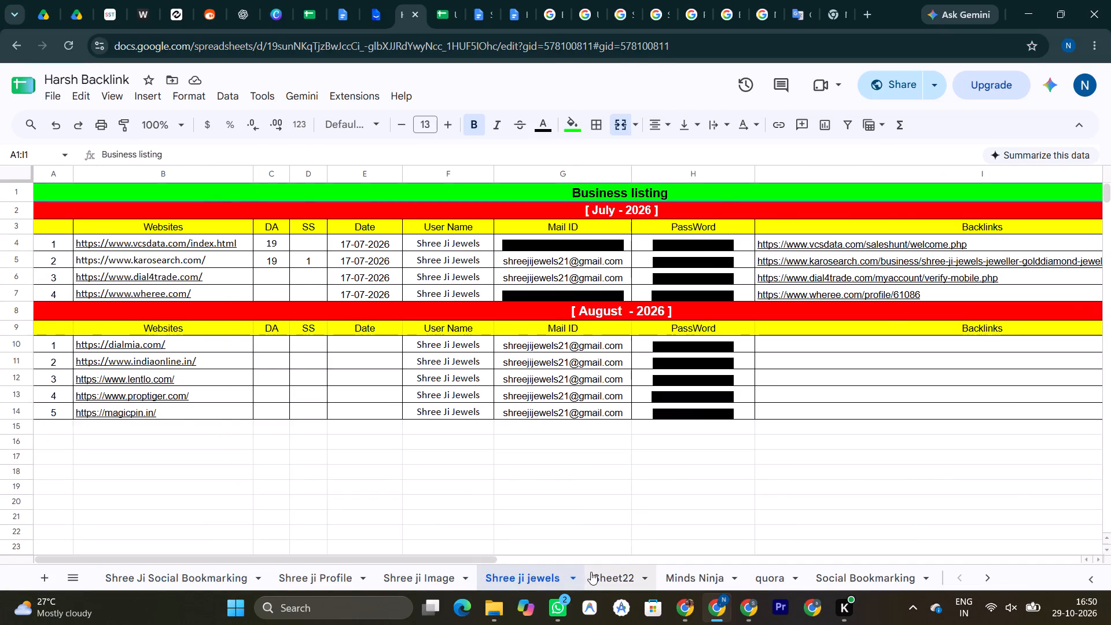
left_click(591, 572)
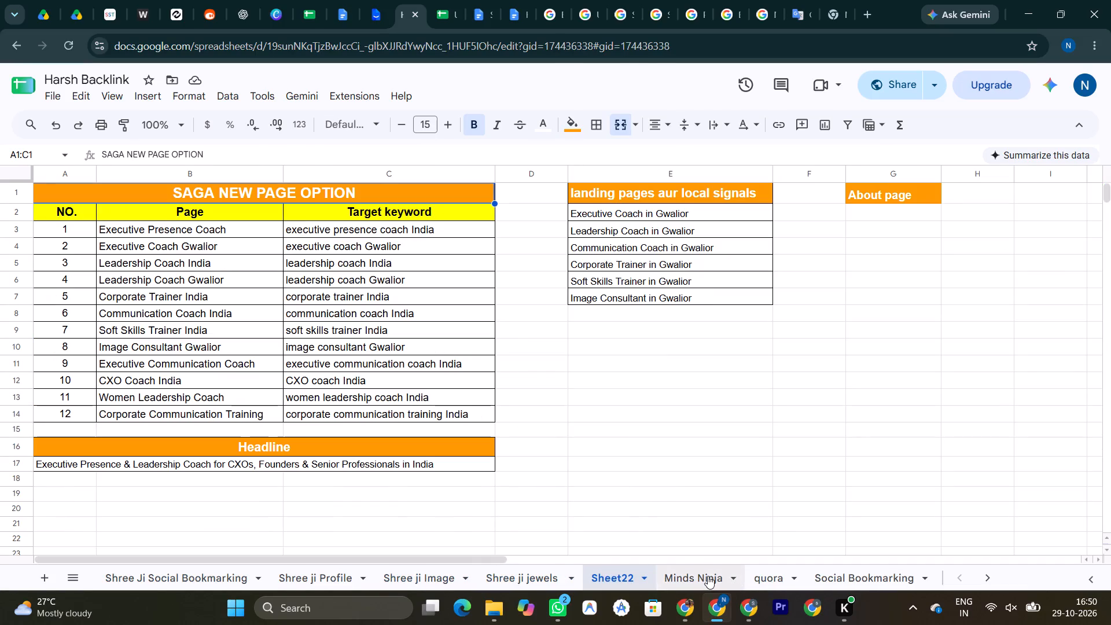
left_click(708, 576)
left_click(763, 576)
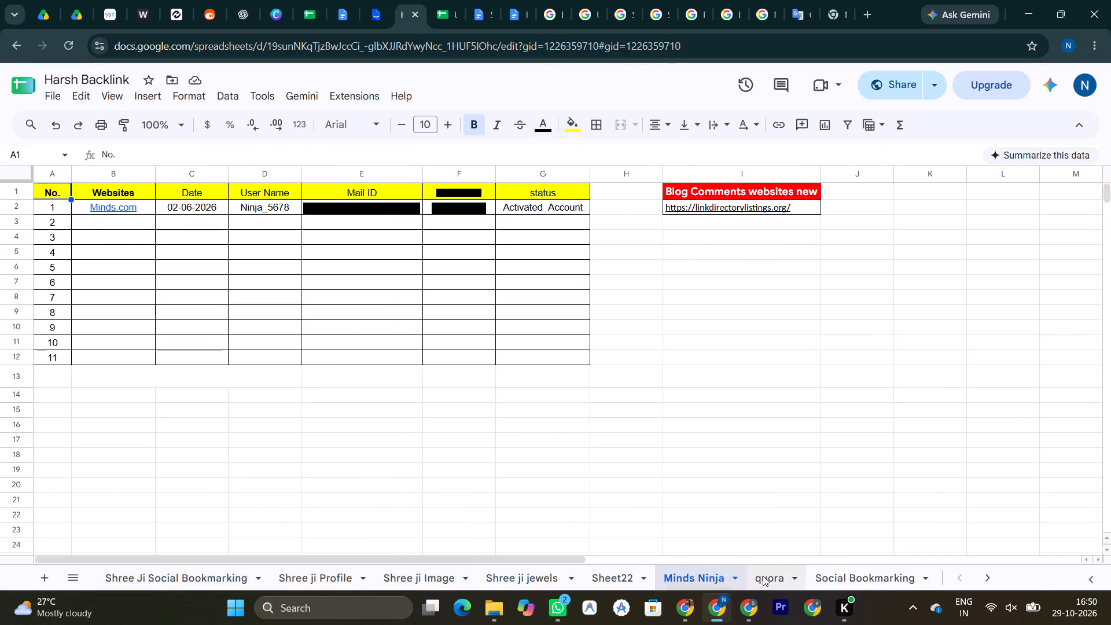
left_click(858, 571)
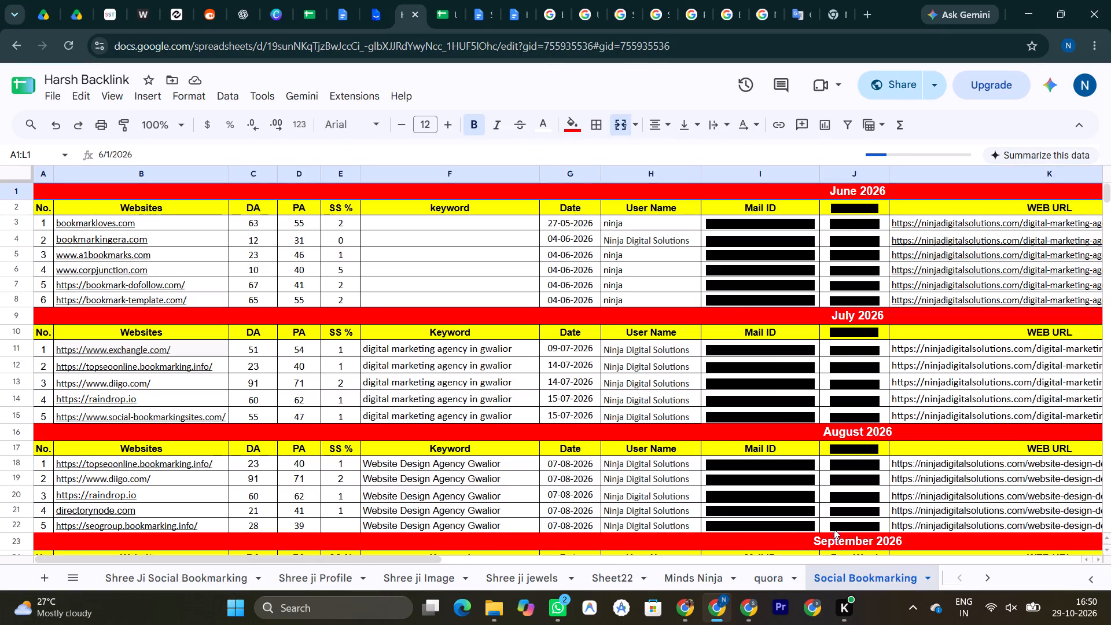
Search Google for storeboard using the earlier search suggestion.
left_click(837, 0)
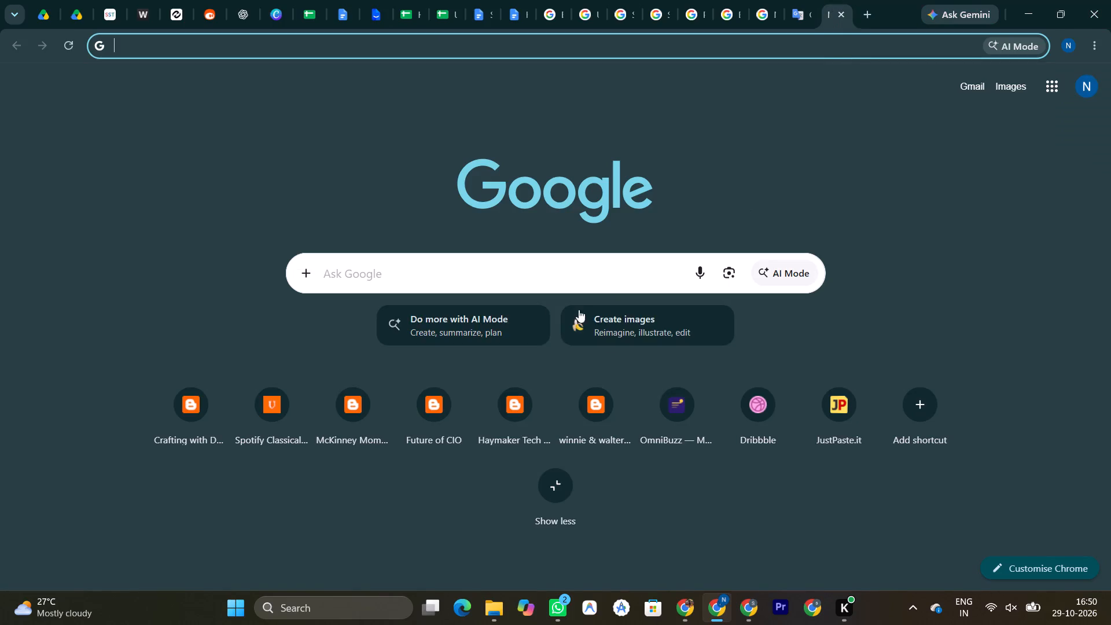
left_click(474, 281)
left_click_drag(411, 346, 344, 344)
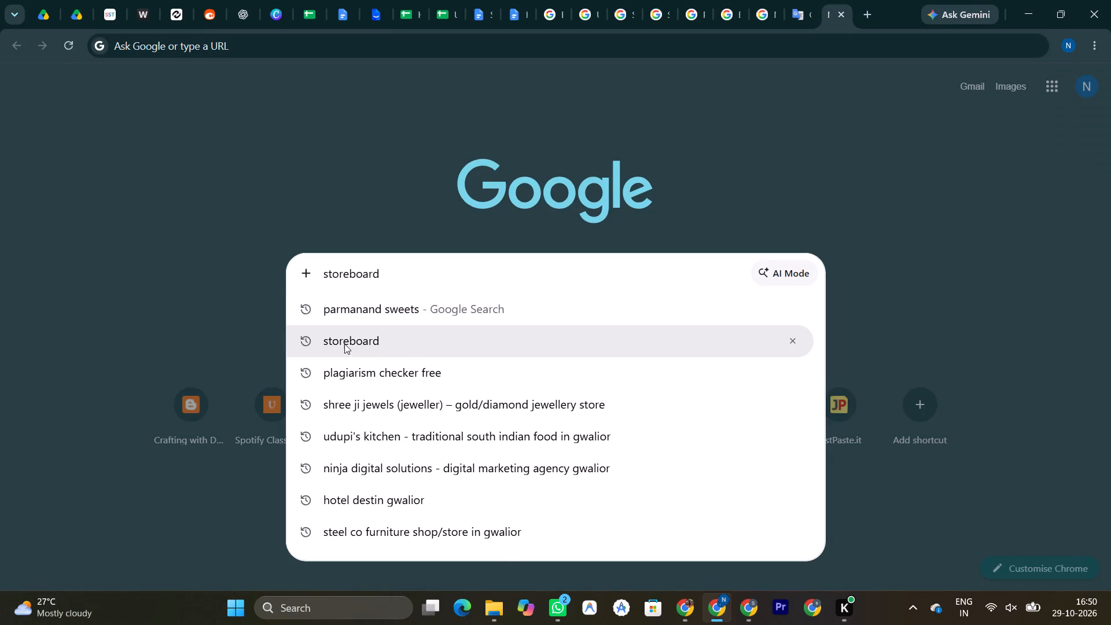
left_click_drag(344, 344, 326, 341)
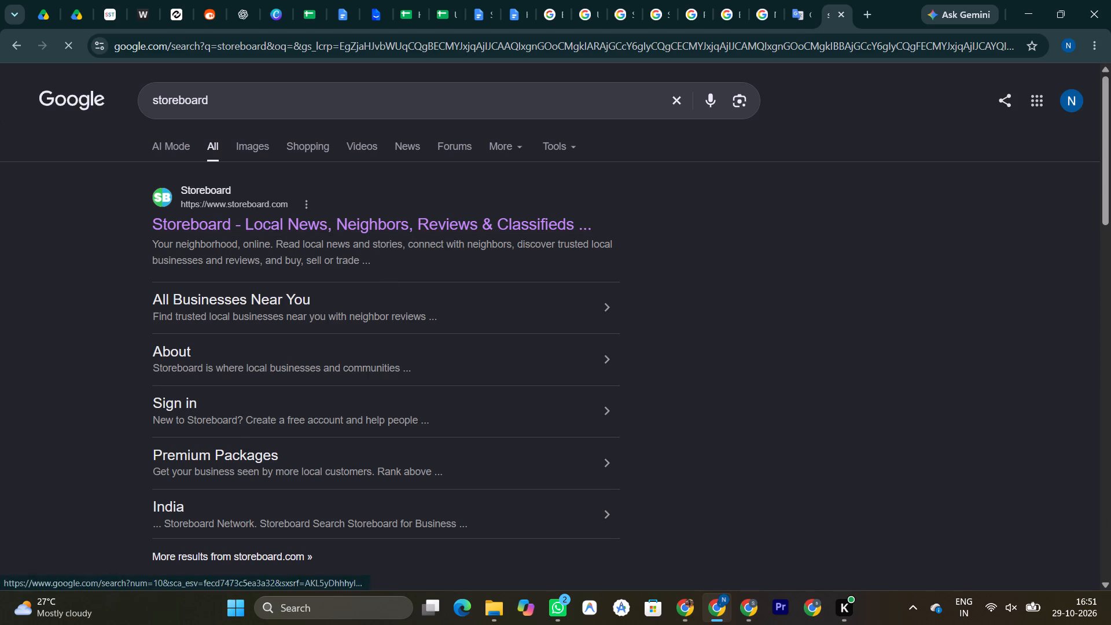
Copy the search term storeboard and find it in the Social Bookmarking sheet of Harsh Backlink.
left_click(244, 100)
double_click(230, 101)
key("ctrl+c")
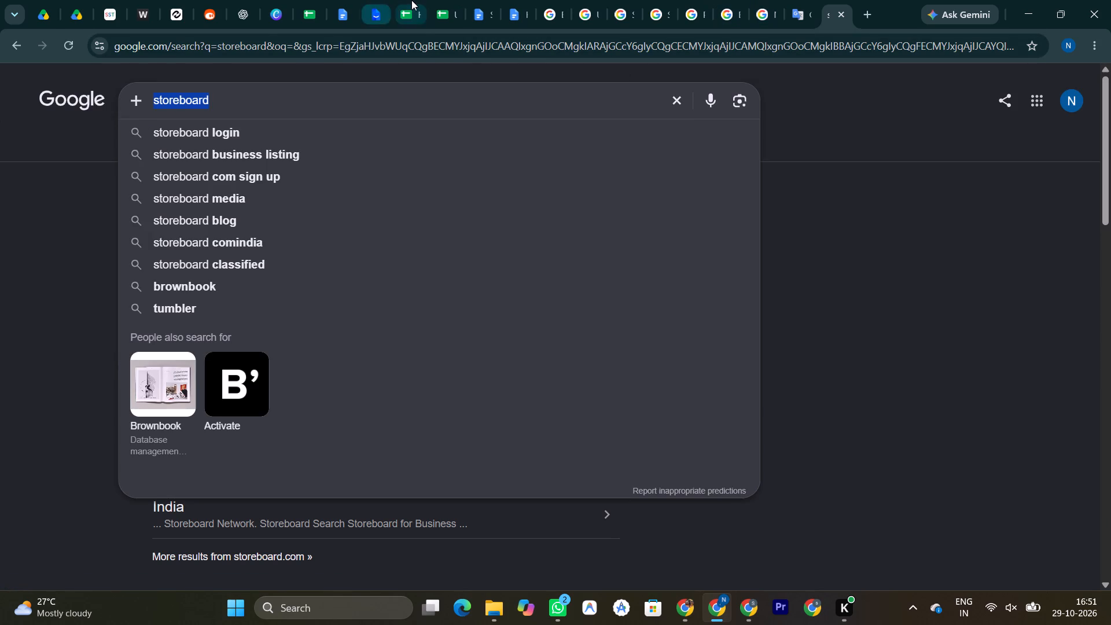
left_click(411, 0)
key("ctrl+f")
key("ctrl+v")
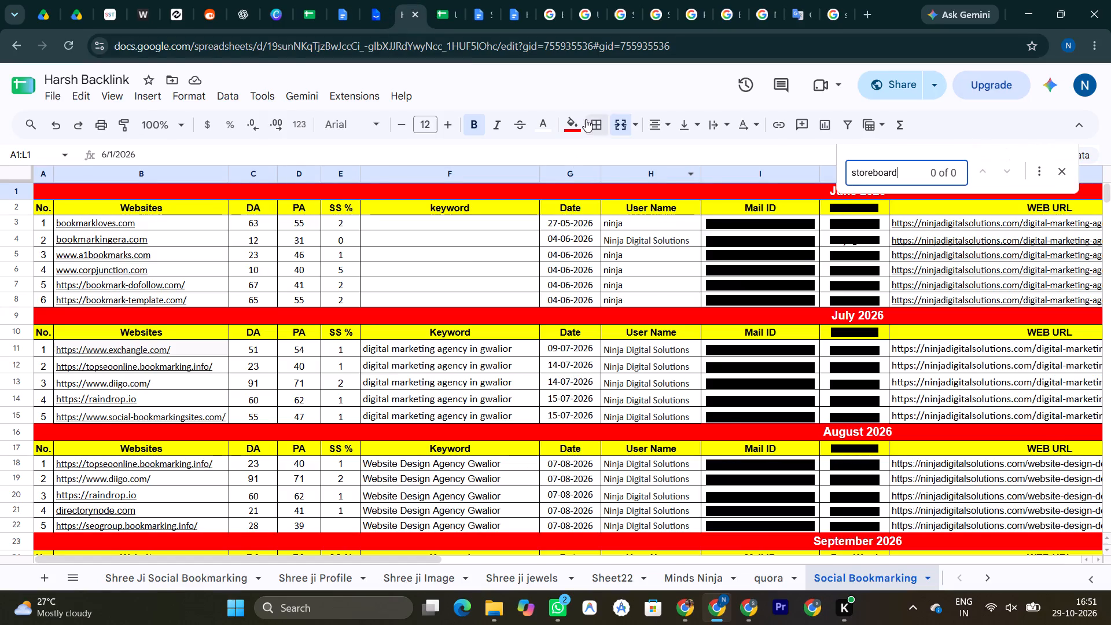
Find storeboard in the Profile sheet of the Ukase Surya Kiran Villas spreadsheet.
left_click(444, 0)
key("ctrl+f")
key("ctrl+v")
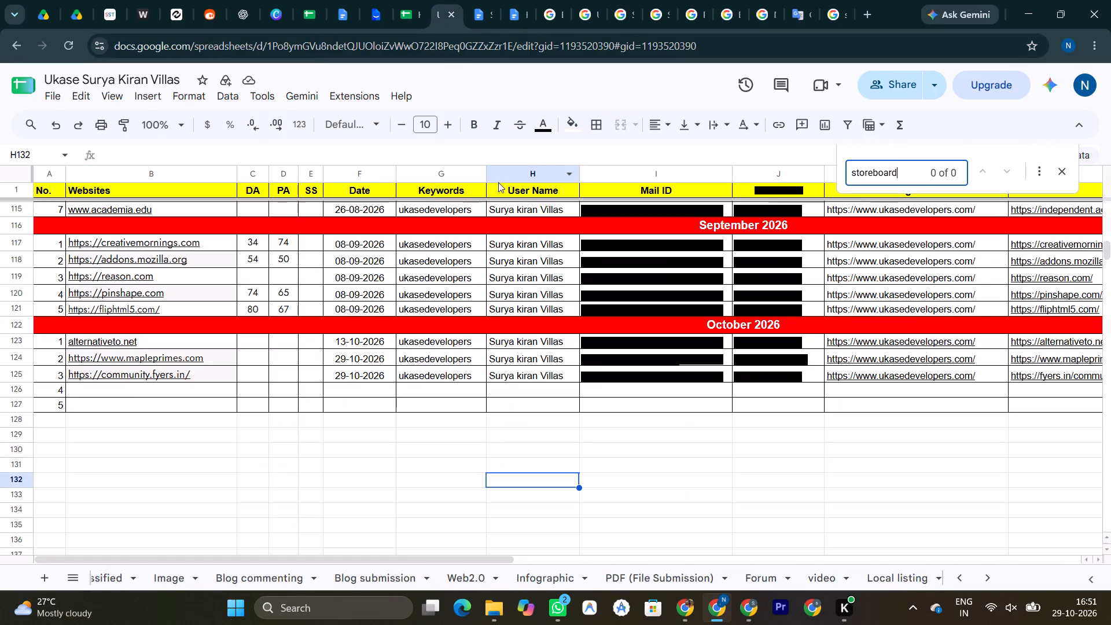
Browse the Ukase Surya Kiran Villas sheets, check the Local listing sheet and return to the Profile sheet.
scroll(220, 579, "up", 2)
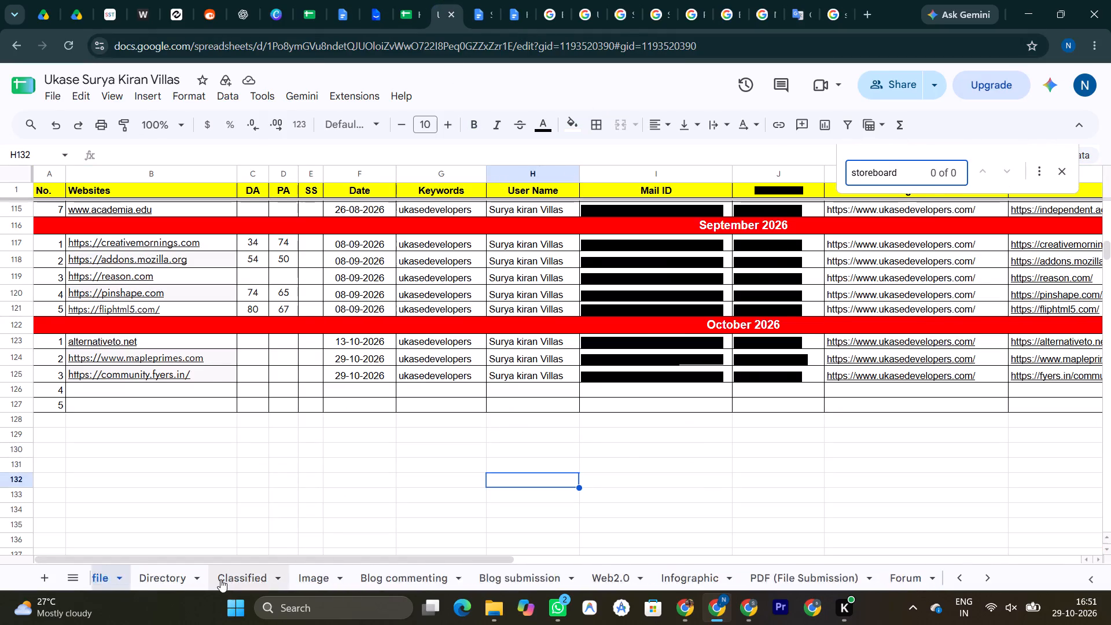
scroll(220, 579, "up", 12)
scroll(220, 579, "down", 4)
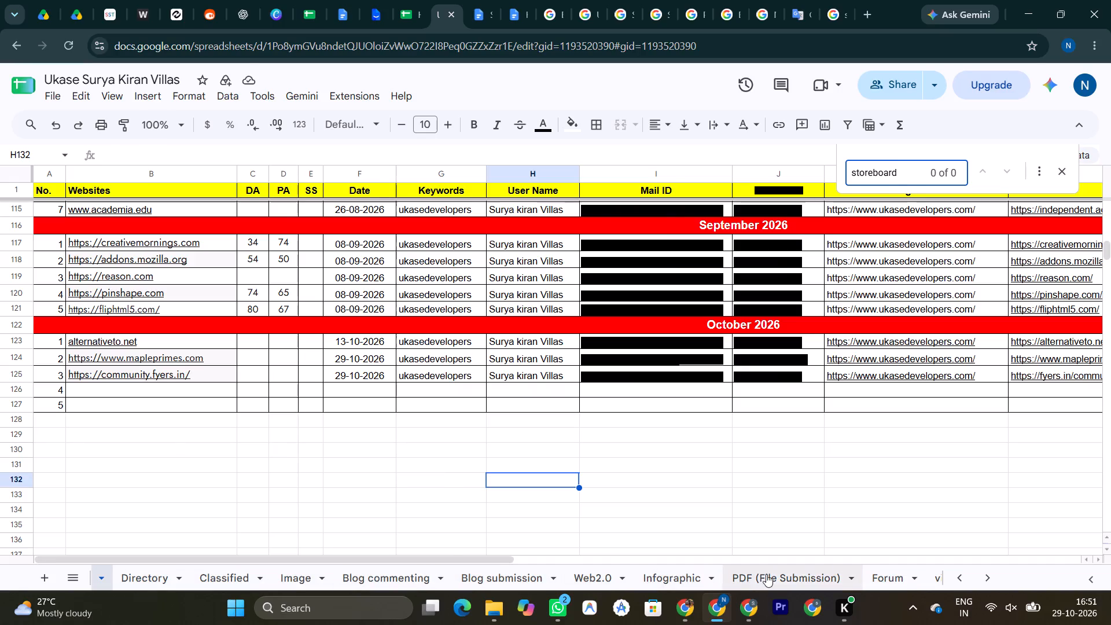
scroll(766, 574, "down", 4)
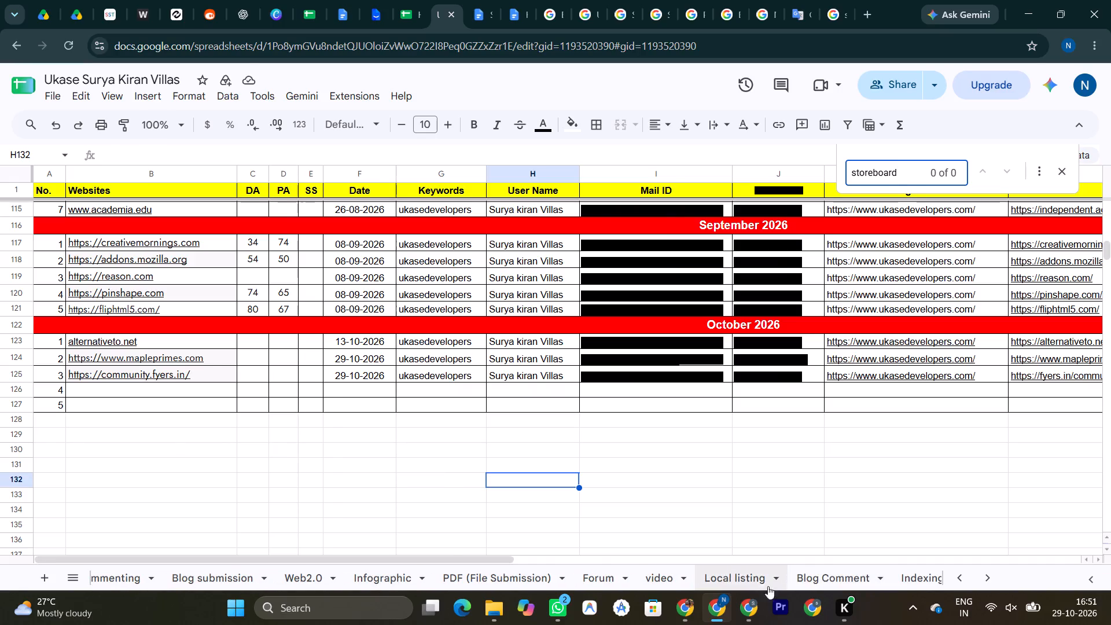
left_click(731, 575)
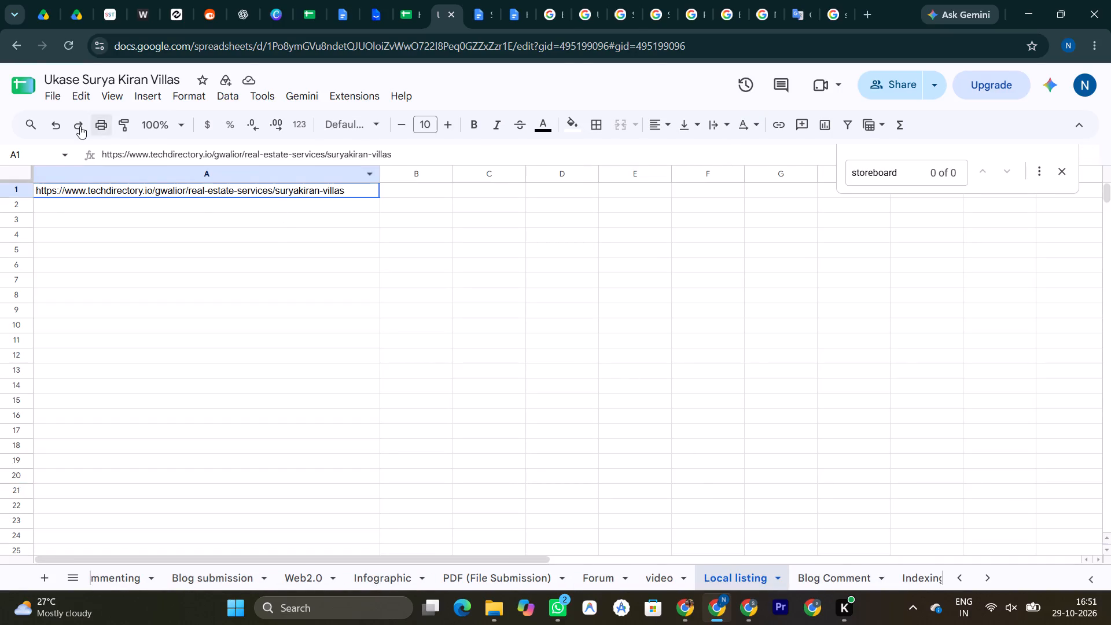
left_click(21, 46)
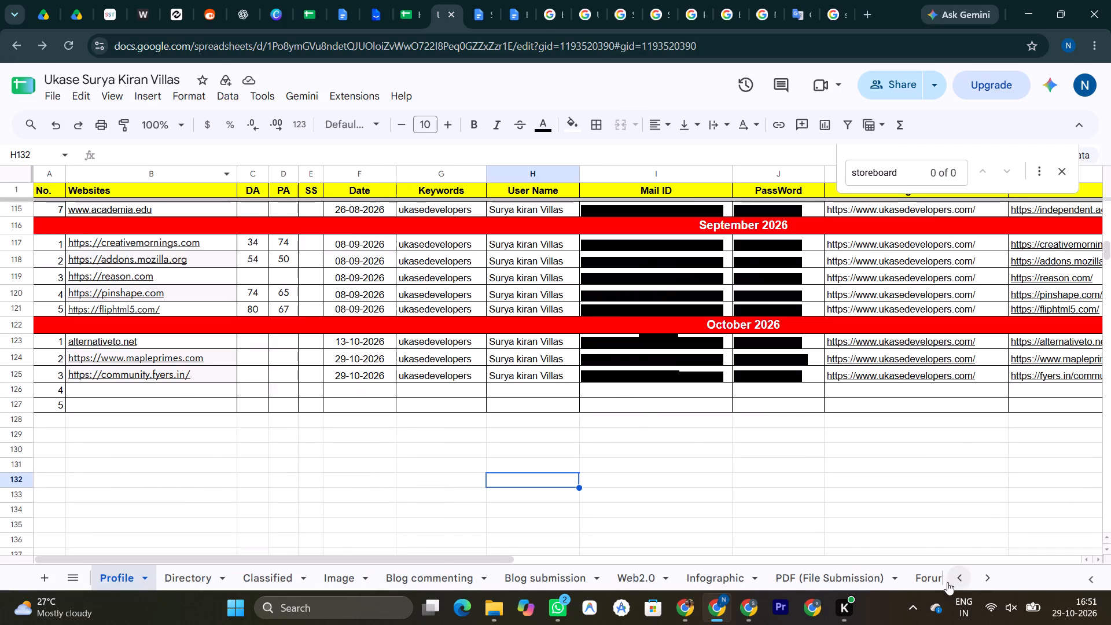
Open Sheet18, the last sheet of the Ukase Surya Kiran Villas spreadsheet, to view its website list.
scroll(910, 567, "up", 14)
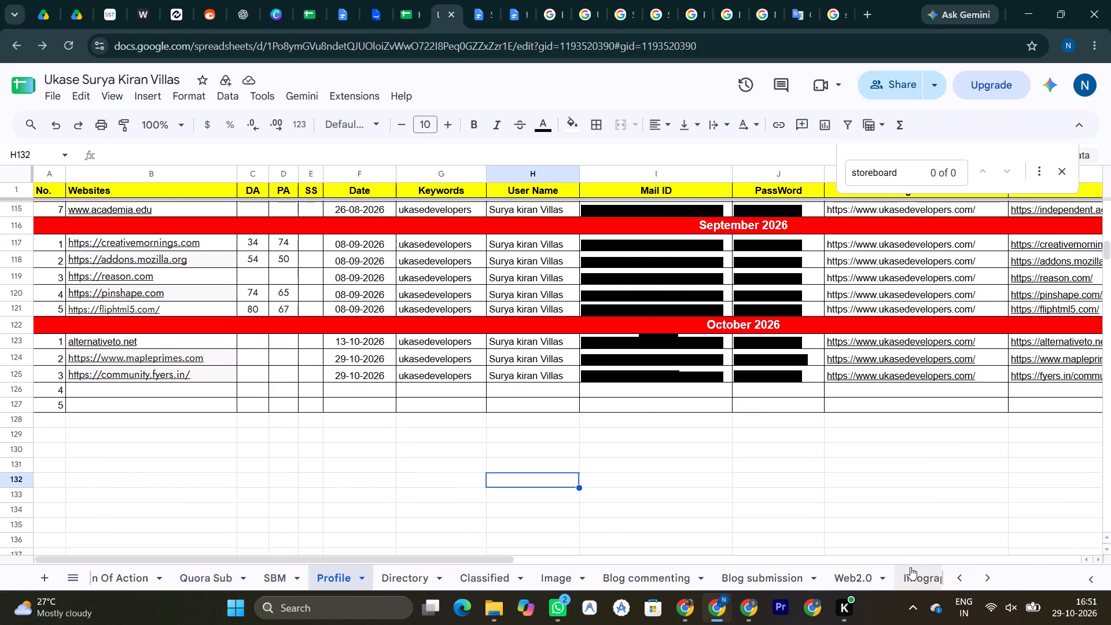
left_click(982, 578)
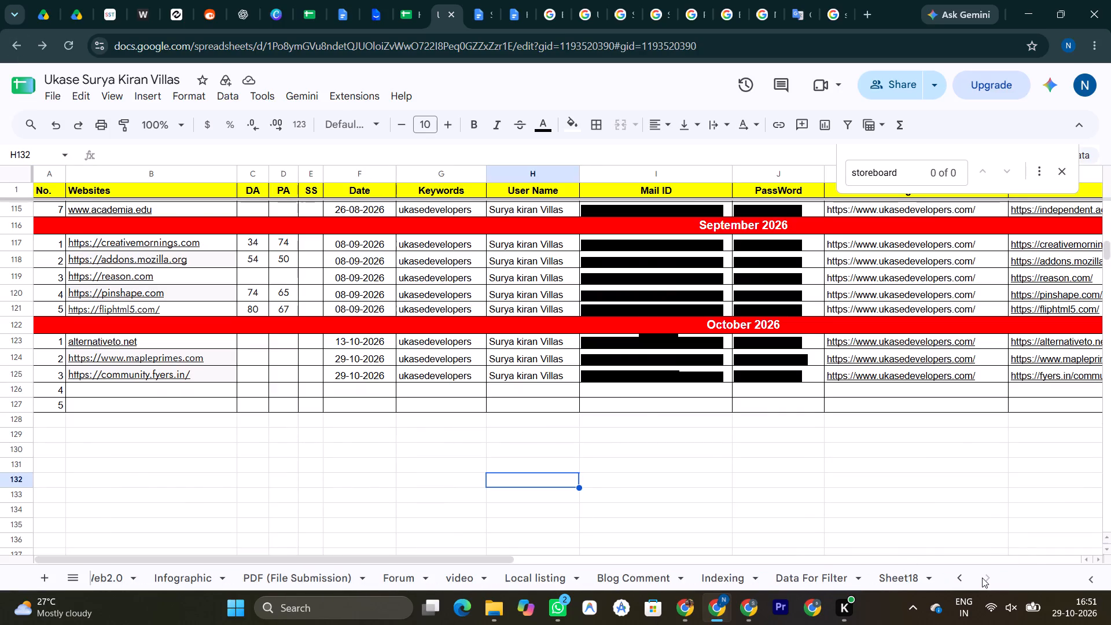
left_click(886, 580)
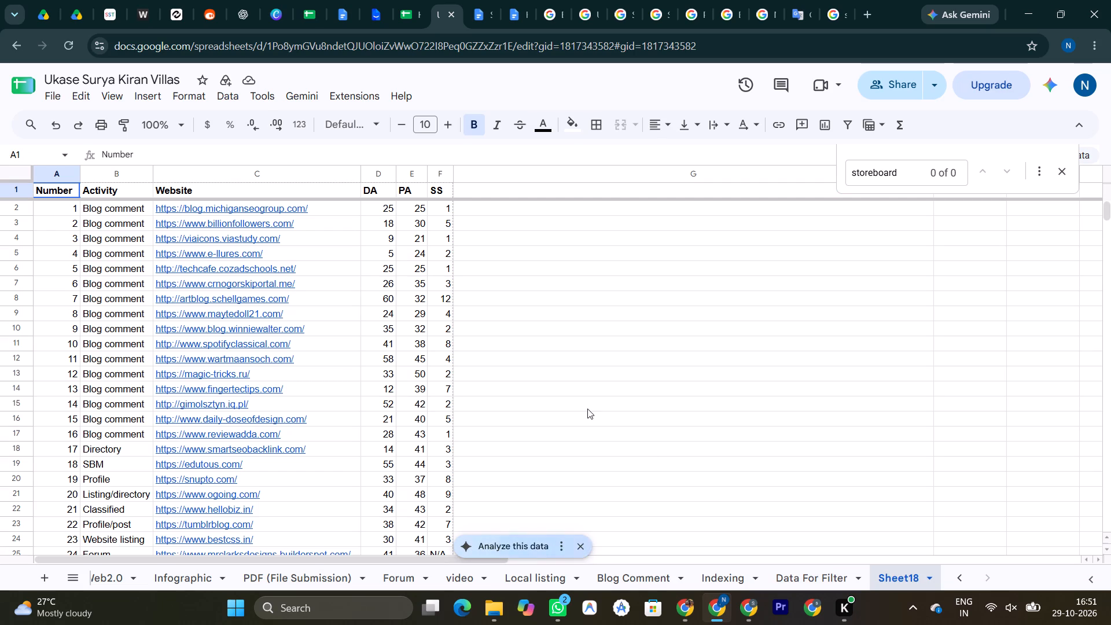
Search Sheet18 and the Local listing sheet of Ukase Surya Kiran Villas for storeboard, and return to the Profile sheet.
key("ctrl+f")
key("ctrl+v")
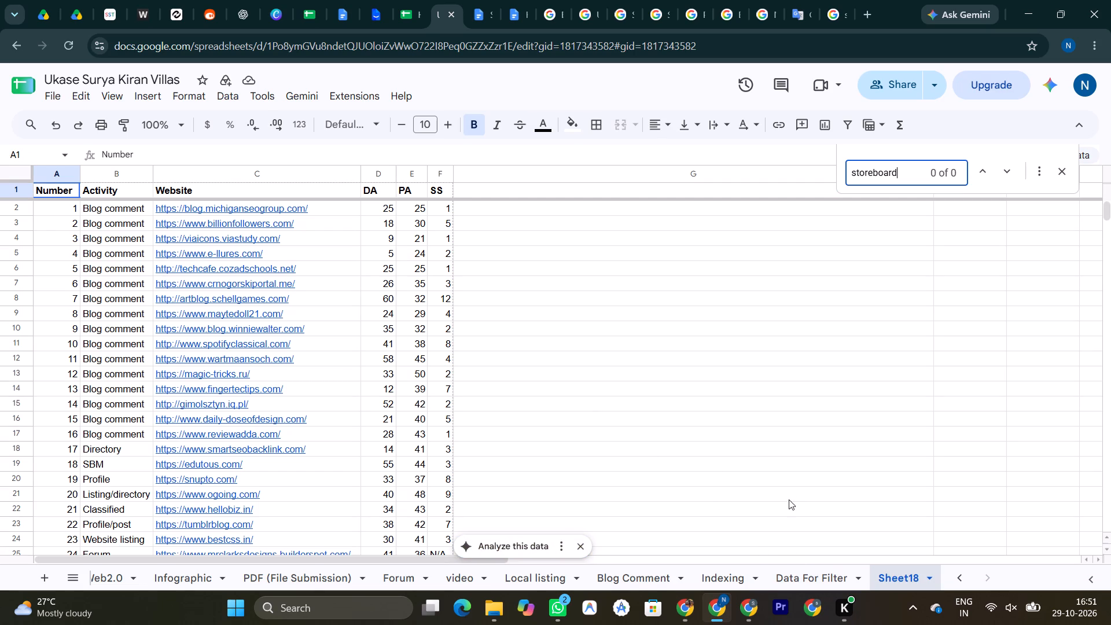
left_click(524, 573)
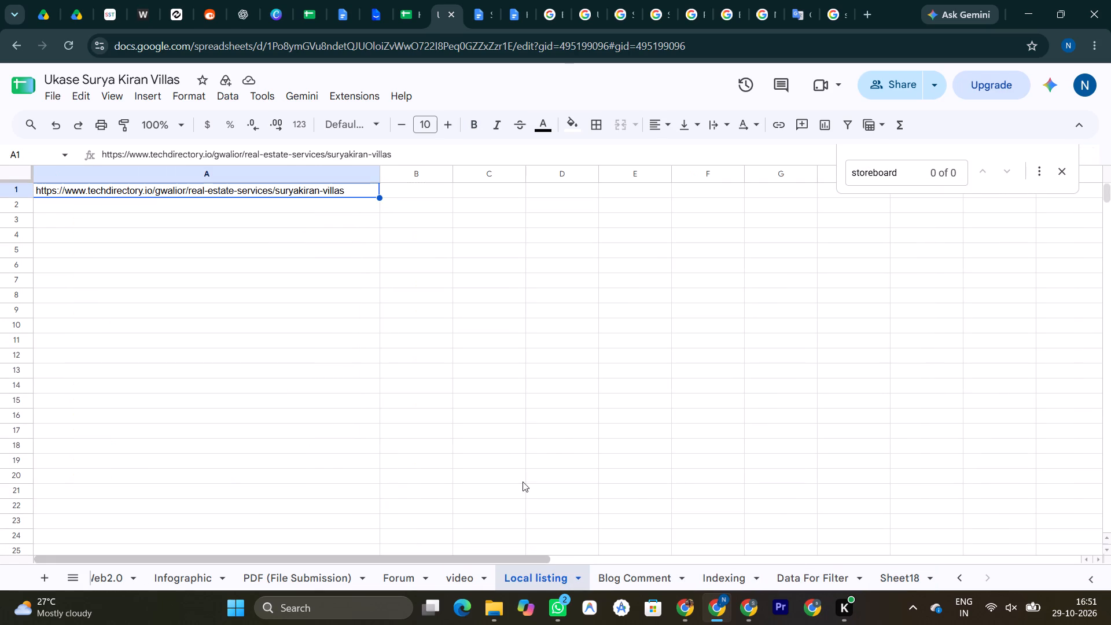
key("ctrl+f")
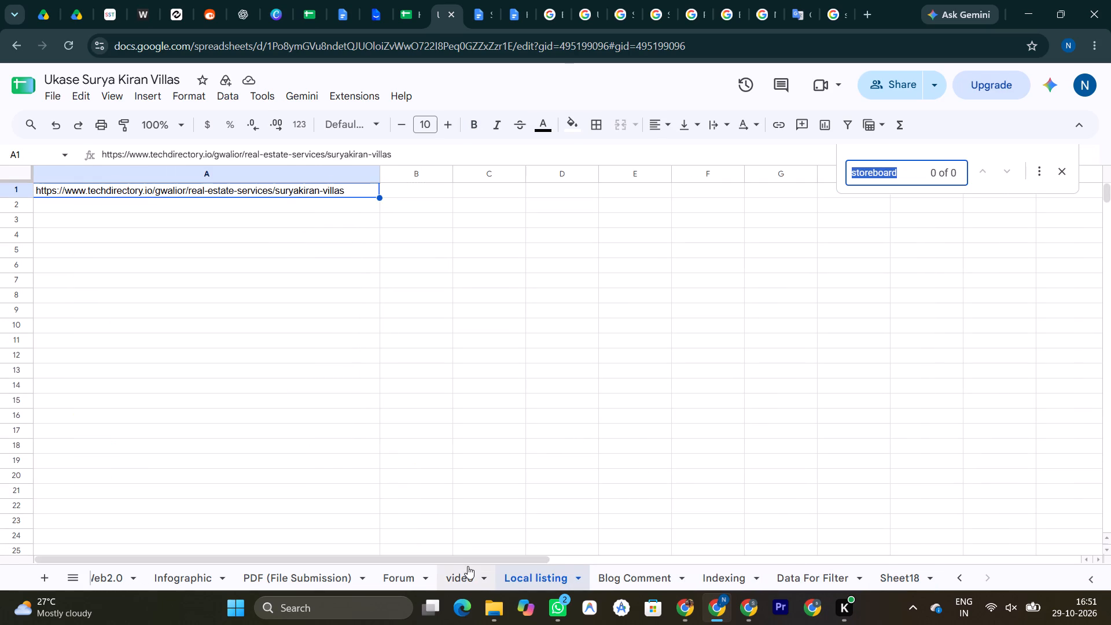
scroll(467, 567, "up", 6)
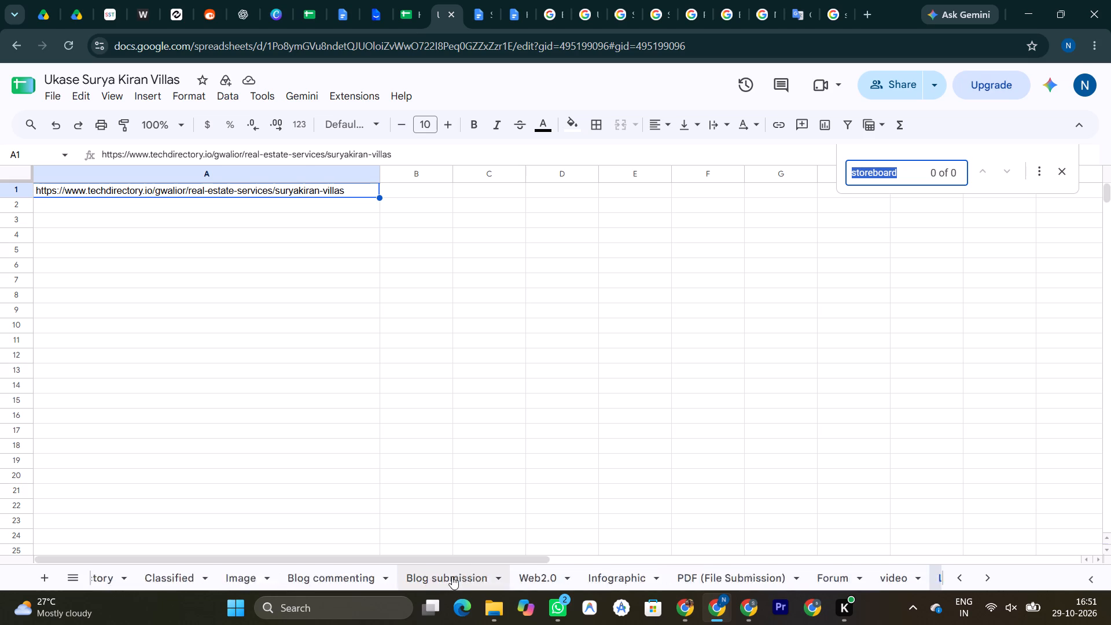
scroll(452, 576, "up", 9)
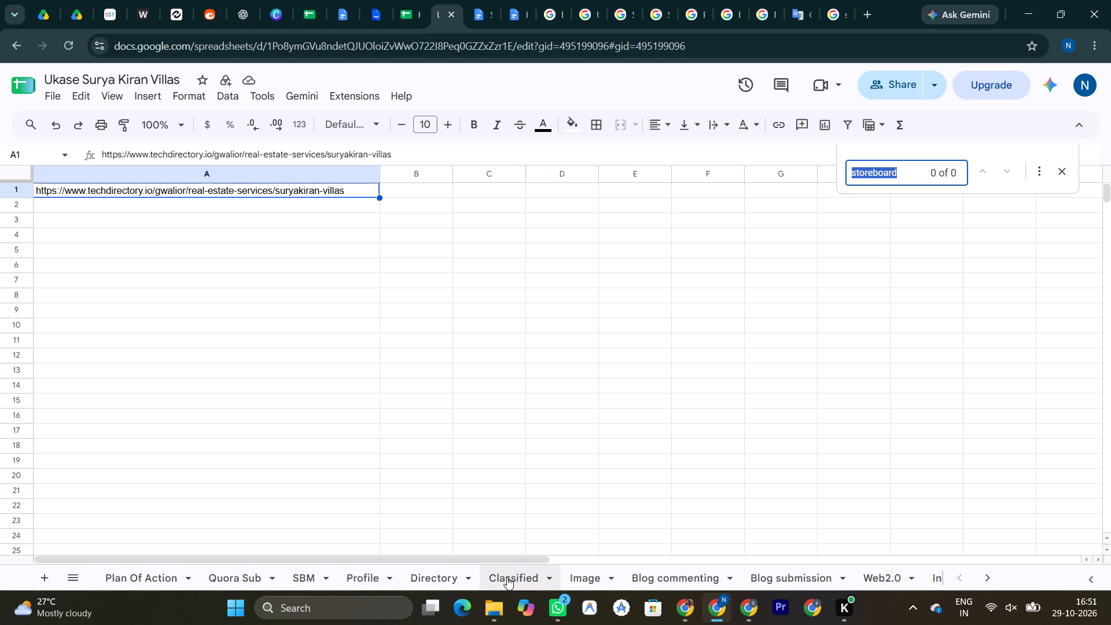
left_click(373, 577)
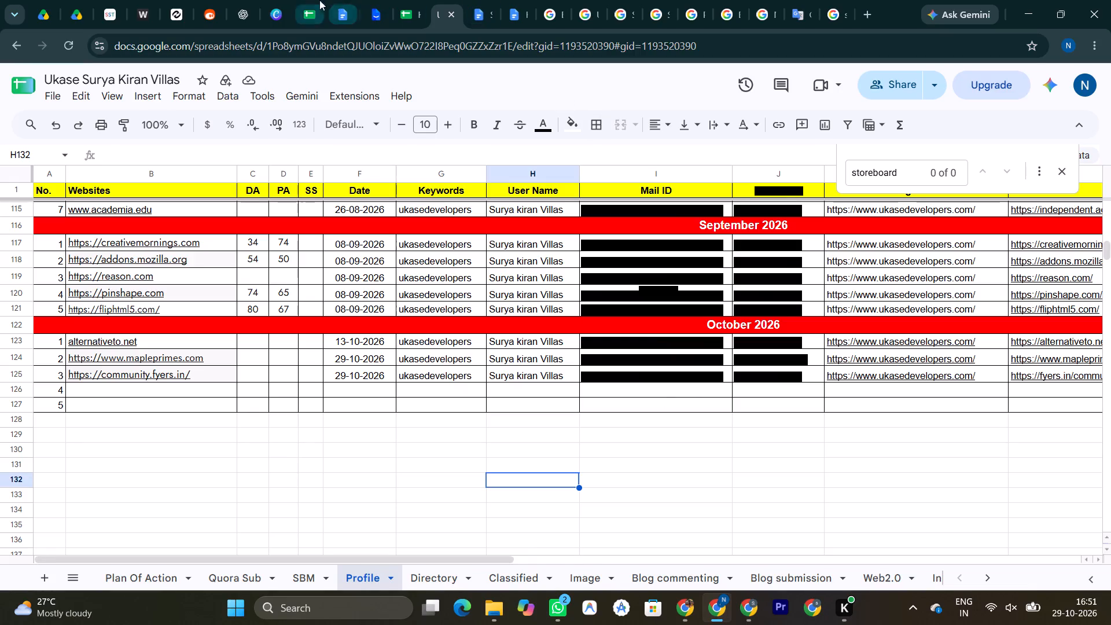
Switch to the Harsh Backlink spreadsheet and look through its Sheet22, Minds Ninja, quora and Social Bookmarking sheets.
left_click(402, 0)
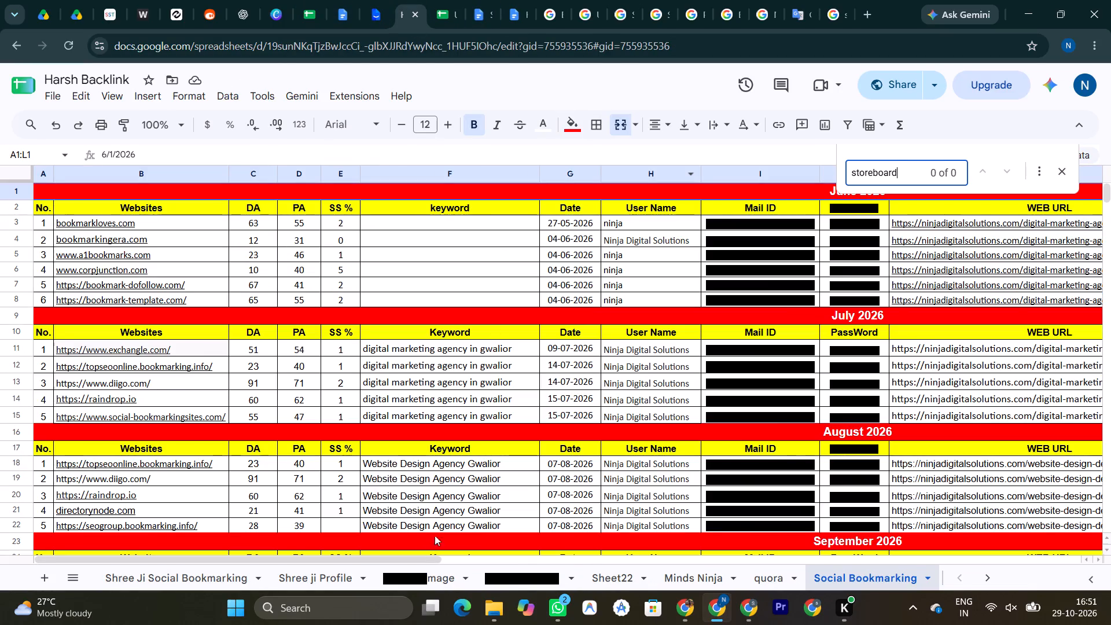
left_click(597, 578)
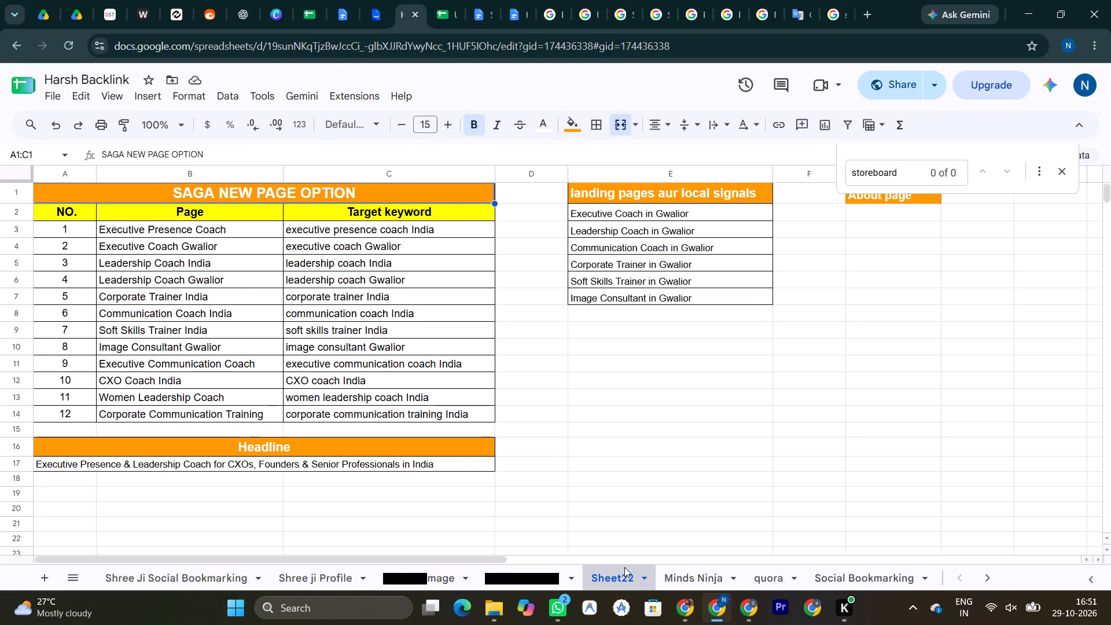
left_click(689, 582)
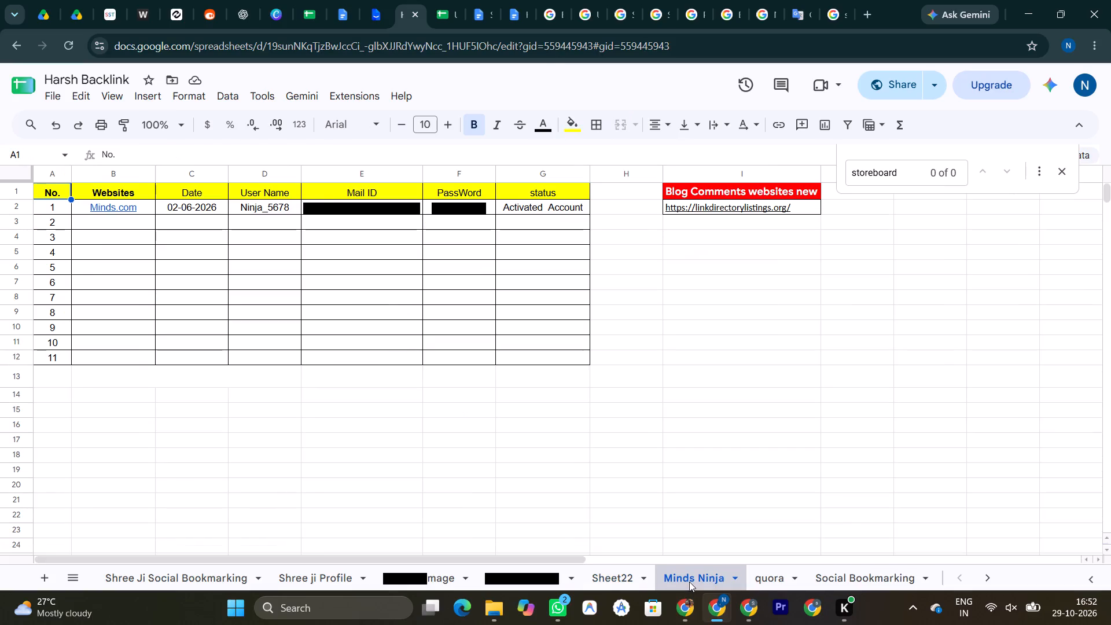
left_click(764, 580)
left_click(841, 579)
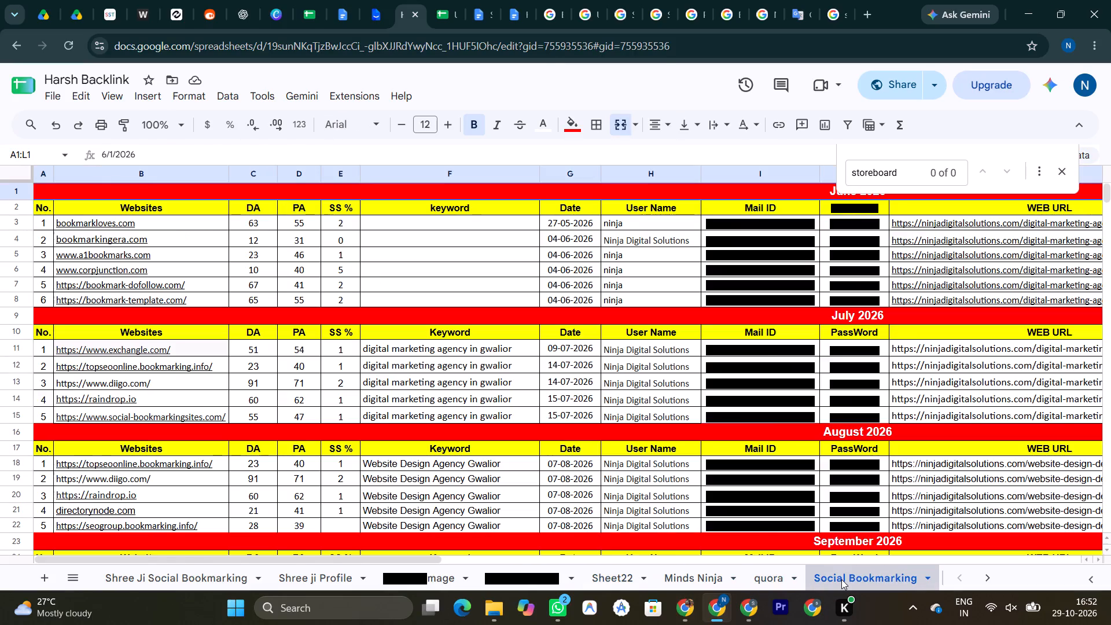
Search the Image submission, Classfied Backlink, Blog Comments and Profile Submission sheets of Harsh Backlink for storeboard.
scroll(841, 579, "up", 4)
scroll(841, 579, "down", 6)
left_click(582, 572)
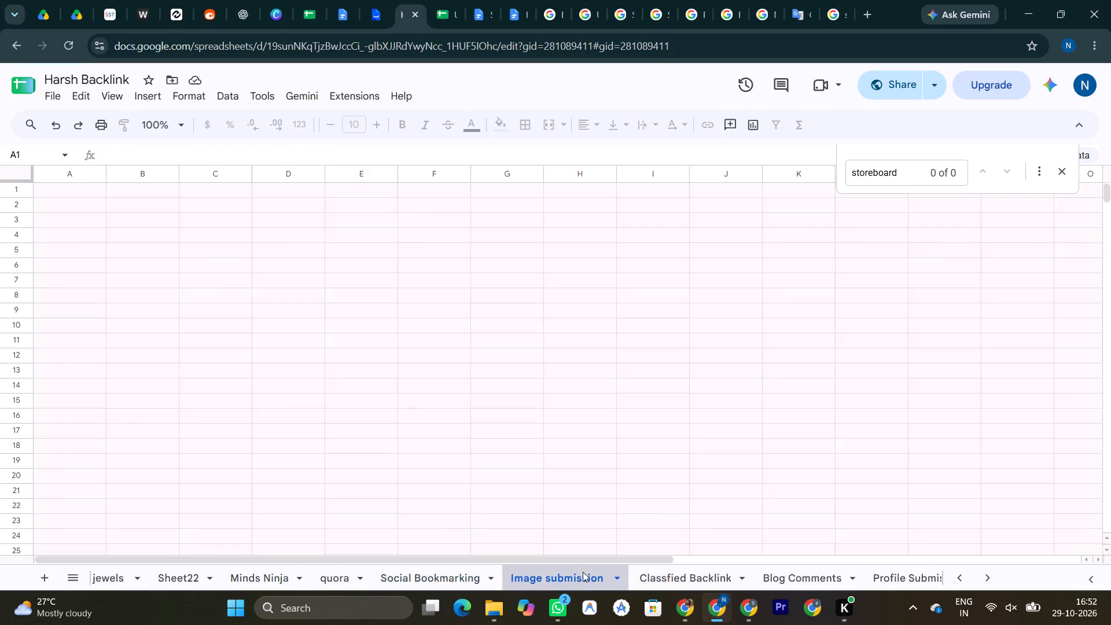
left_click(685, 577)
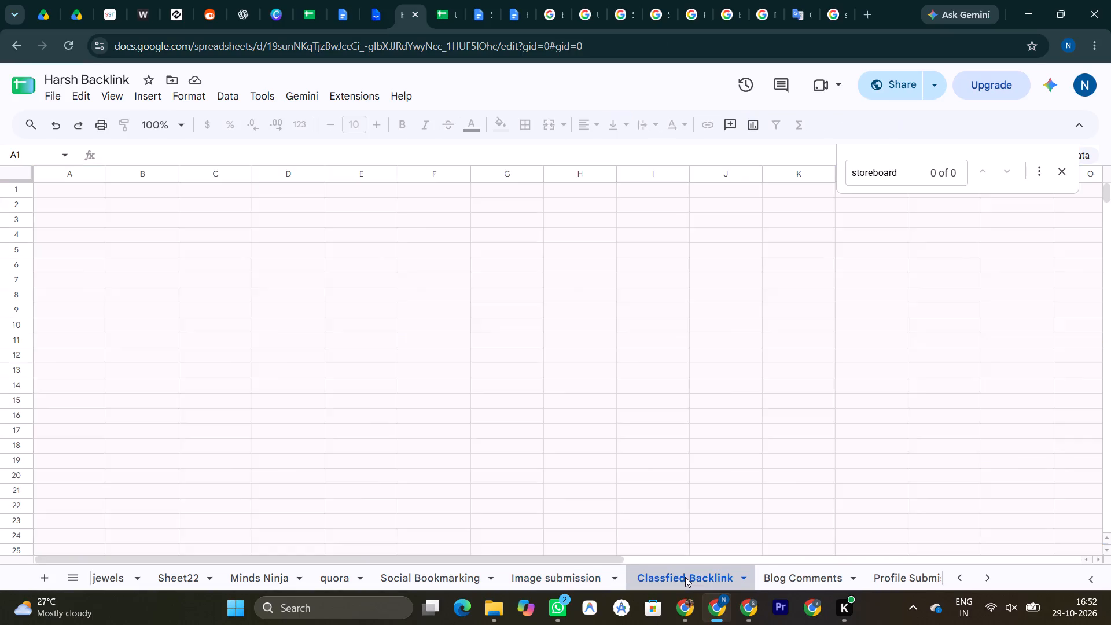
left_click(564, 573)
key("ctrl+f")
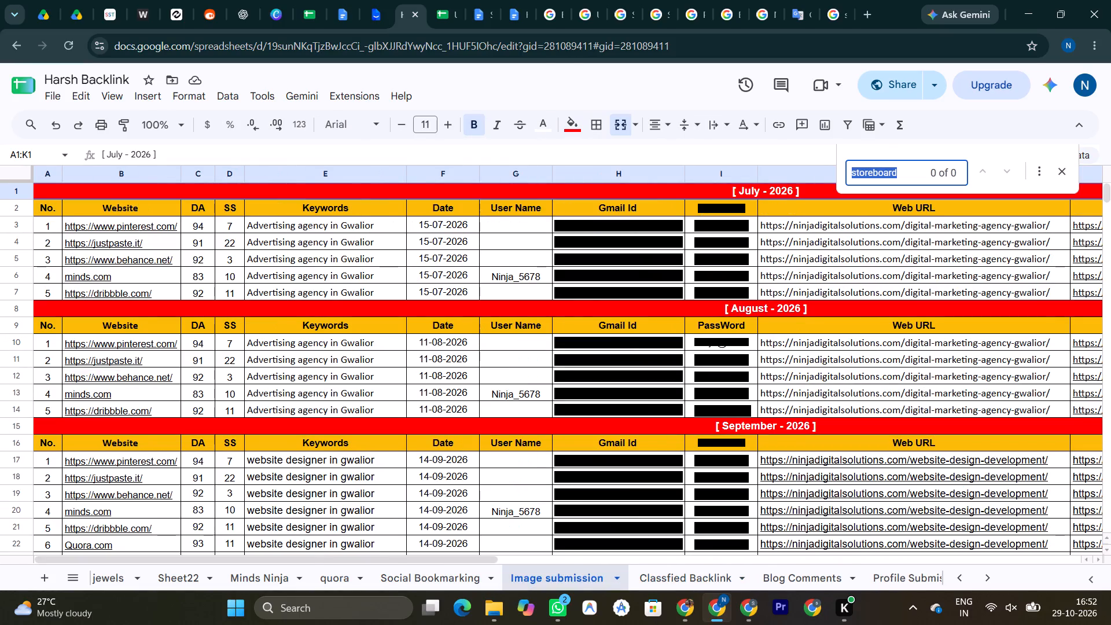
left_click(688, 579)
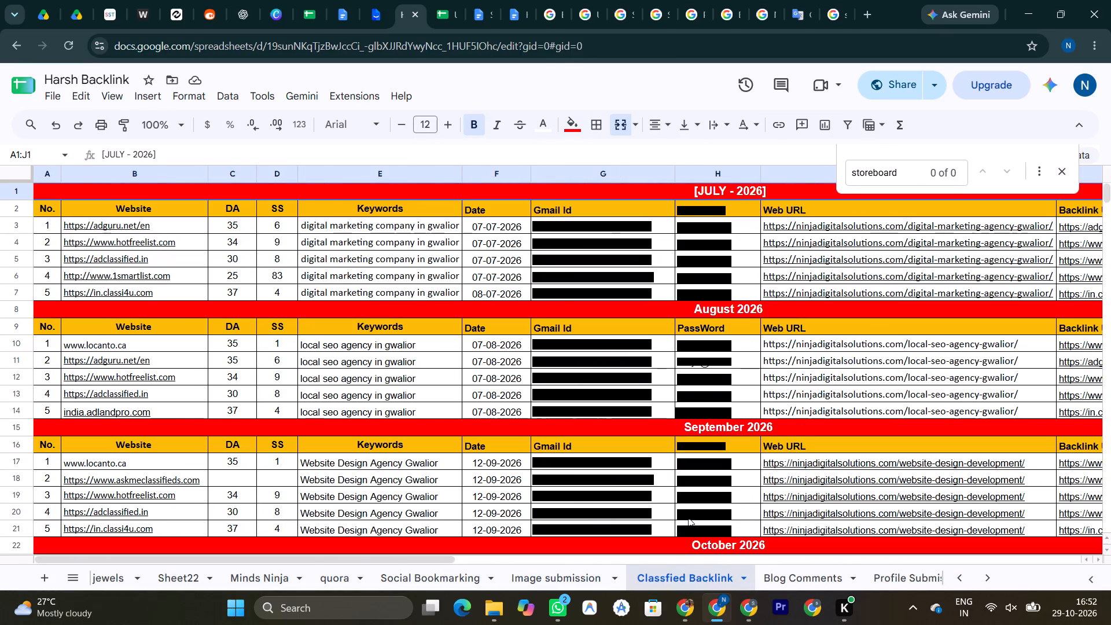
key("ctrl+f")
left_click(781, 590)
key("ctrl+f")
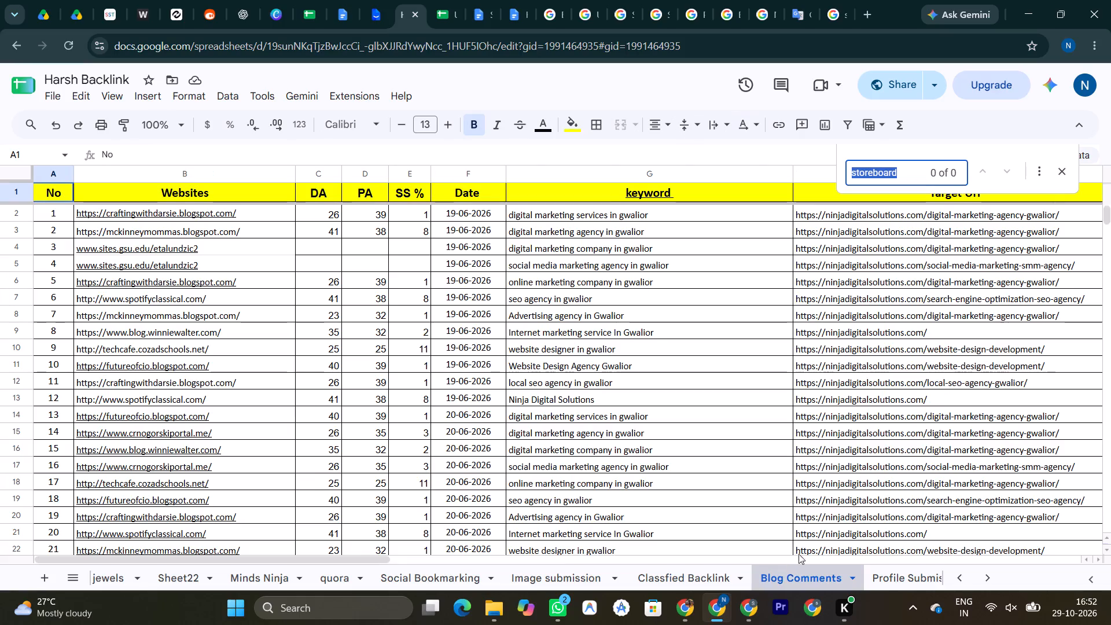
left_click(899, 576)
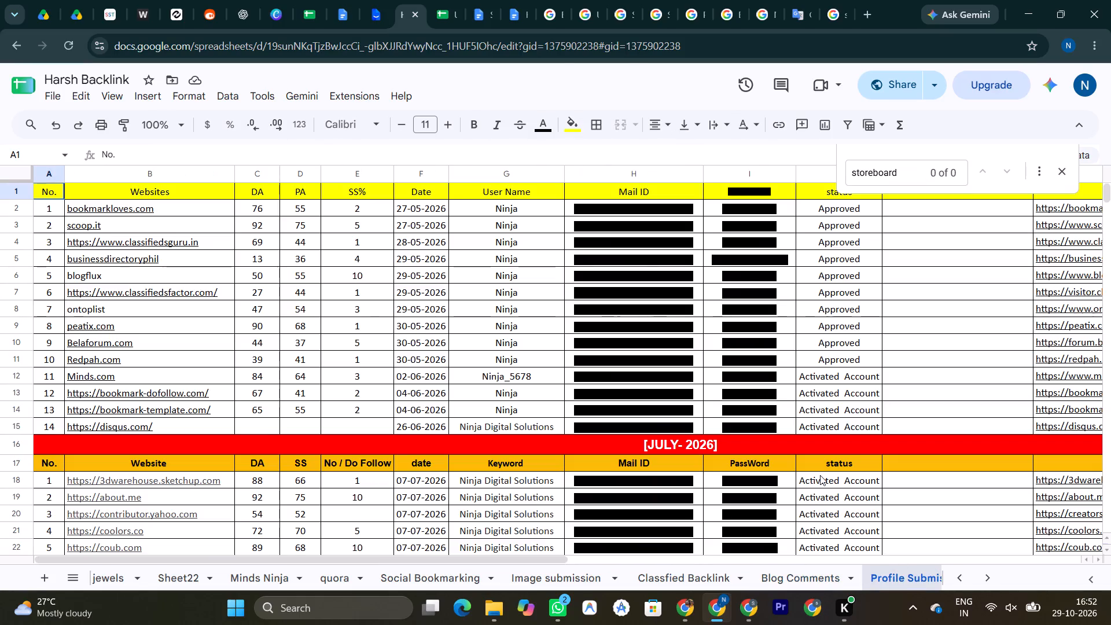
key("ctrl+f")
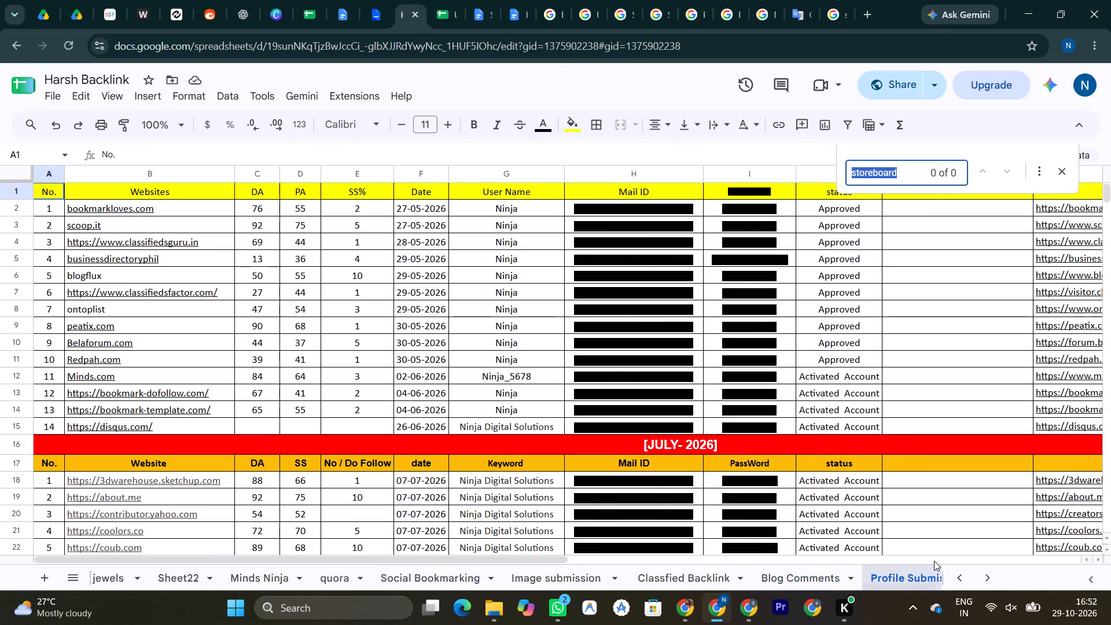
Search the Directory Submission, PDF Submission, Blog Submission, Forum, inforgraphic and Web 2.0 sheets of Harsh Backlink for storeboard.
left_click(983, 576)
left_click(426, 579)
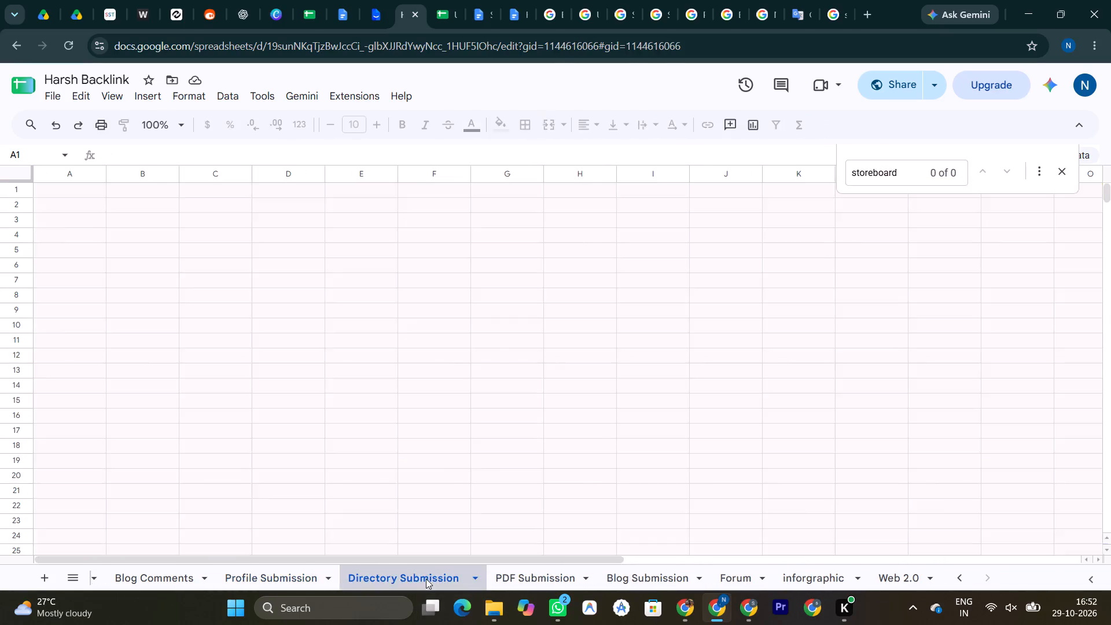
key("ctrl+f")
left_click(533, 582)
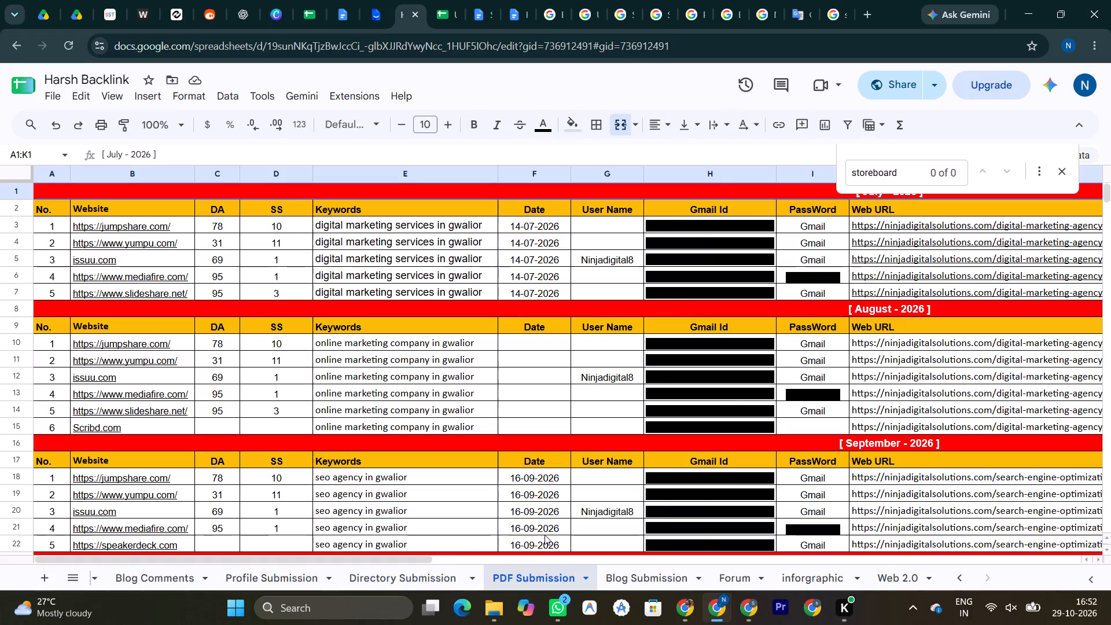
key("ctrl+f")
left_click(654, 571)
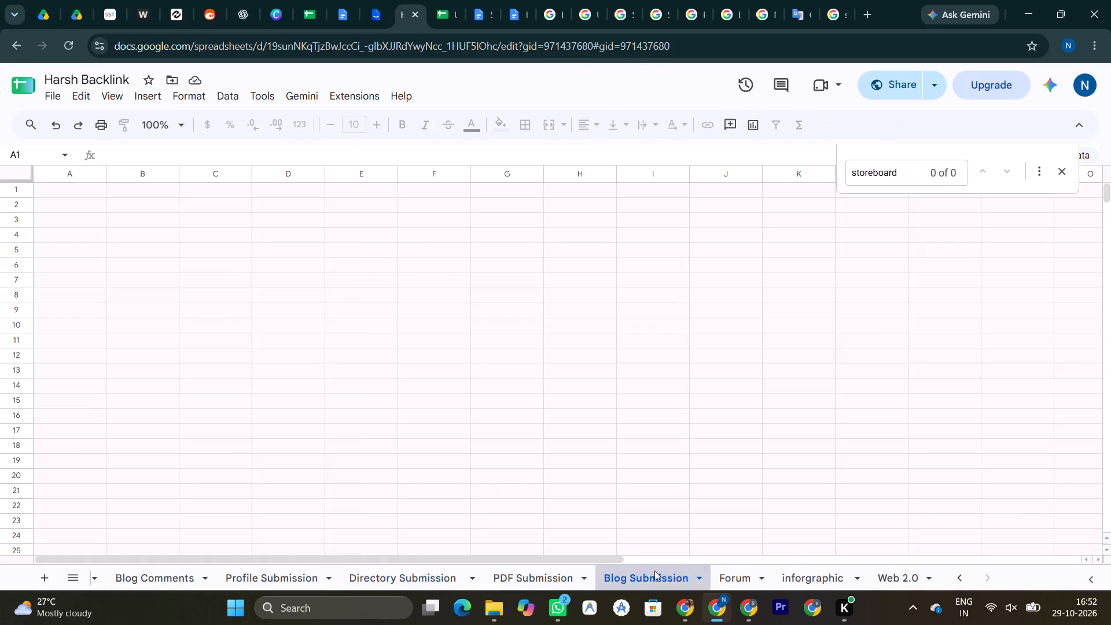
key("ctrl+f")
left_click(751, 572)
key("ctrl+f")
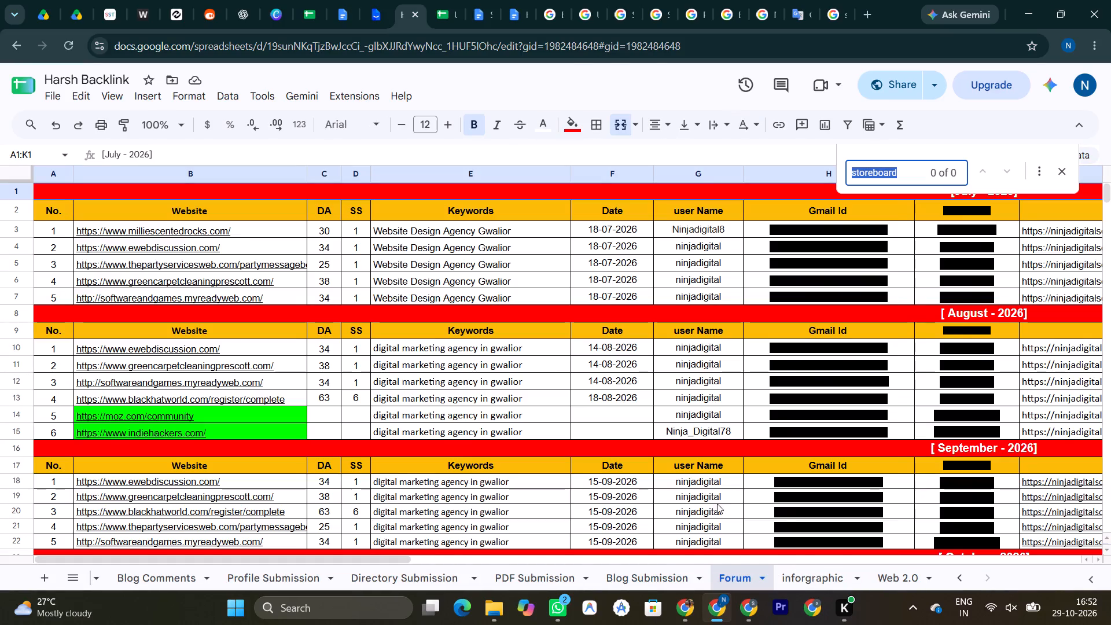
left_click(804, 572)
key("ctrl+f")
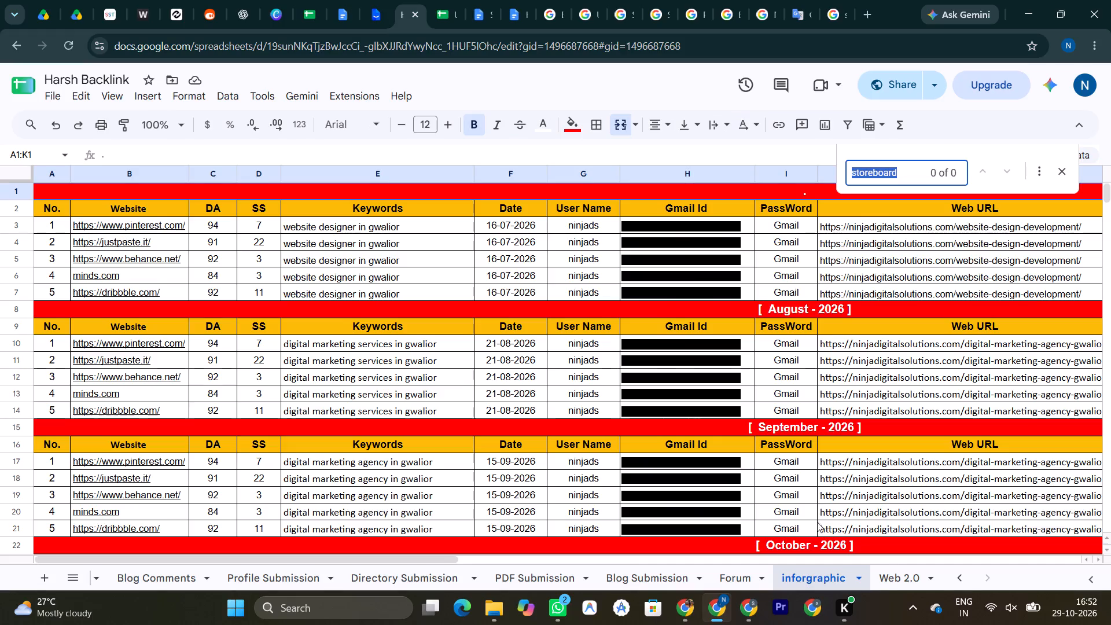
left_click(902, 581)
key("ctrl+f")
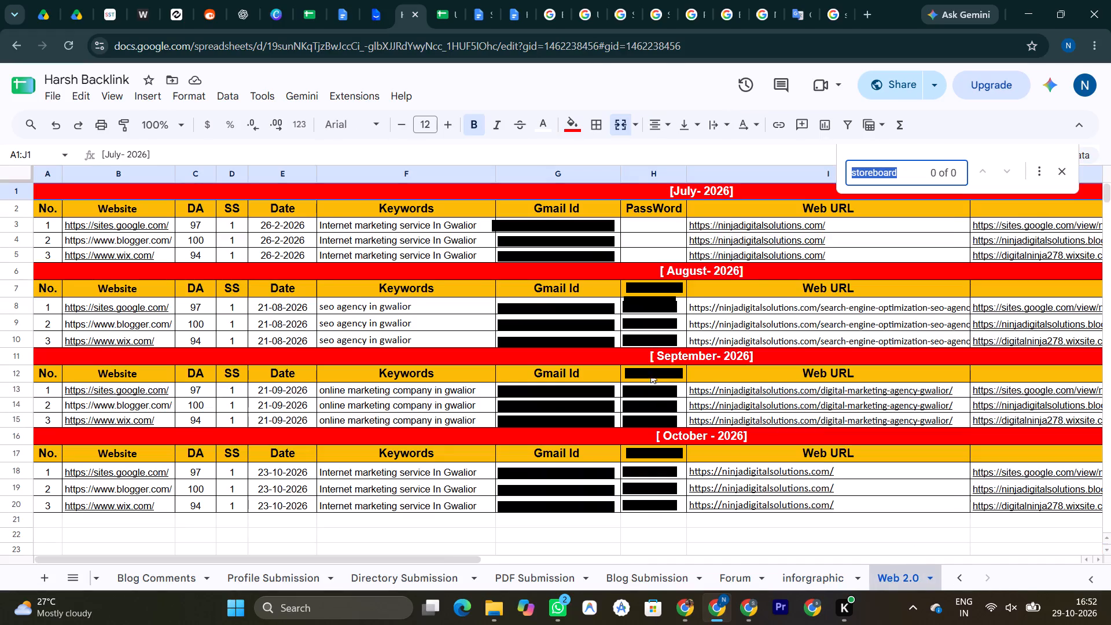
From Harsh Backlink, open the recent Drive spreadsheet Ninja Digital Solutions website.
left_click(450, 0)
left_click(395, 0)
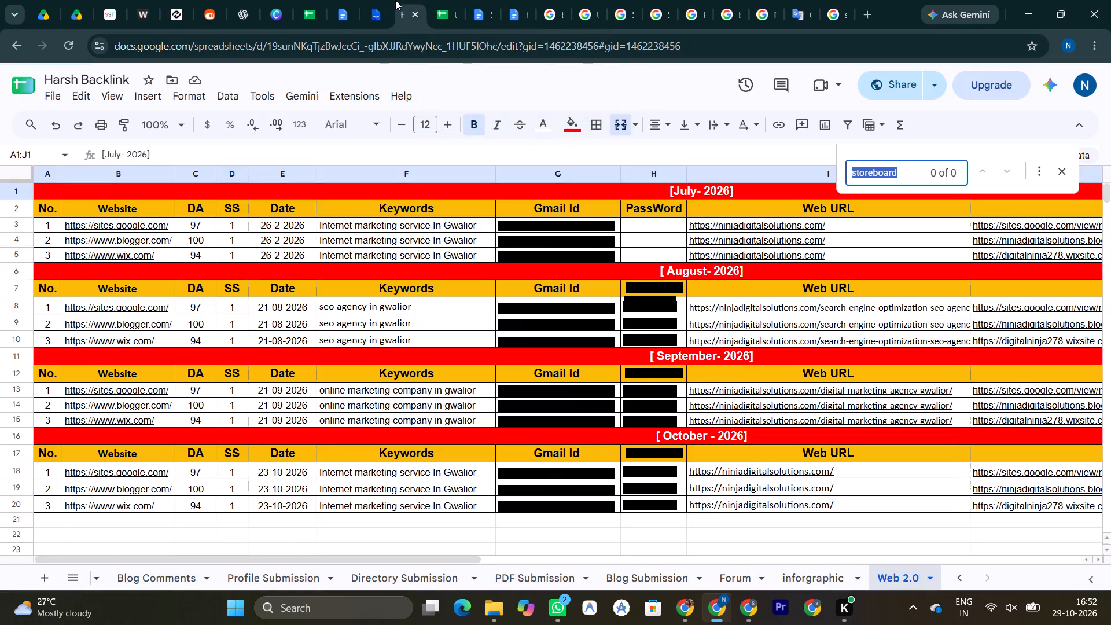
left_click(53, 91)
left_click(78, 148)
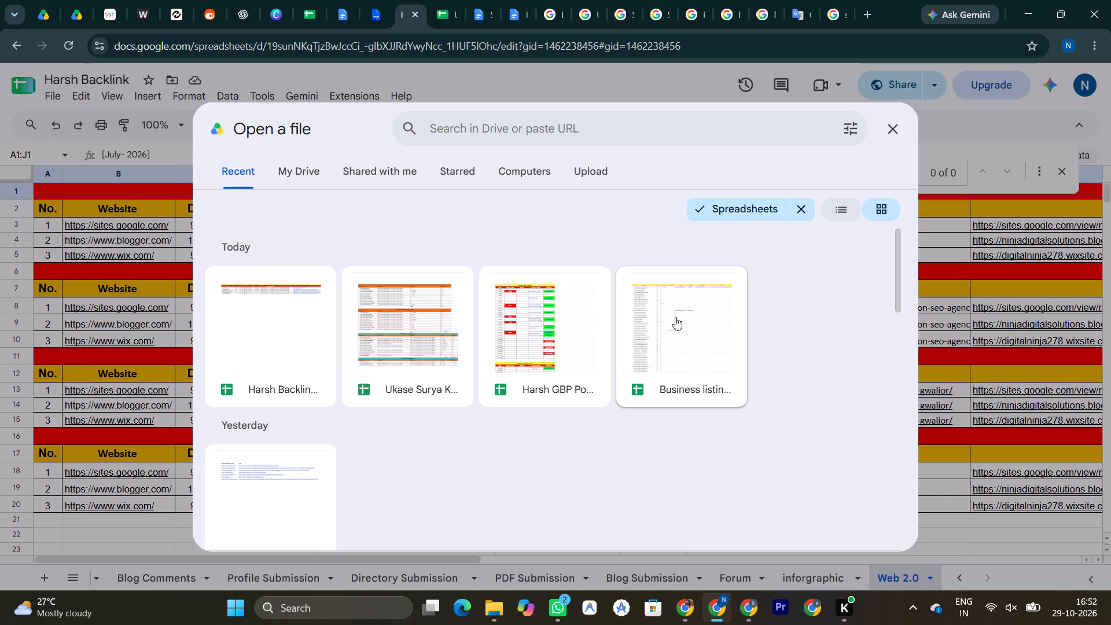
scroll(505, 317, "down", 2)
left_click(278, 341)
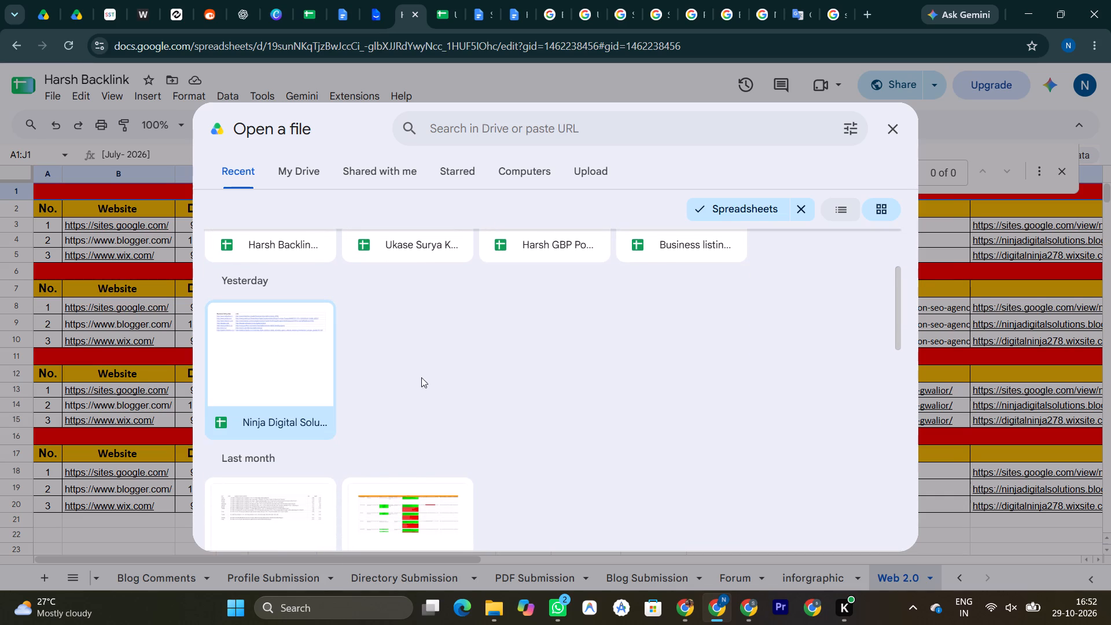
left_click(882, 534)
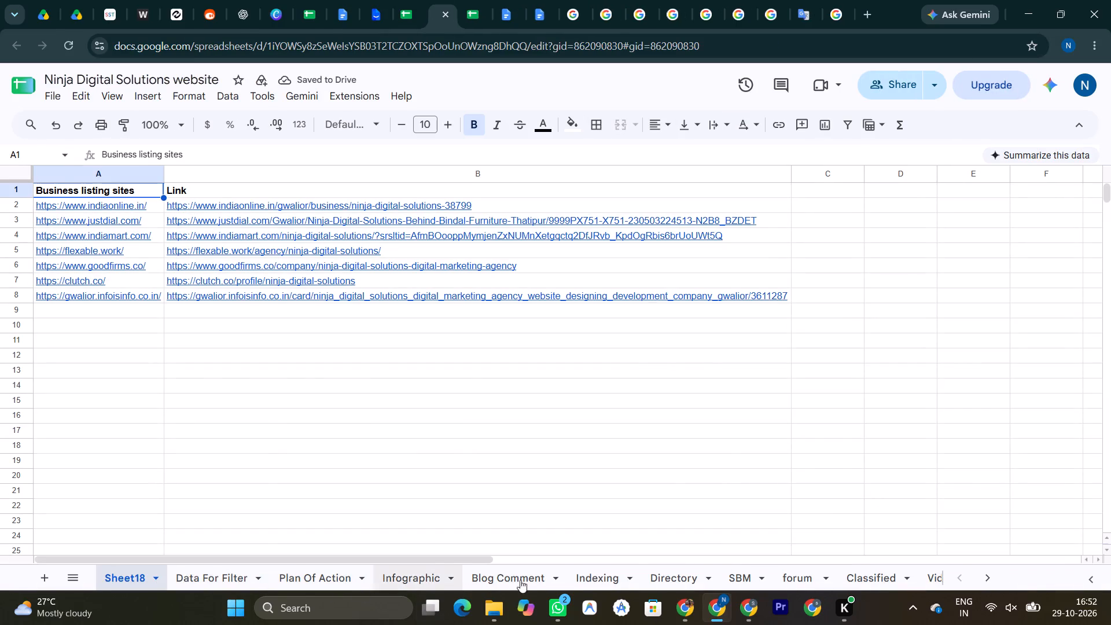
Search the blog / article, profile, web 2.0 and image sheets of Ninja Digital Solutions website for storeboard.
scroll(903, 572, "down", 2)
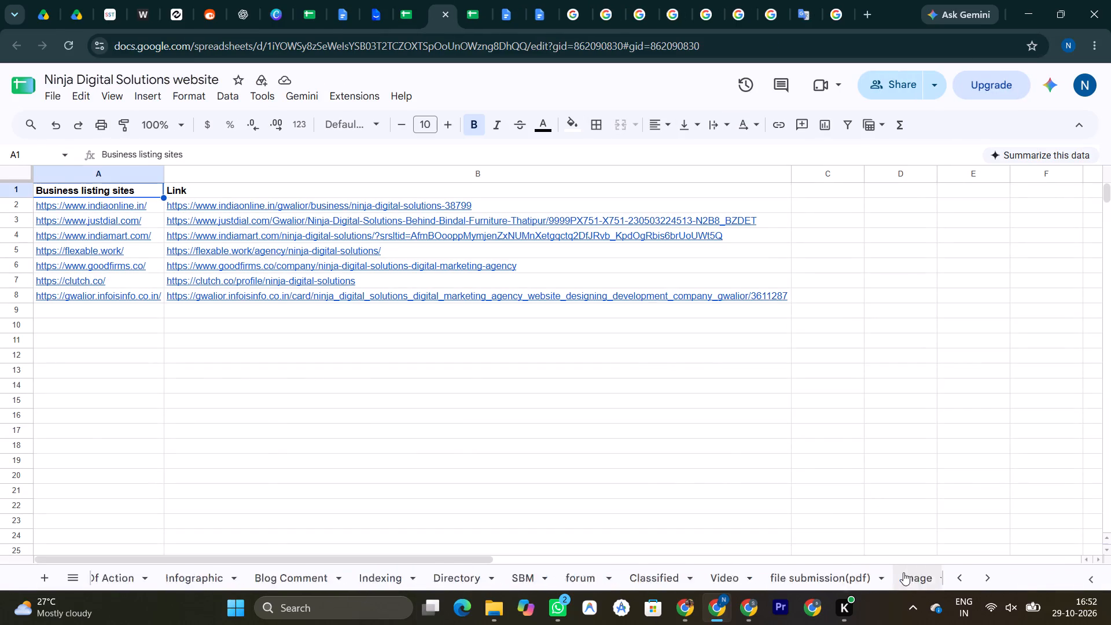
scroll(903, 572, "down", 13)
left_click(904, 572)
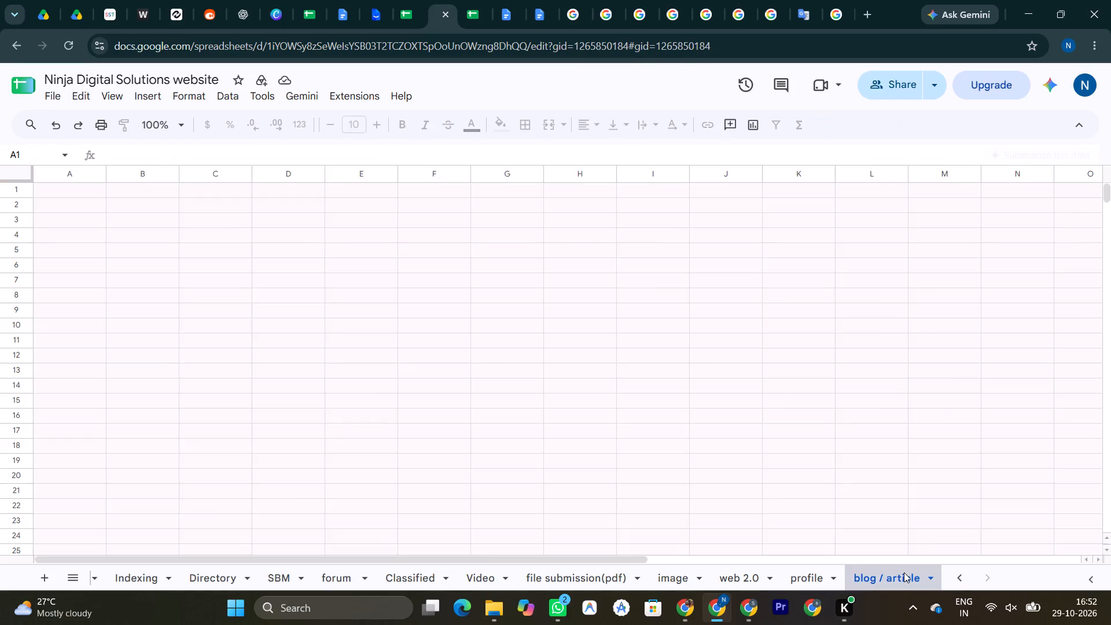
key("ctrl+f")
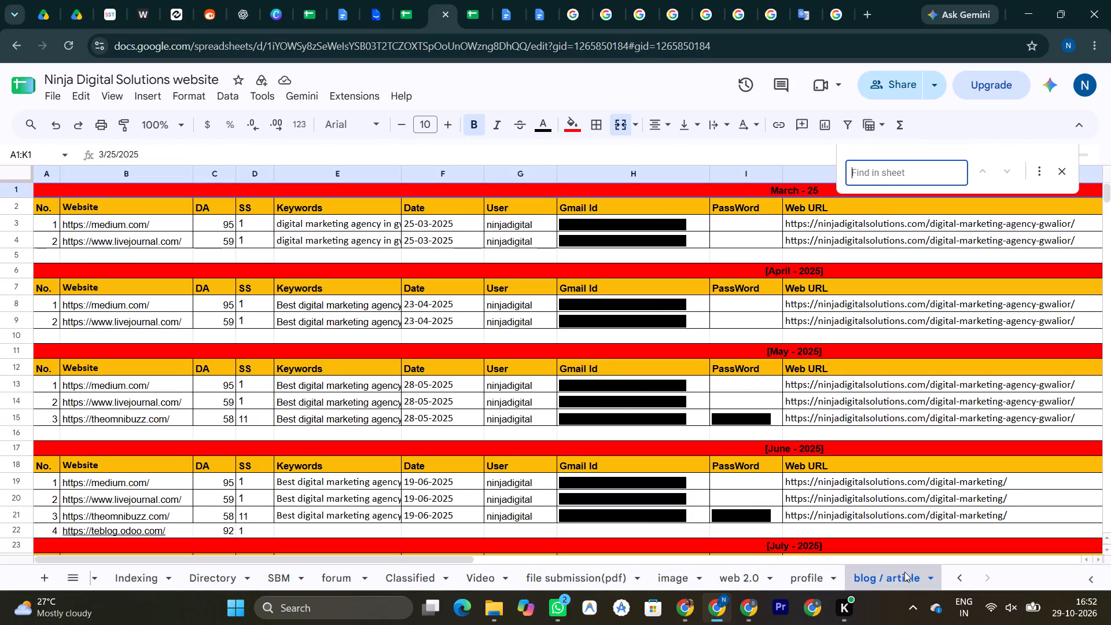
key("ctrl+v")
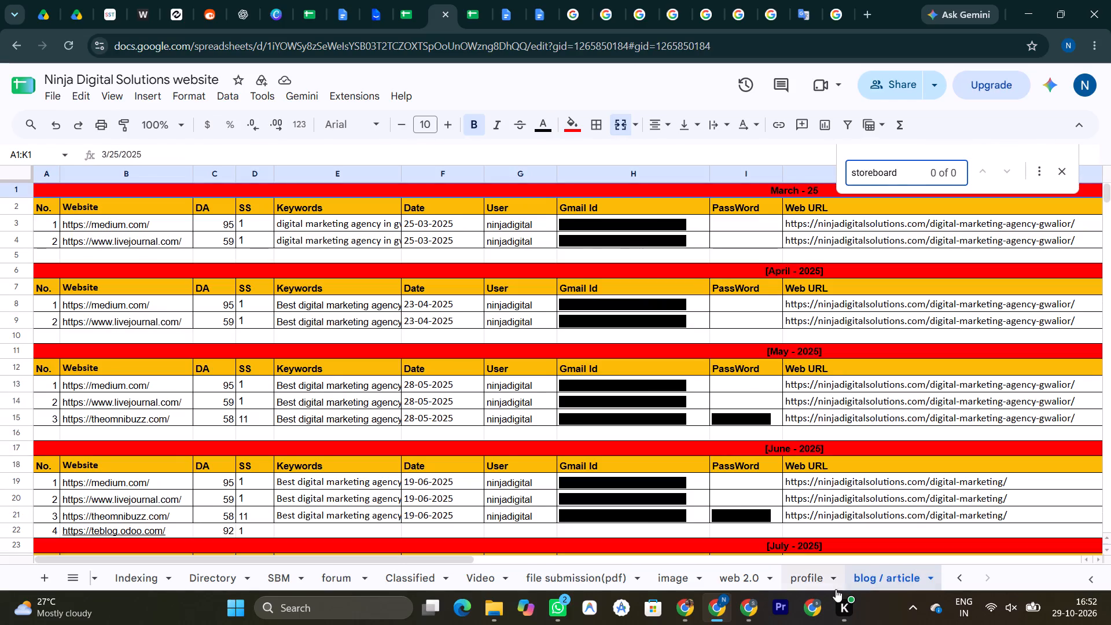
left_click(796, 582)
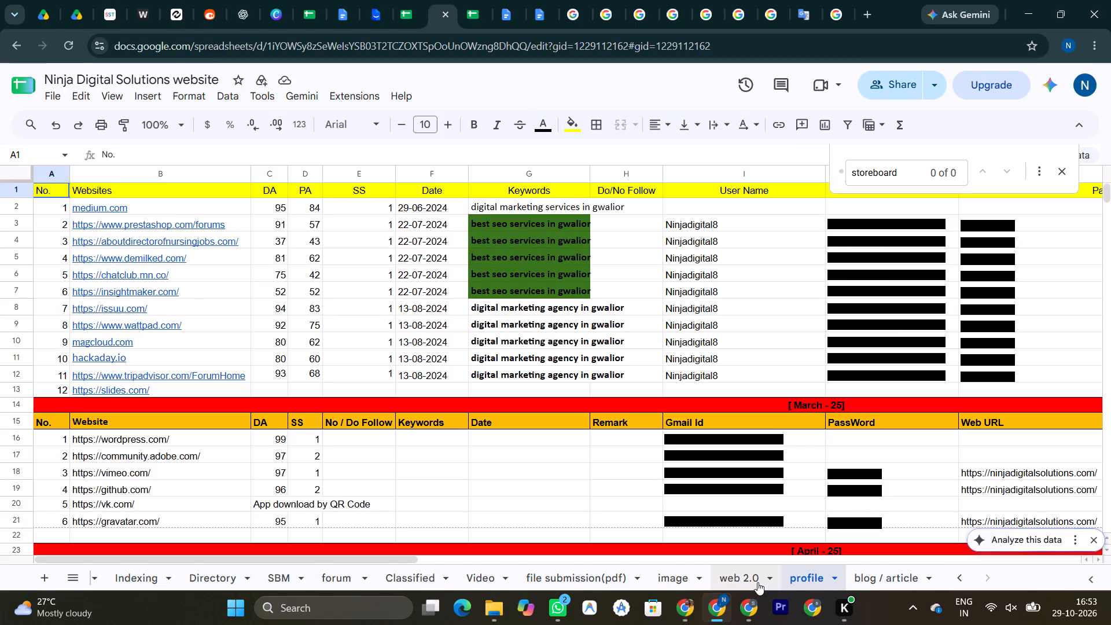
key("ctrl+f")
key("ctrl+v")
left_click(757, 582)
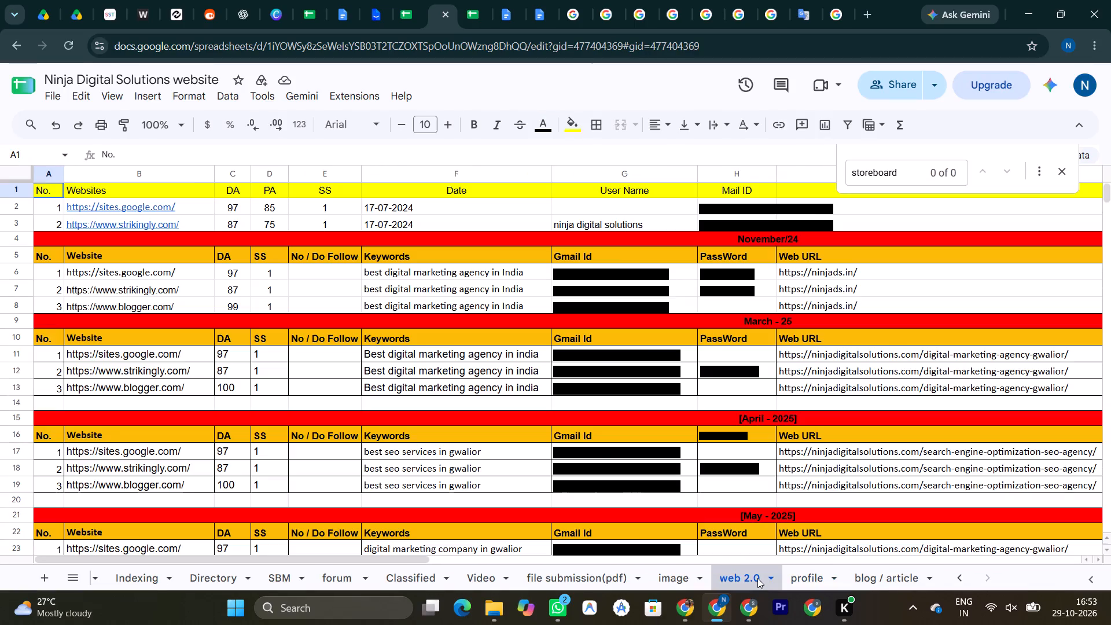
key("ctrl+f")
left_click(673, 589)
key("ctrl+f")
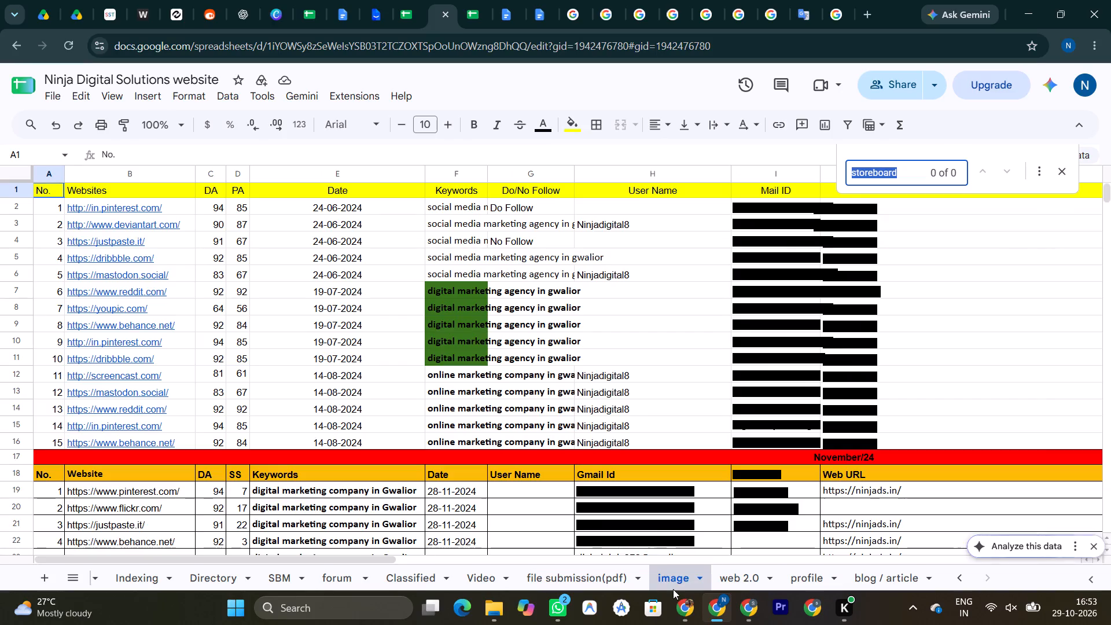
Search the file submission(pdf), Video, Classified, forum, SBM, Directory and Indexing sheets of Ninja Digital Solutions website for storeboard.
left_click(607, 586)
key("ctrl+f")
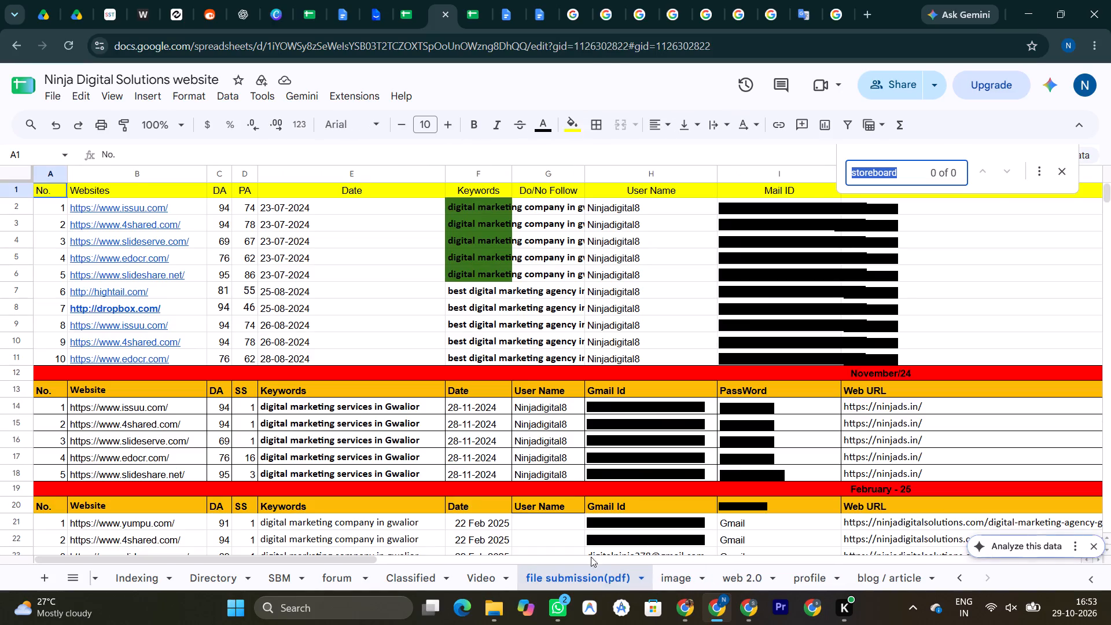
left_click(502, 571)
key("ctrl+f")
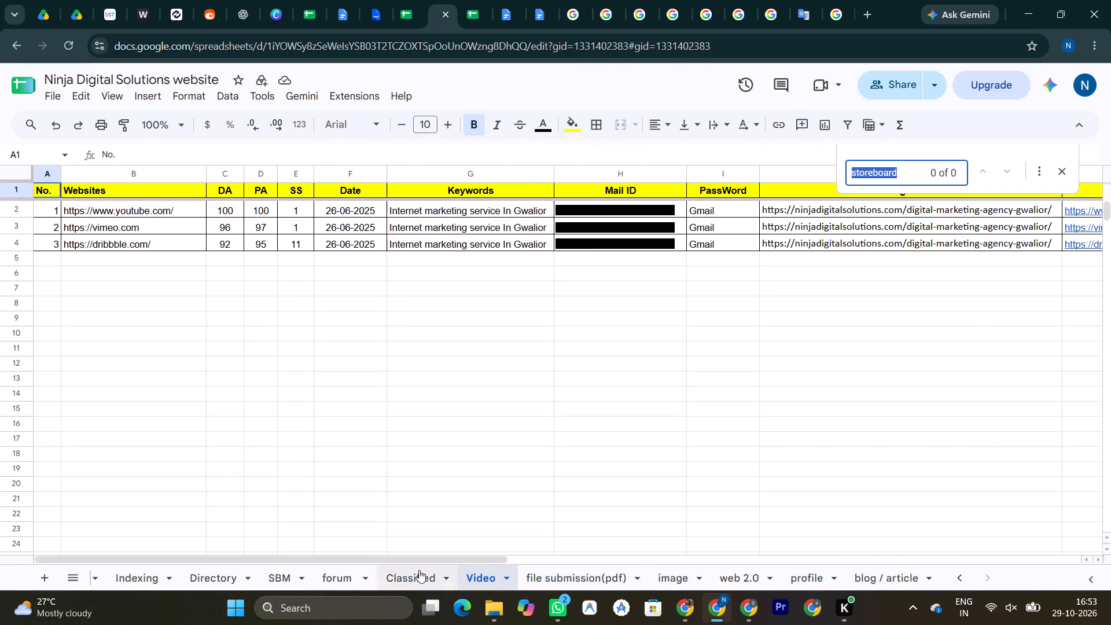
left_click(419, 570)
key("ctrl+f")
left_click(350, 574)
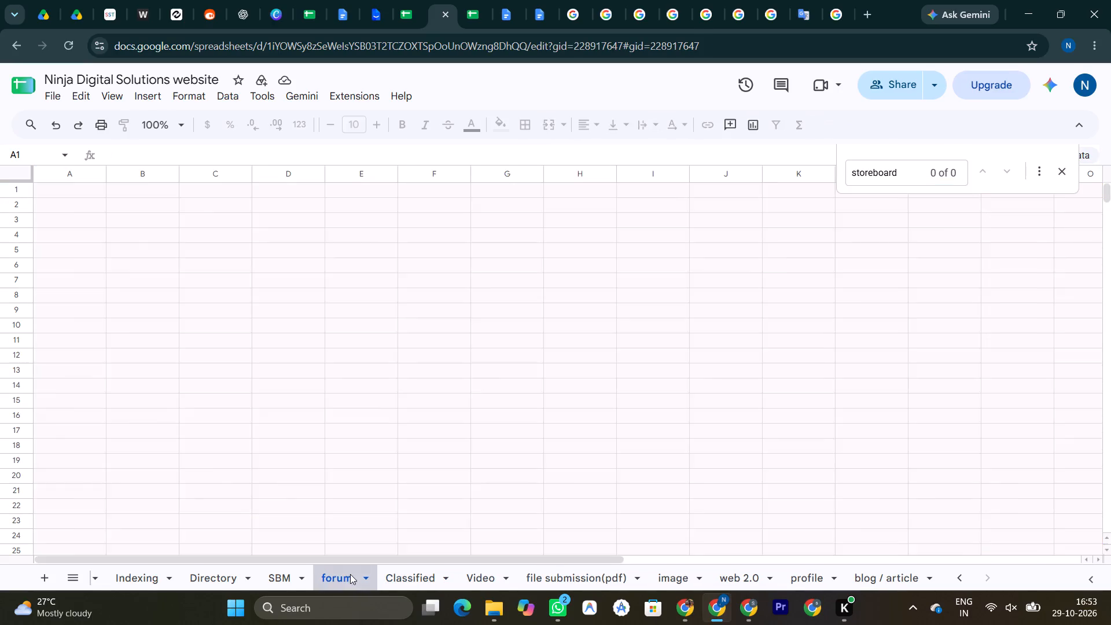
key("ctrl+f")
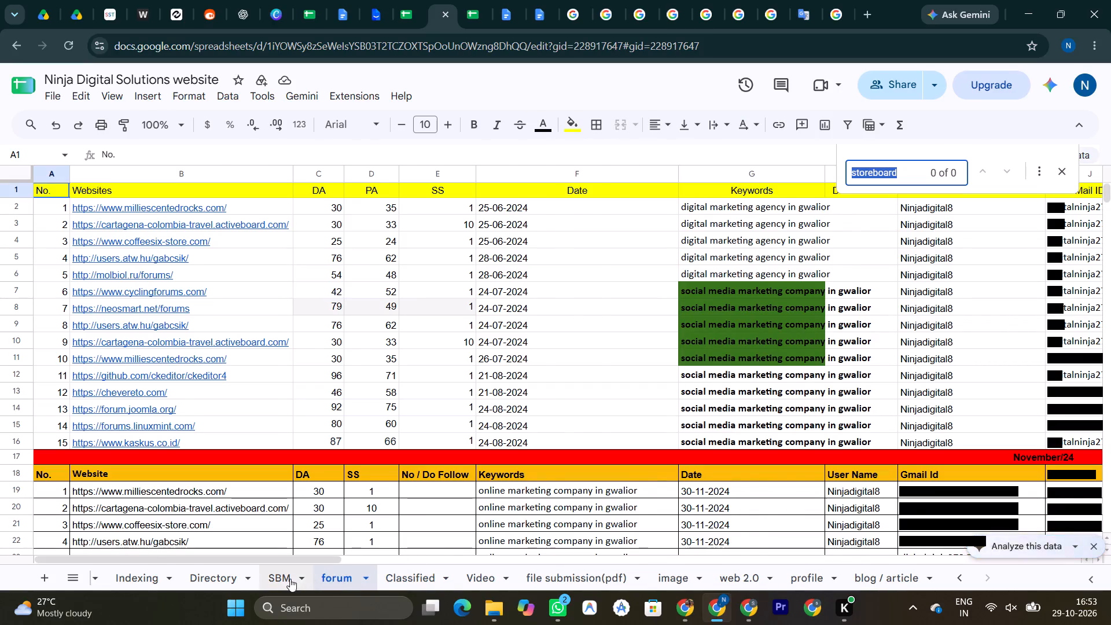
left_click(290, 579)
key("ctrl+f")
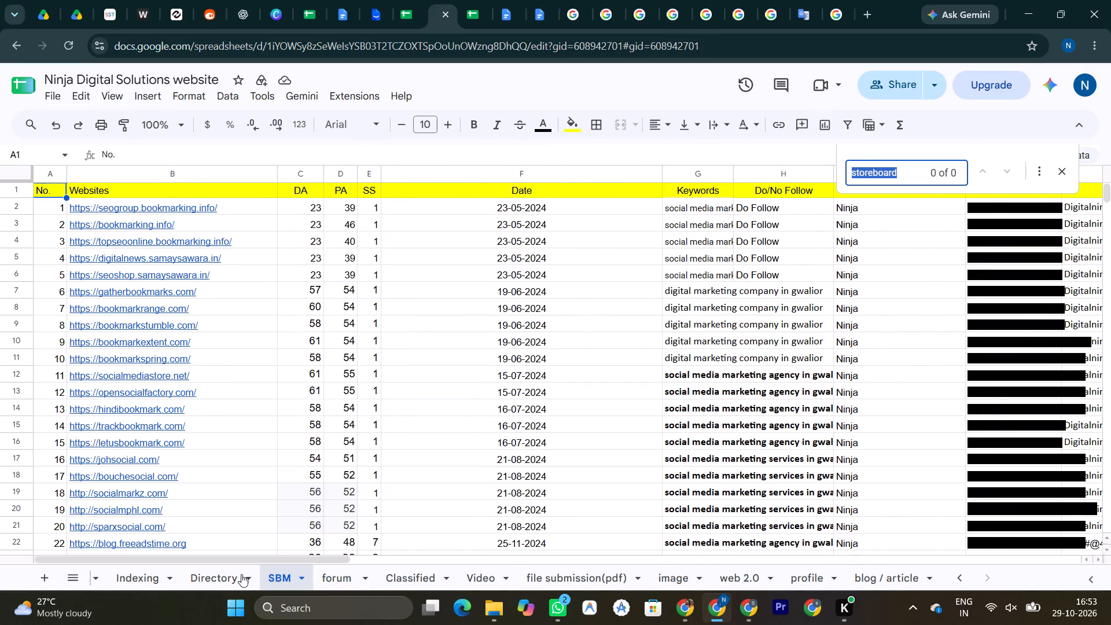
left_click(234, 577)
key("ctrl+f")
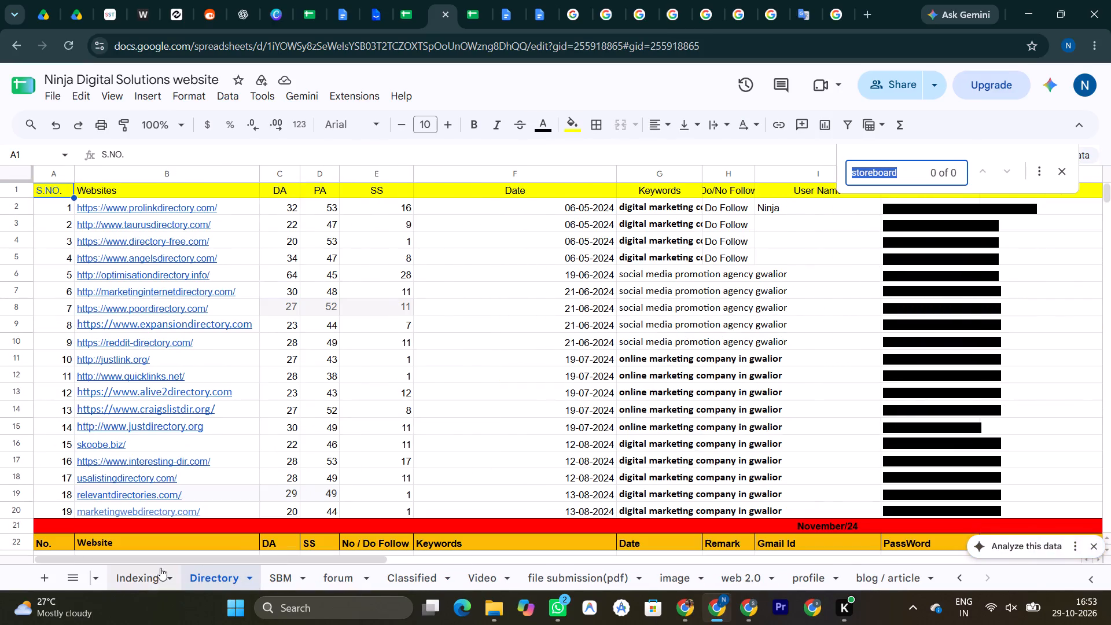
left_click(156, 574)
key("ctrl+f")
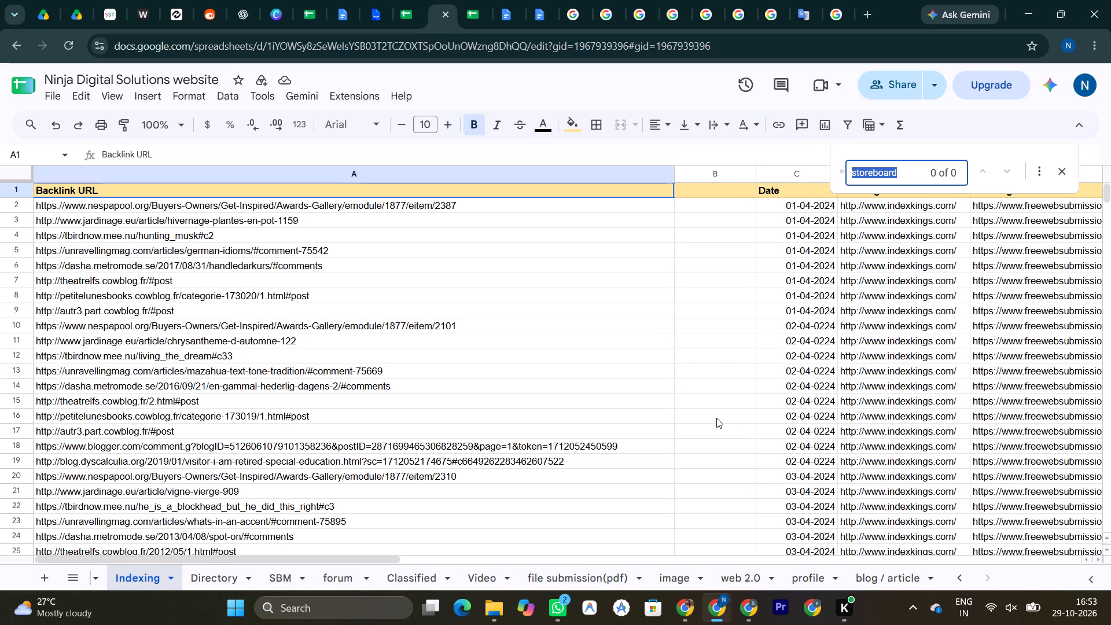
Search the Blog Comment, Infographic, Plan Of Action, Data For Filter and Sheet18 sheets of Ninja Digital Solutions website for storeboard.
scroll(664, 576, "down", 5)
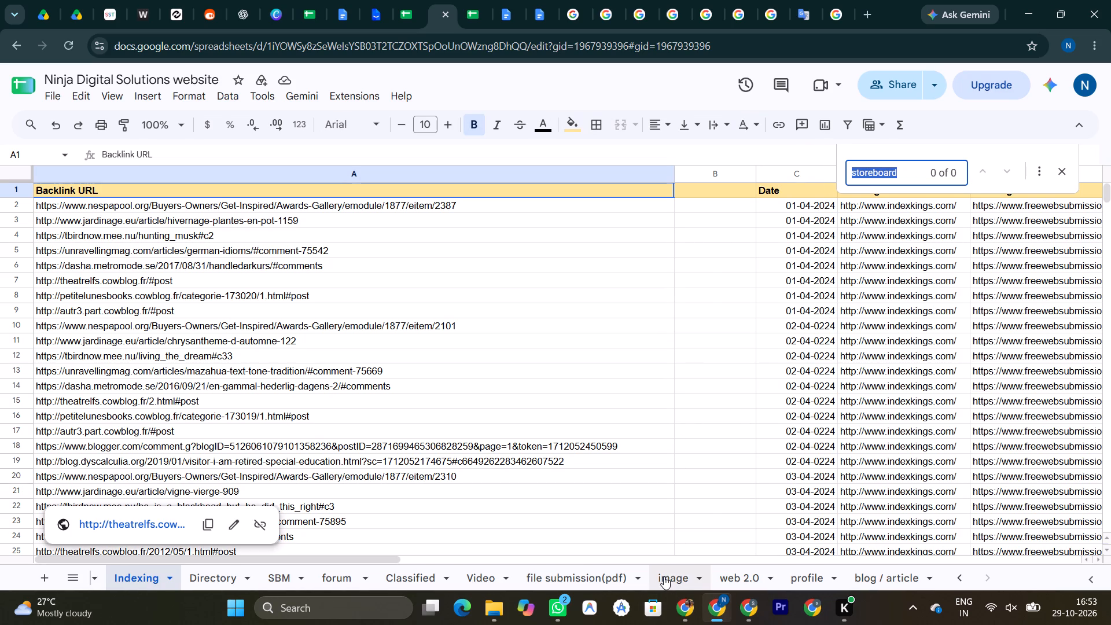
scroll(664, 576, "up", 8)
left_click(523, 579)
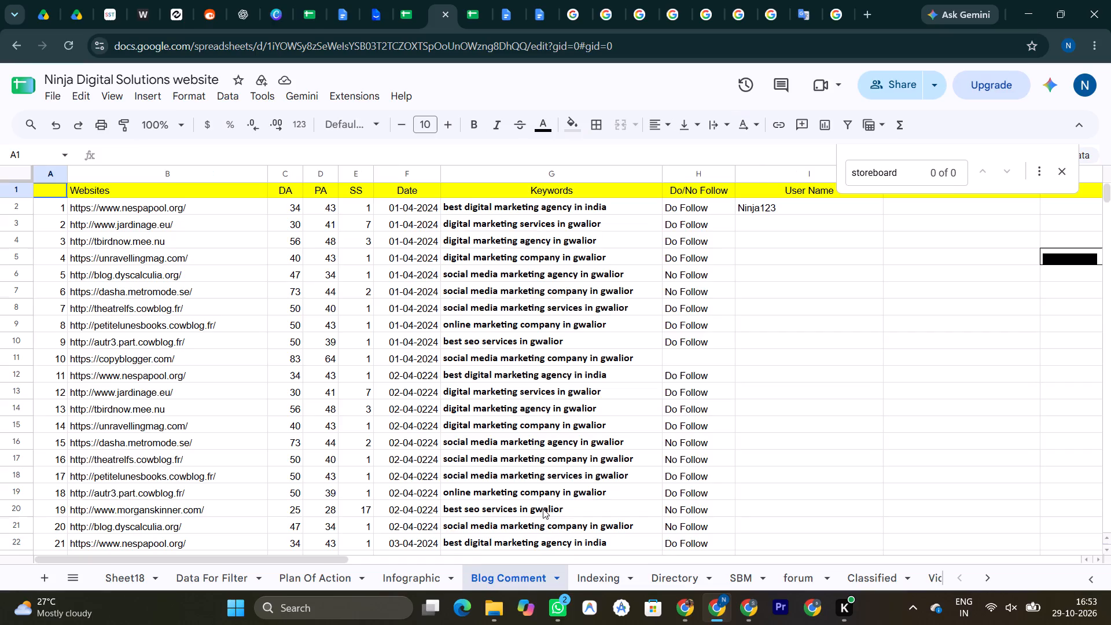
key("ctrl+f")
left_click(422, 582)
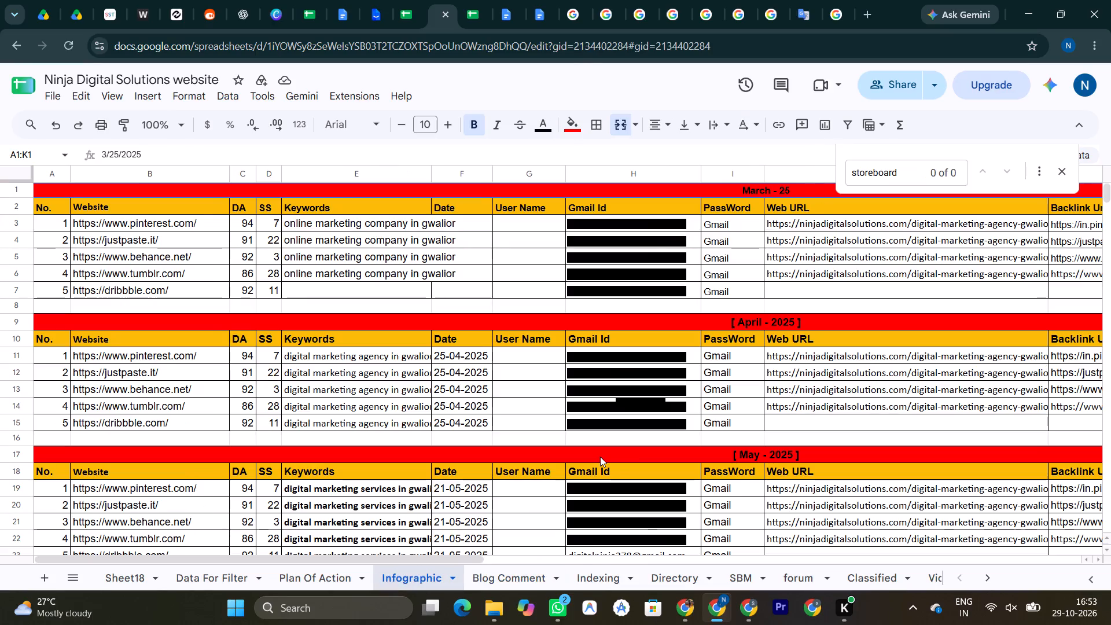
key("ctrl+f")
left_click(332, 579)
key("ctrl+f")
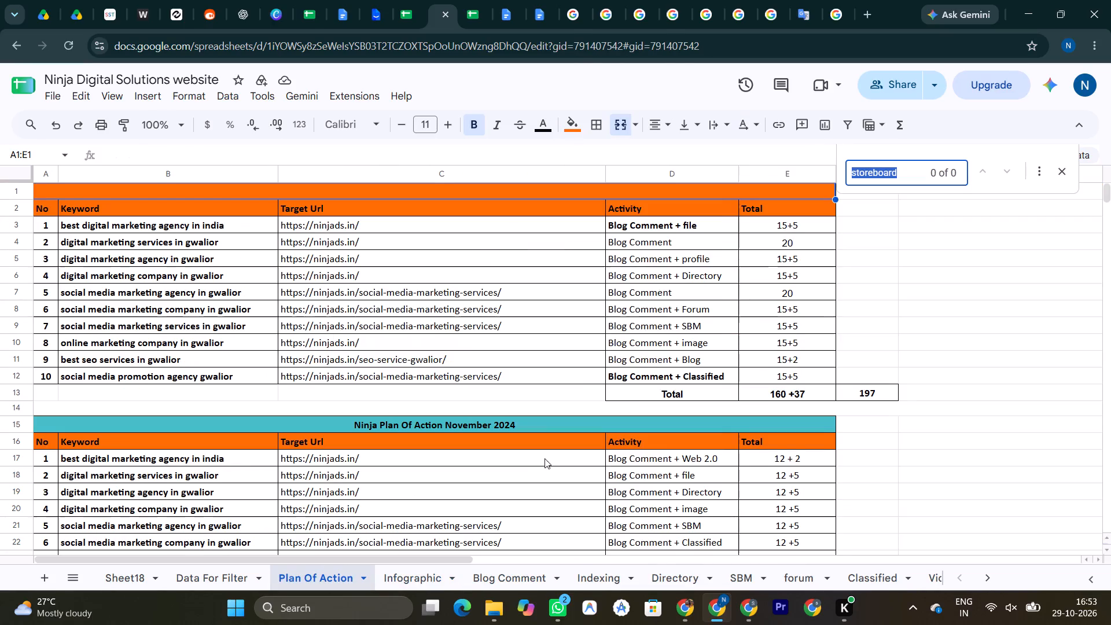
left_click(239, 576)
key("ctrl+f")
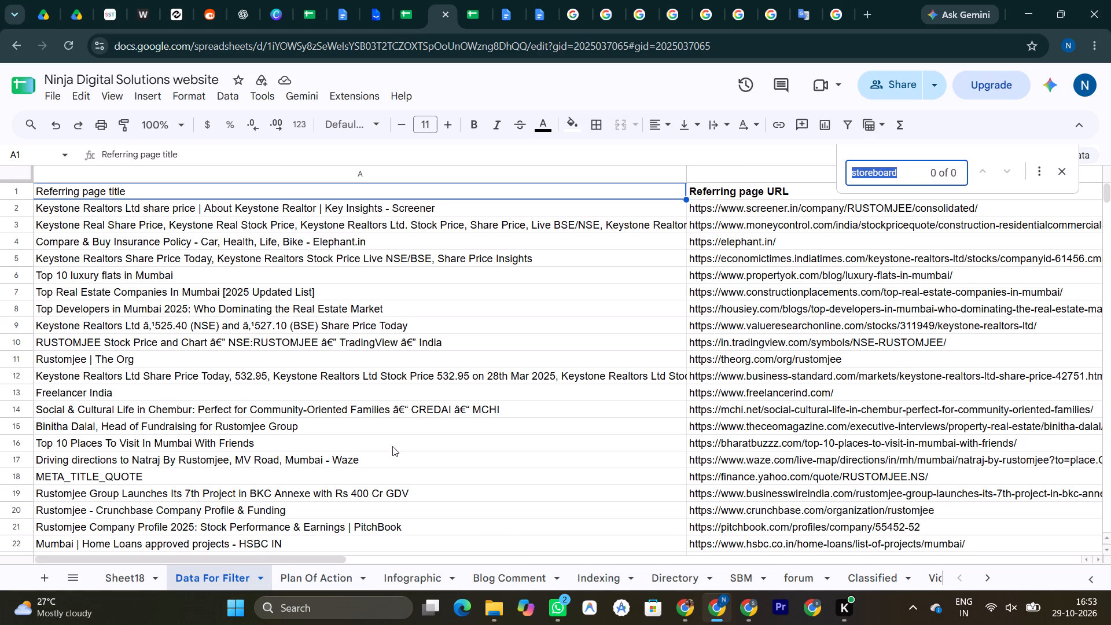
left_click(139, 576)
key("ctrl+f")
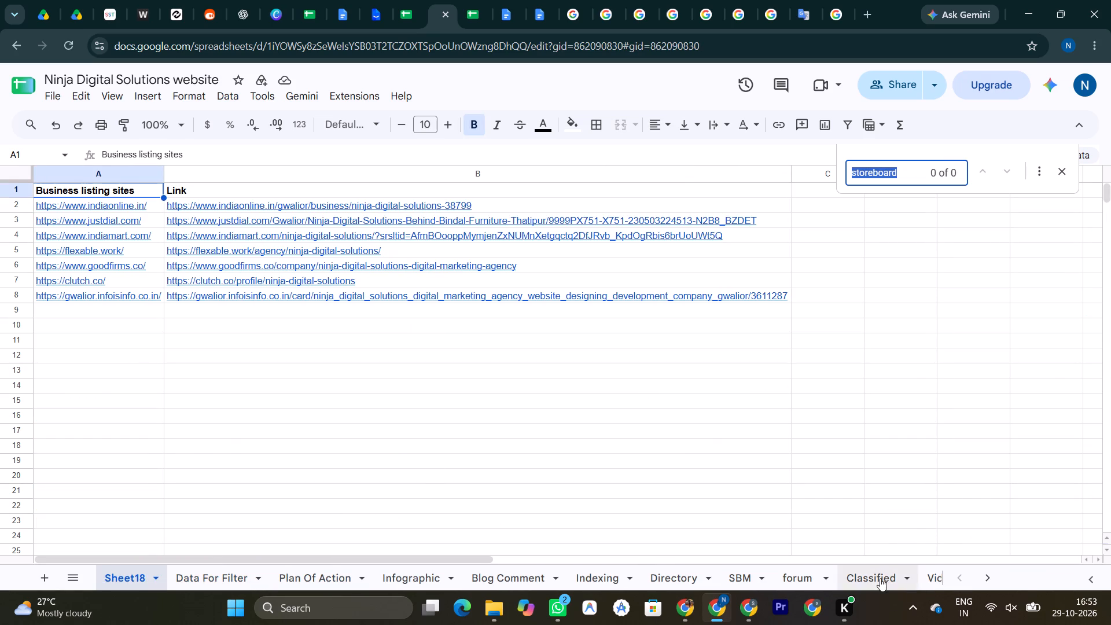
Close the Ninja Digital Solutions website spreadsheet and return to the Profile sheet of Ukase Surya Kiran Villas.
left_click(442, 13)
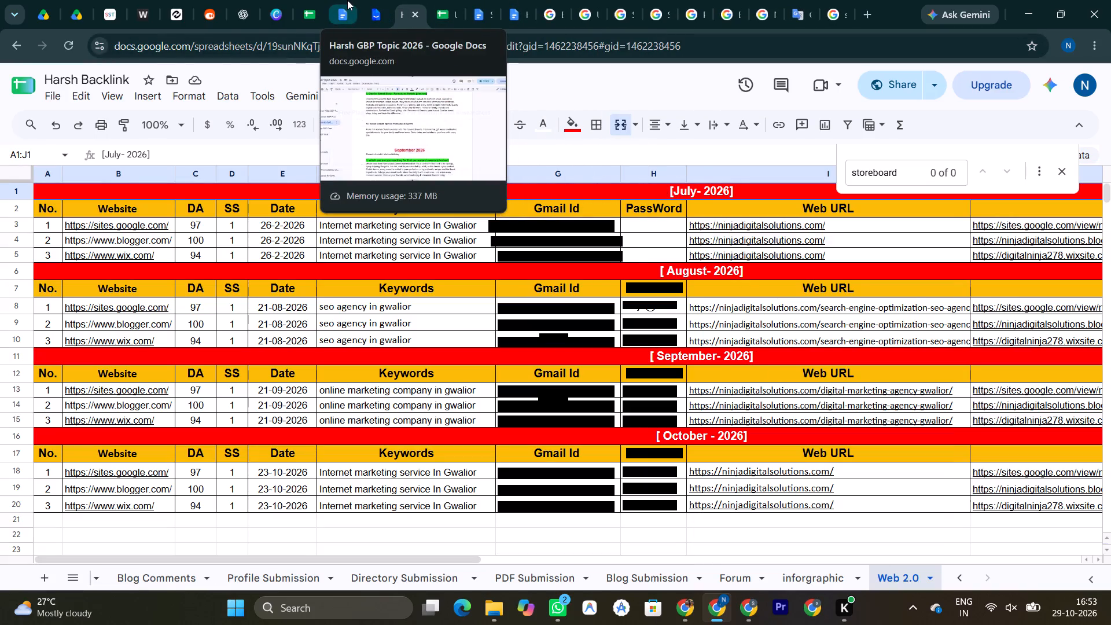
left_click(473, 0)
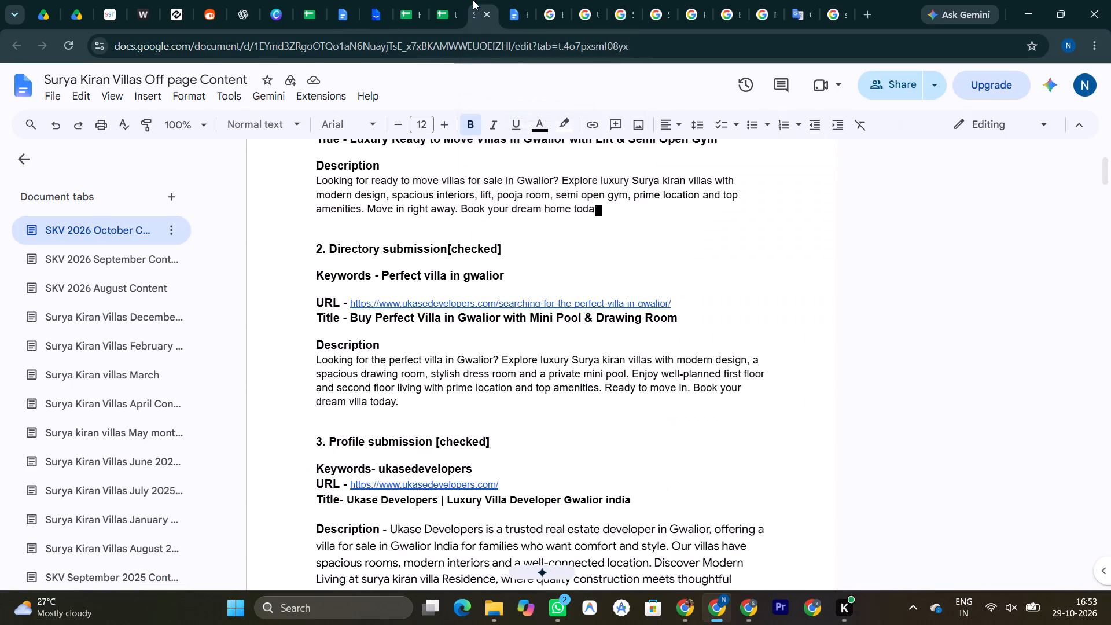
left_click(456, 0)
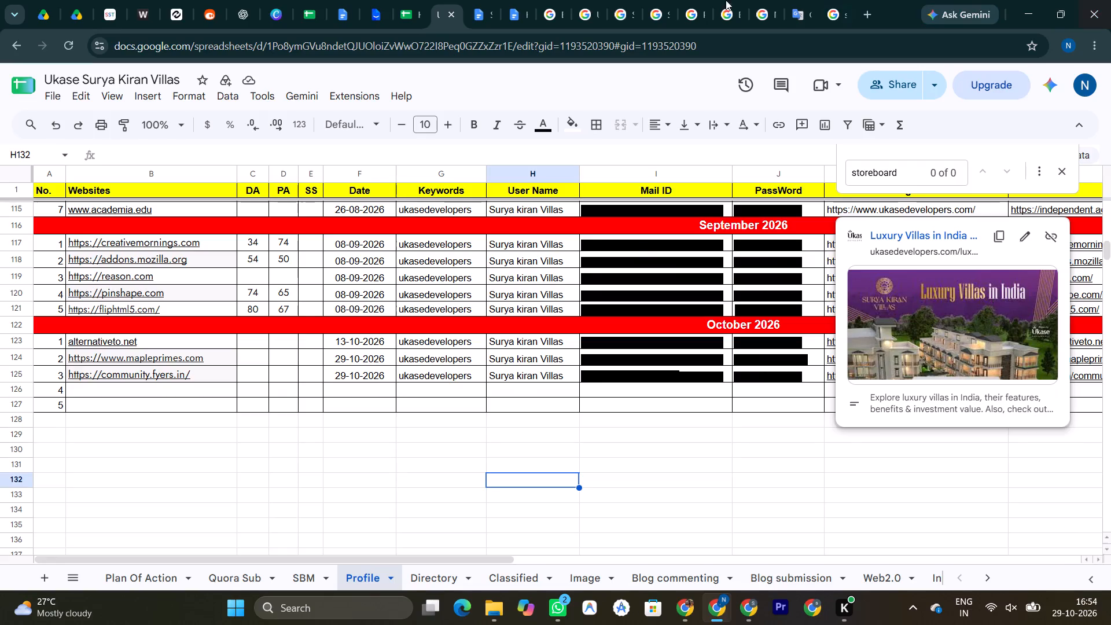
In a new browser tab, search Google for storeboard and open the Storeboard website, storeboard.com.
left_click(865, 0)
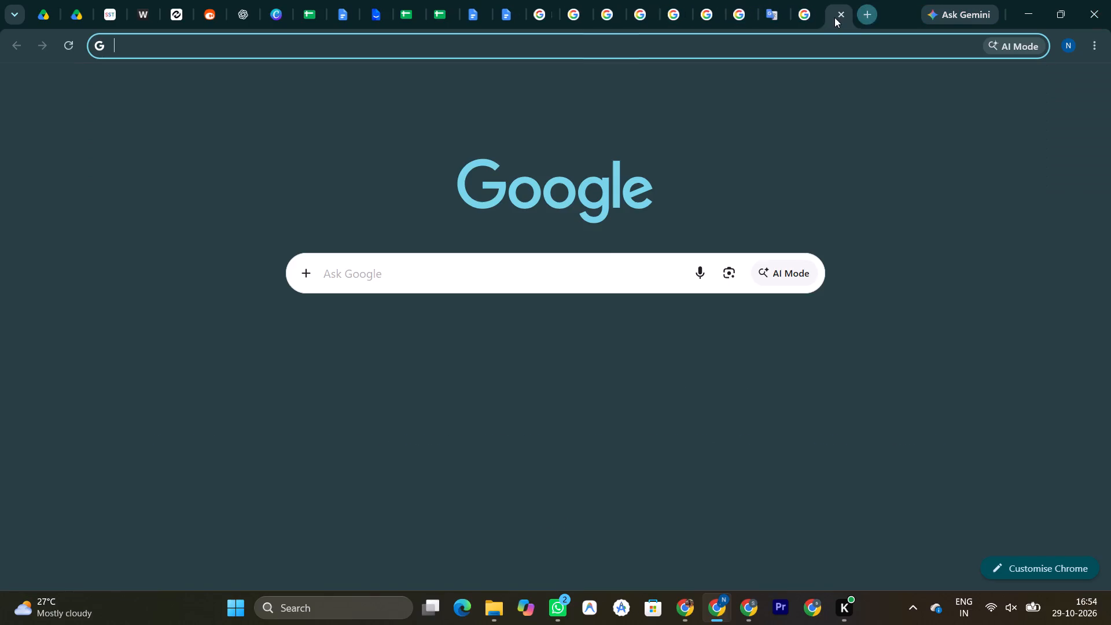
left_click(486, 267)
left_click(325, 314)
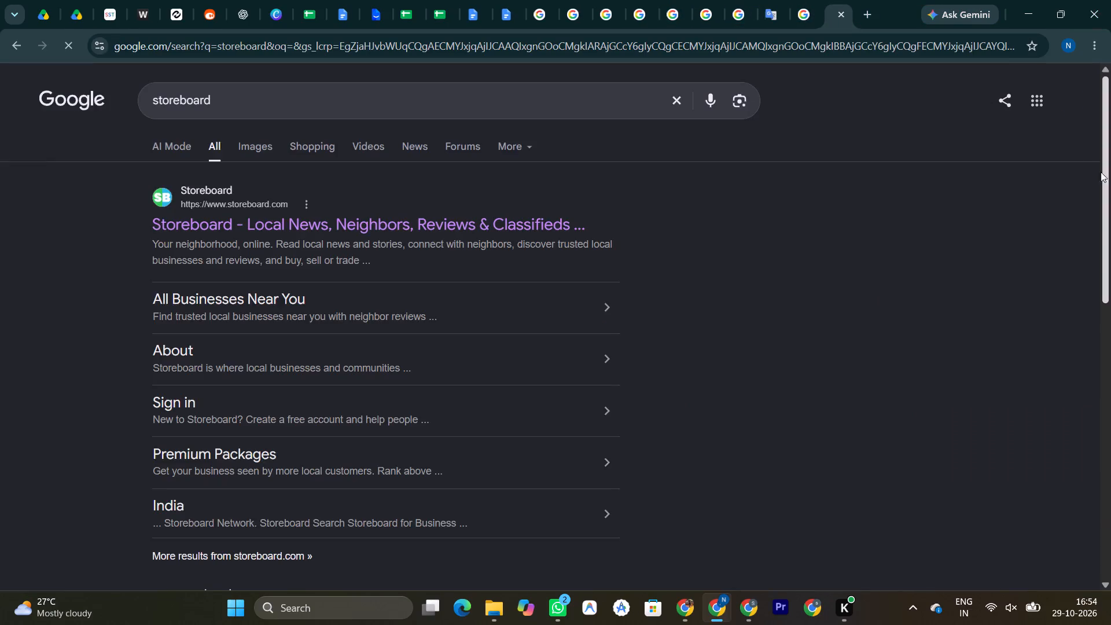
left_click(253, 231)
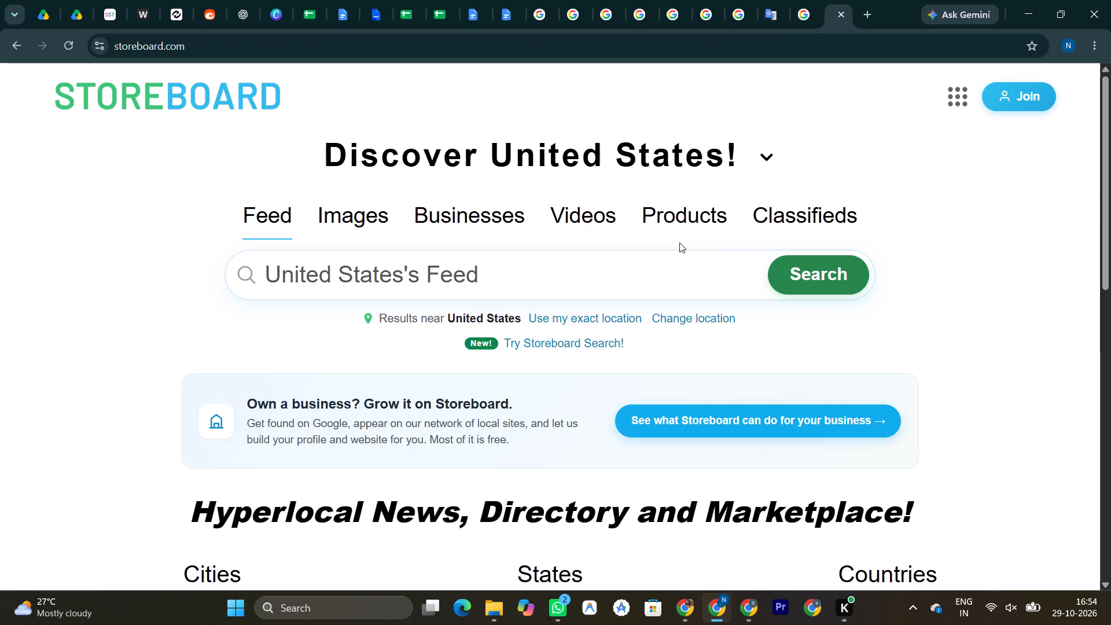
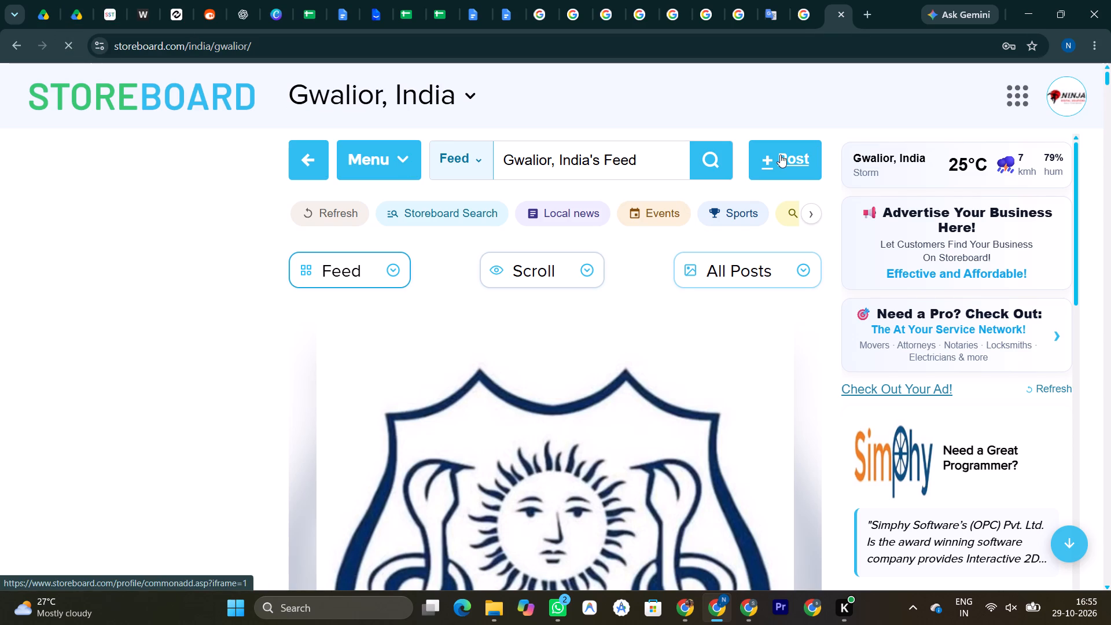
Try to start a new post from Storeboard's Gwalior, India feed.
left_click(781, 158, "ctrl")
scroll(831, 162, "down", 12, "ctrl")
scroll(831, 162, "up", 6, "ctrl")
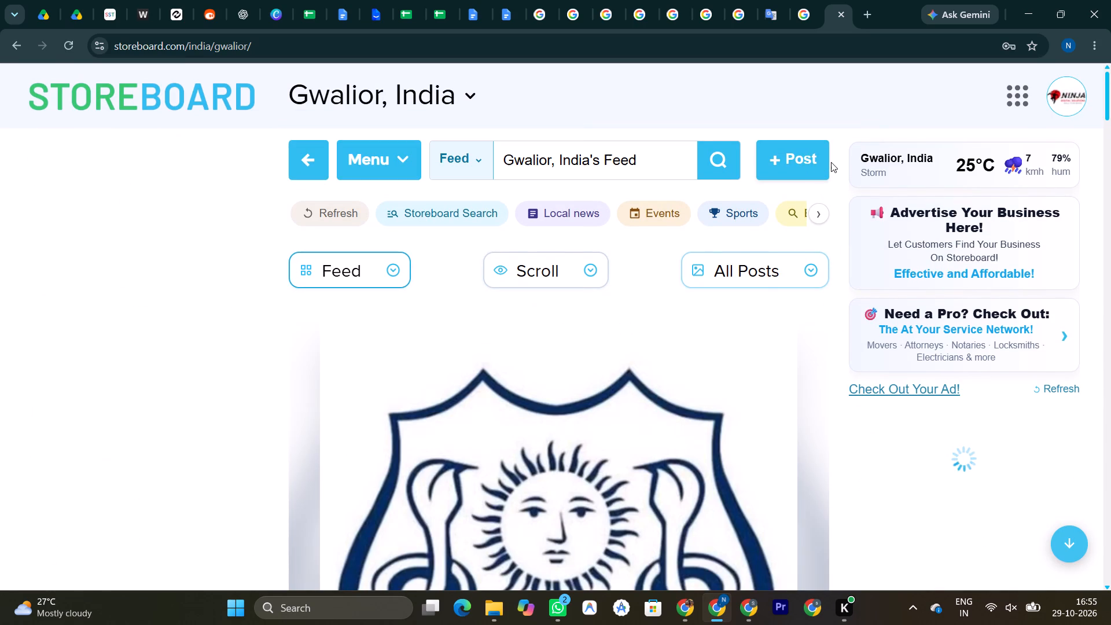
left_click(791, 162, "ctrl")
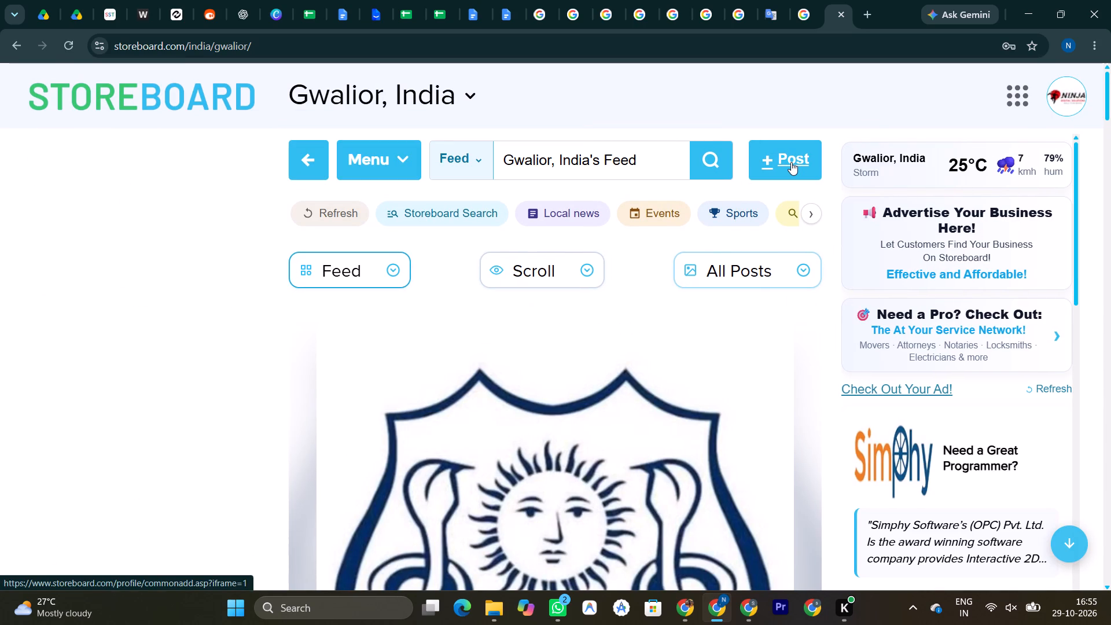
Examine the posts in the Gwalior, India feed, including the Suryakiran Villas property infographic.
scroll(791, 162, "down", 9, "ctrl")
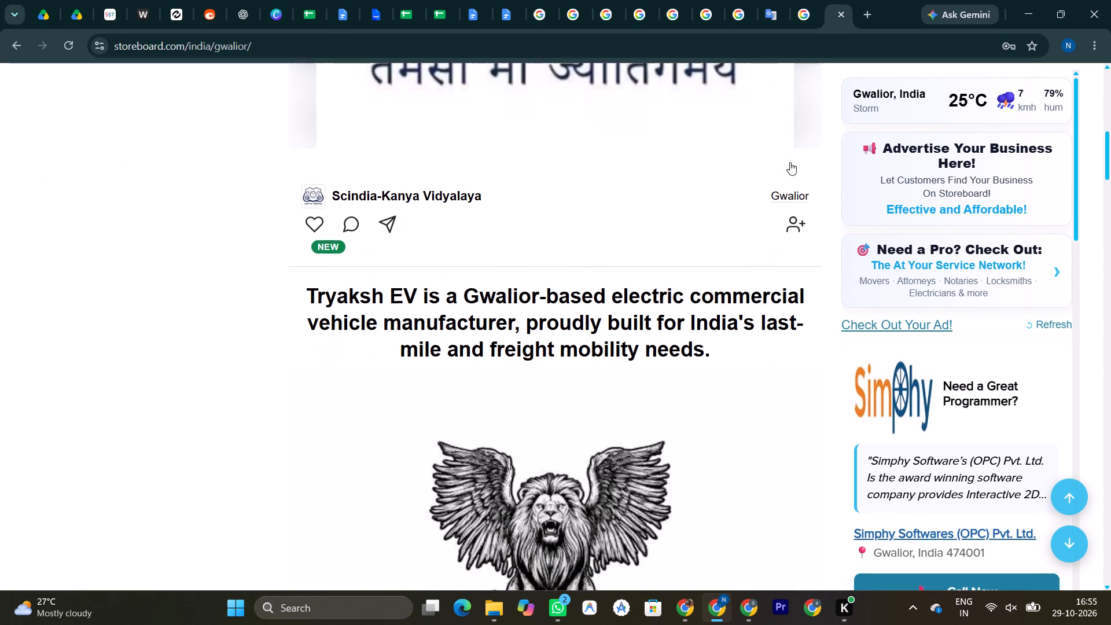
scroll(790, 162, "down", 11, "ctrl")
scroll(790, 162, "up", 3, "ctrl")
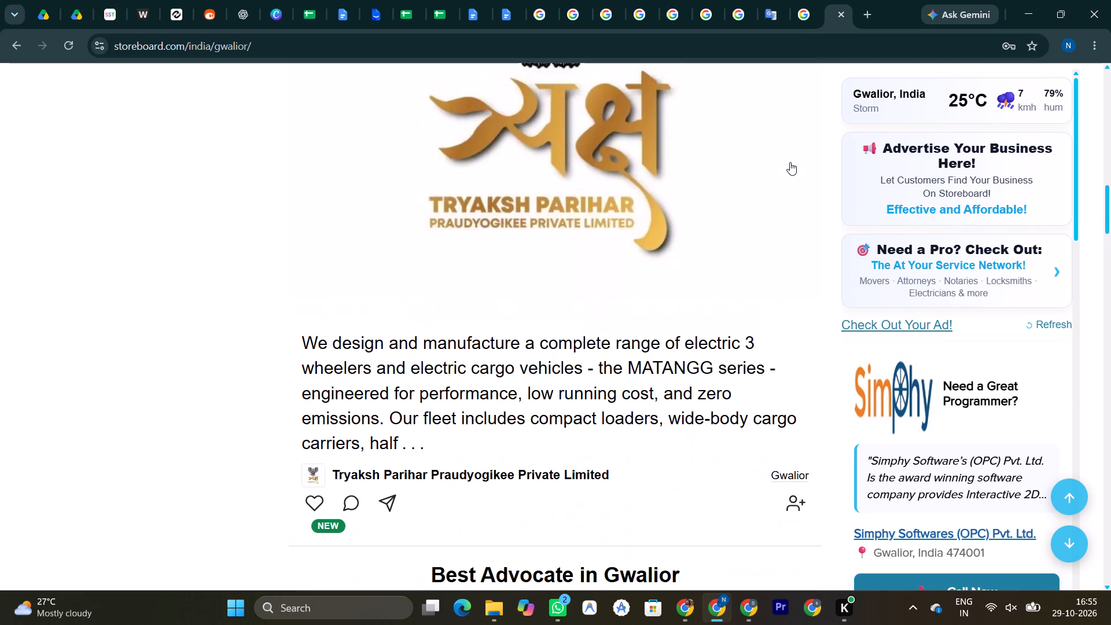
scroll(790, 162, "down", 16, "ctrl")
scroll(790, 162, "down", 9, "ctrl")
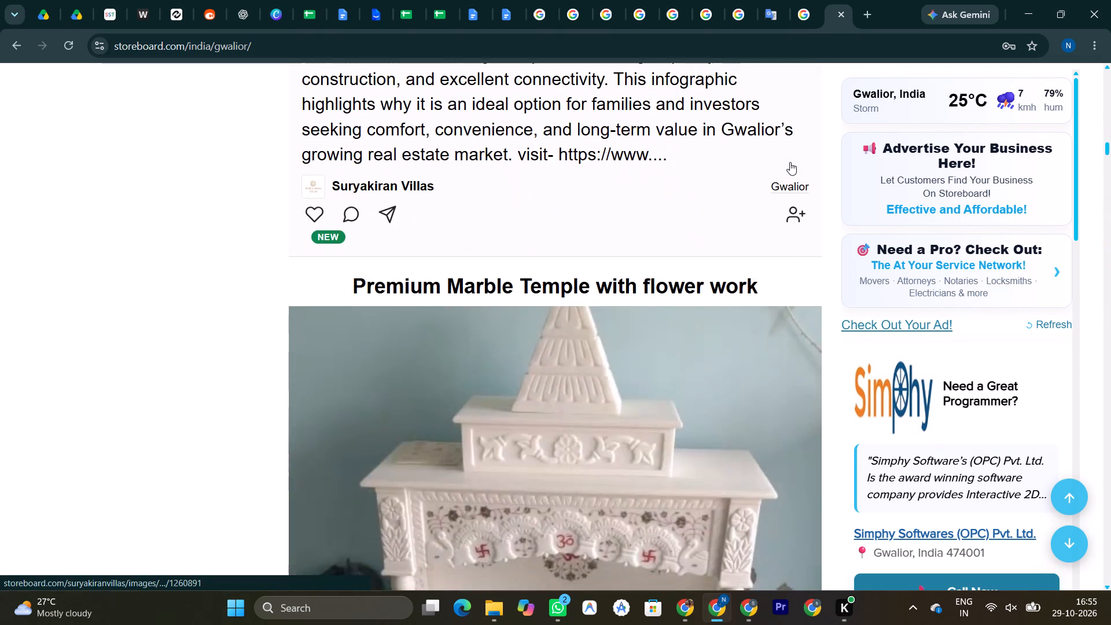
scroll(790, 162, "down", 4, "ctrl")
scroll(790, 162, "up", 1, "ctrl")
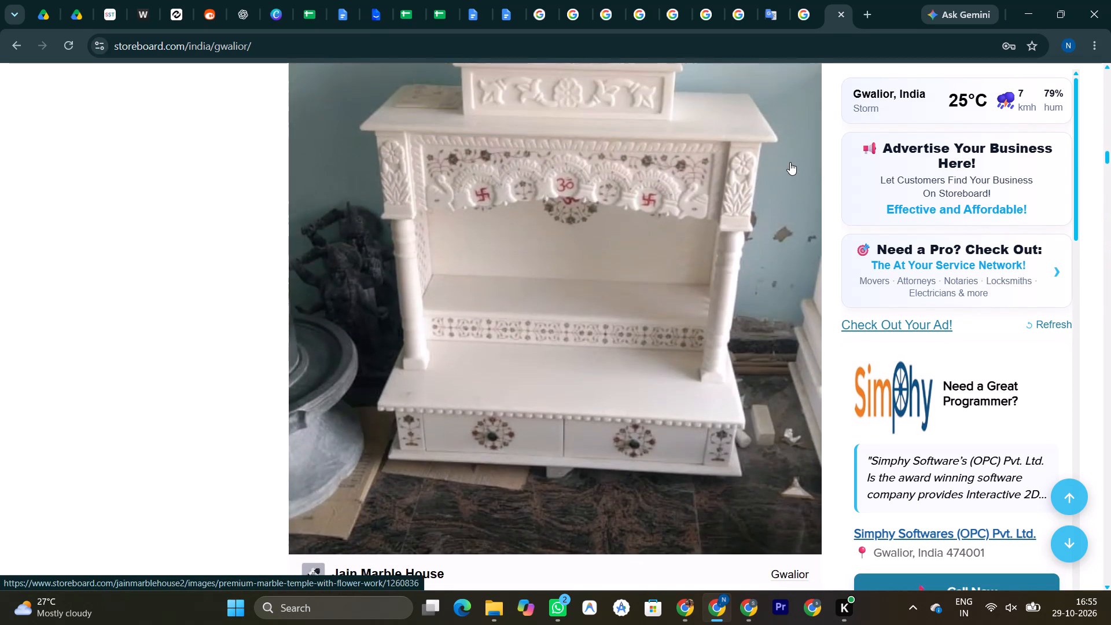
scroll(790, 162, "up", 8, "ctrl")
scroll(790, 162, "down", 2, "ctrl")
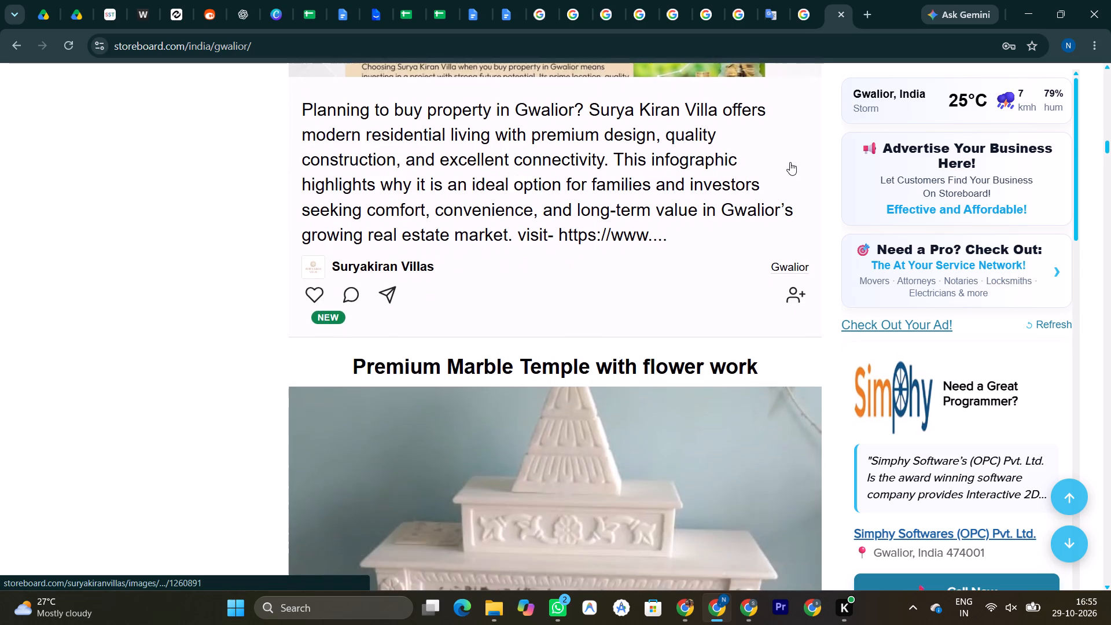
scroll(790, 162, "up", 11, "ctrl")
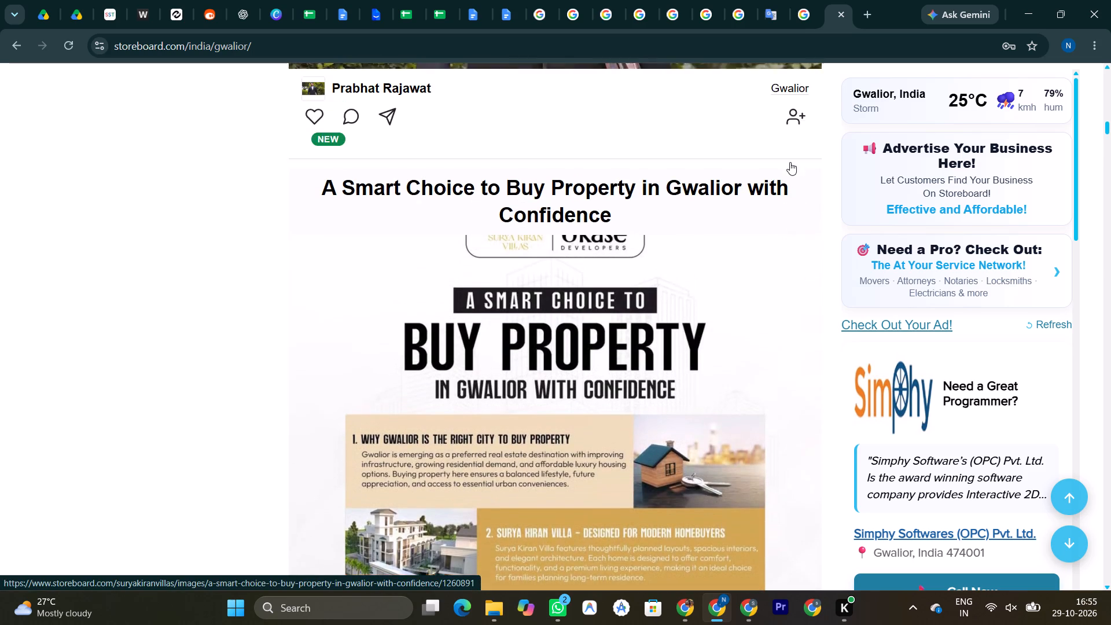
scroll(790, 162, "down", 20, "ctrl")
scroll(790, 160, "down", 13, "ctrl")
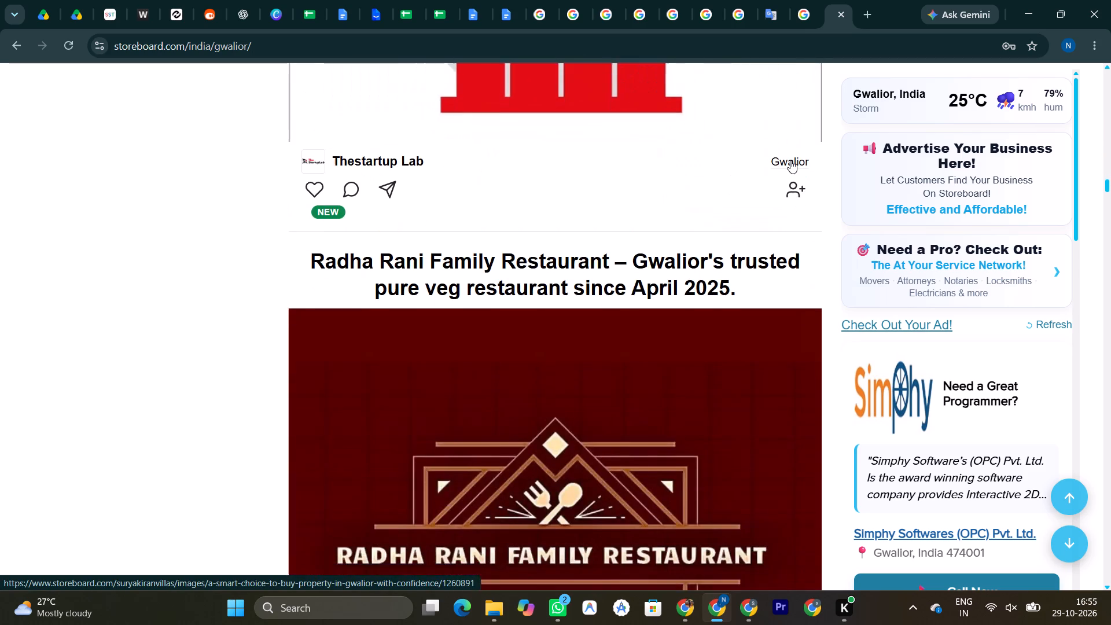
scroll(790, 160, "down", 8, "ctrl")
scroll(790, 160, "up", 7, "ctrl")
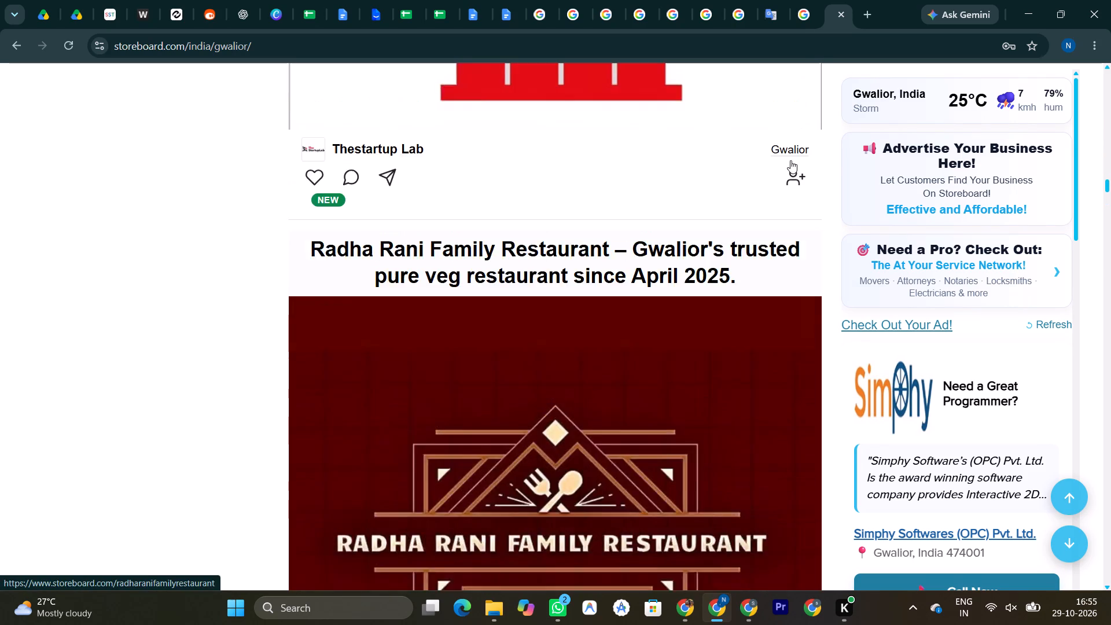
scroll(790, 160, "up", 16, "ctrl")
scroll(791, 153, "up", 14, "ctrl")
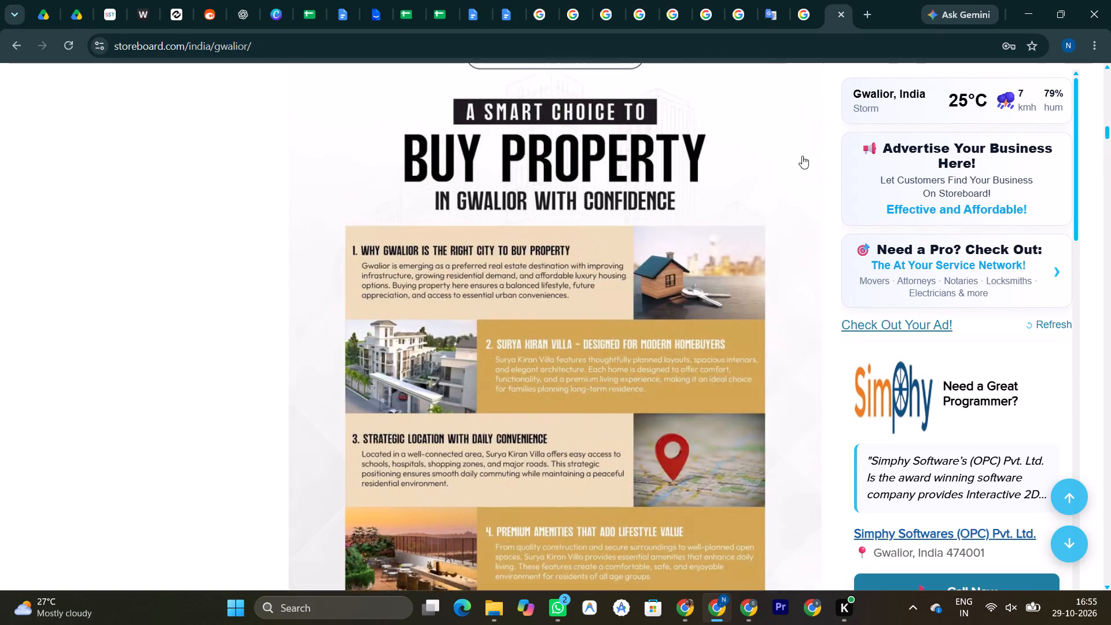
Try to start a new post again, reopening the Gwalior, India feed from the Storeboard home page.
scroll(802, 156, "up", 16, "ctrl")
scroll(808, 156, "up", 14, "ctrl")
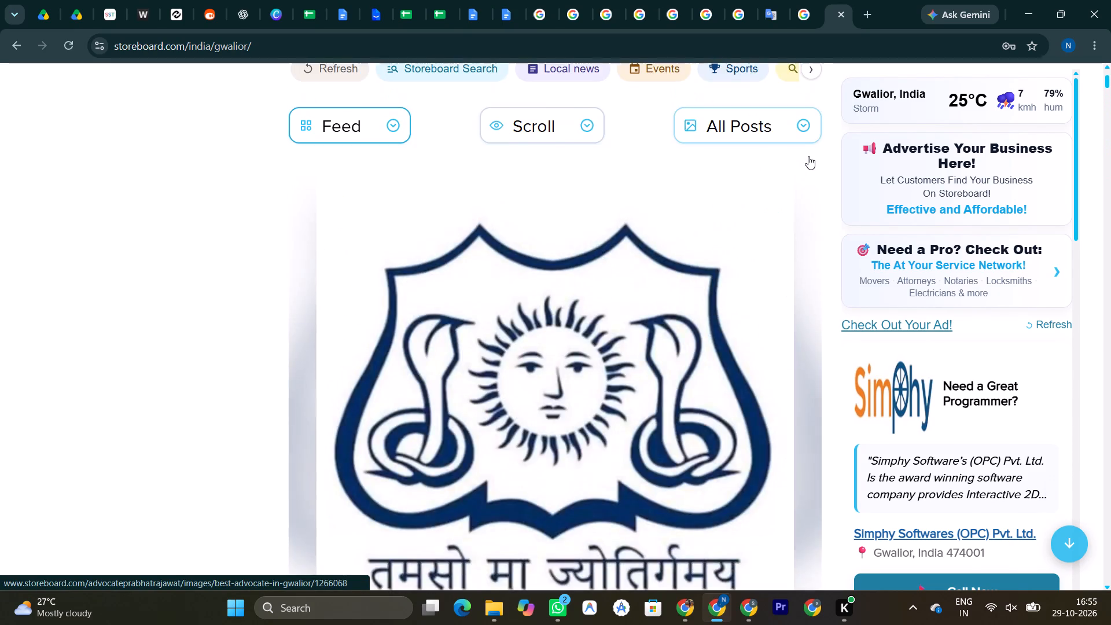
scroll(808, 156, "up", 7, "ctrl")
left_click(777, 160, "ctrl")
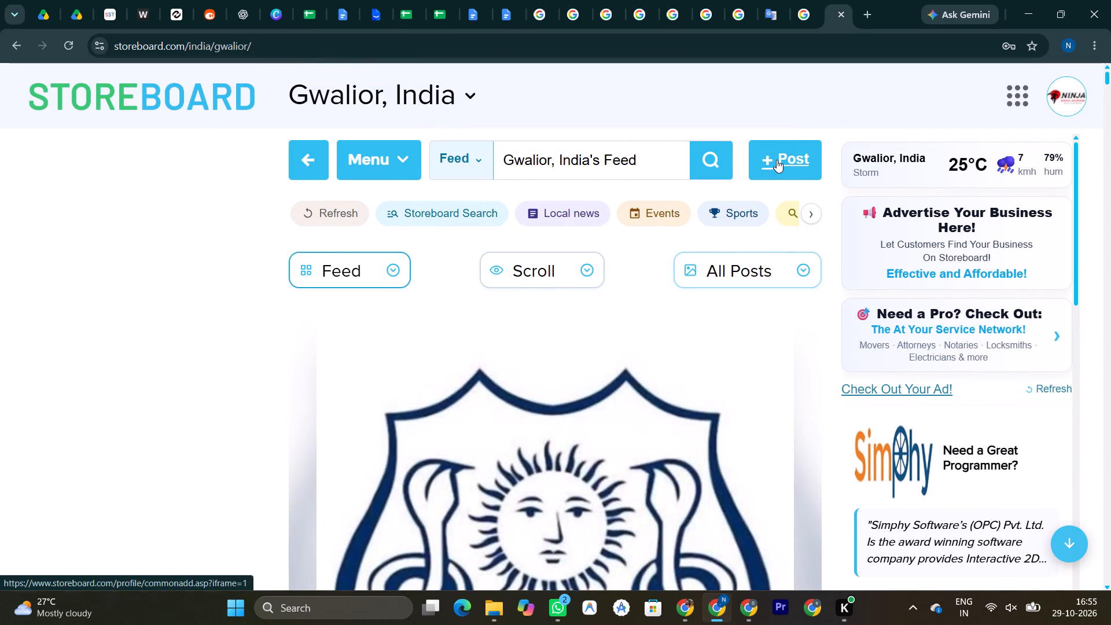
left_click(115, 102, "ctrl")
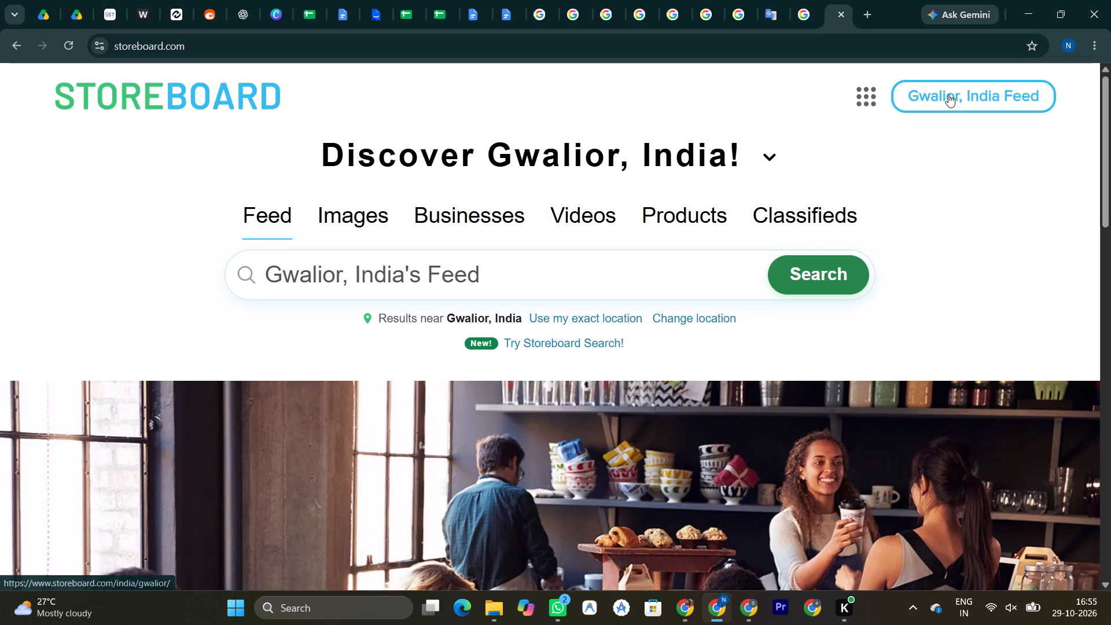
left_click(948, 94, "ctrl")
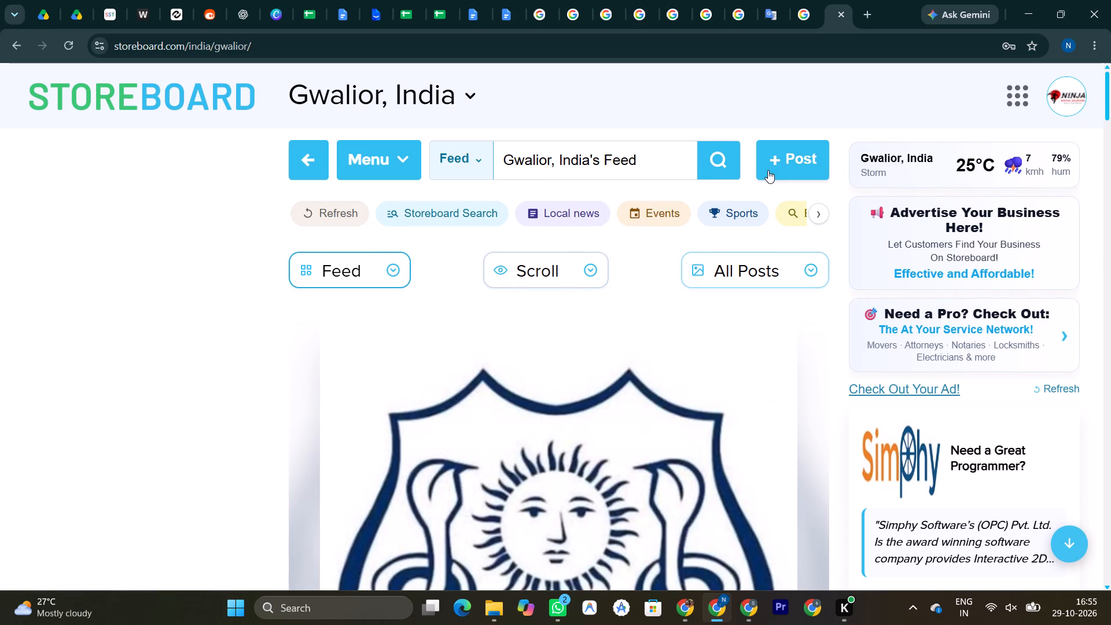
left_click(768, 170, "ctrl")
Open the Manage Profile page of the signed-in Ninja Digital account.
left_click(1024, 112, "ctrl")
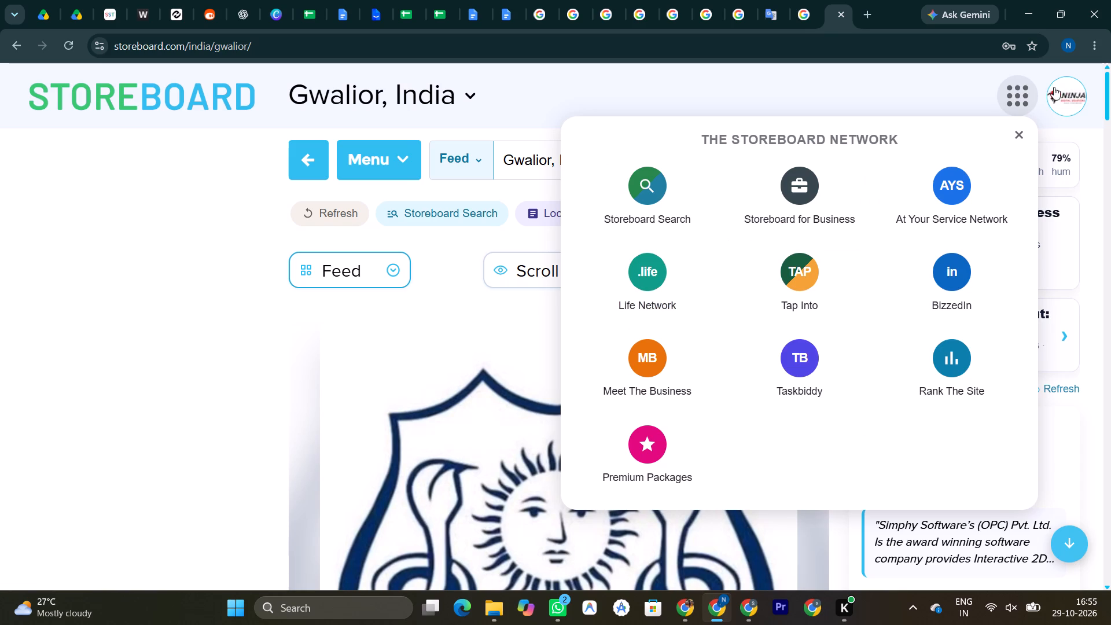
left_click(1059, 90, "ctrl")
left_click(1000, 126, "ctrl")
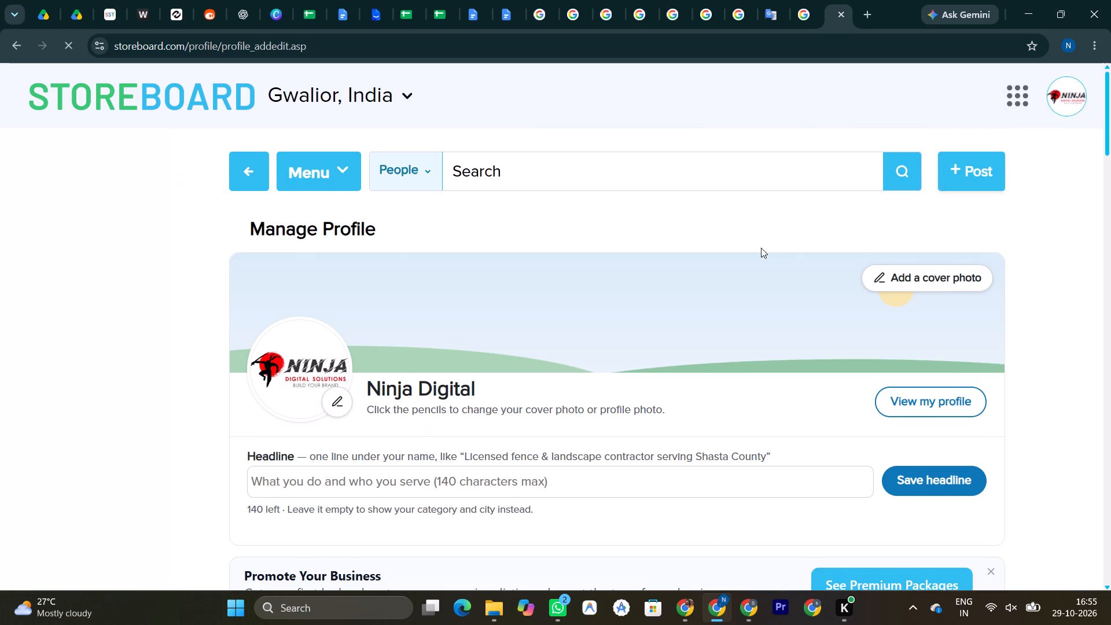
Replace the profile image with the Top Gwalior Company logo from the Downloads folder and save it.
scroll(761, 248, "down", 2, "ctrl")
left_click(256, 251, "ctrl")
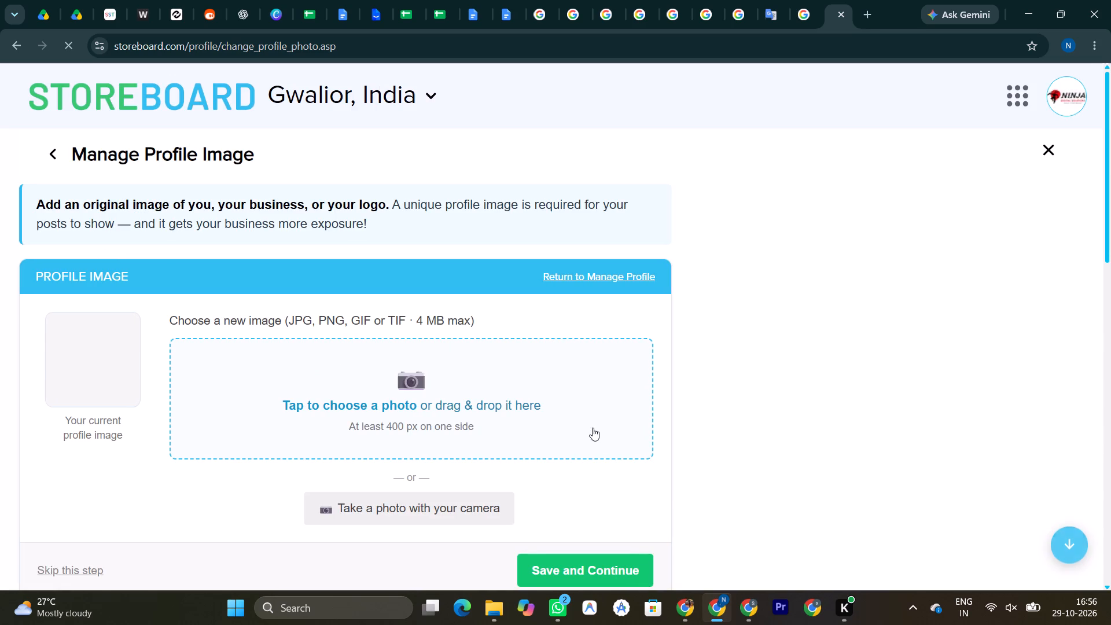
left_click(392, 408, "ctrl")
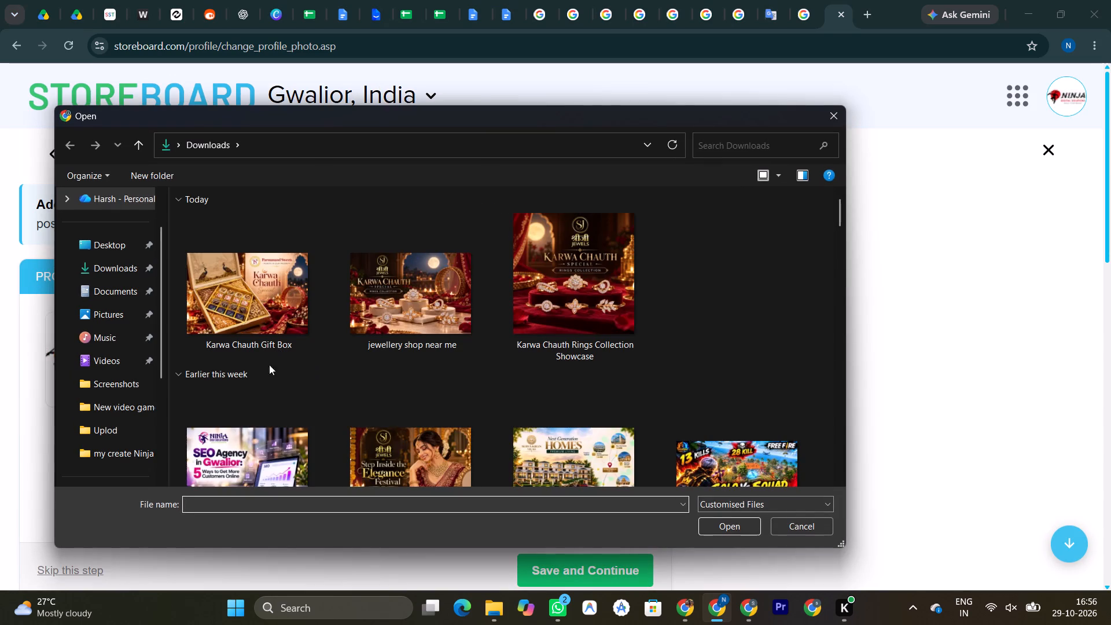
scroll(286, 402, "down", 9, "ctrl")
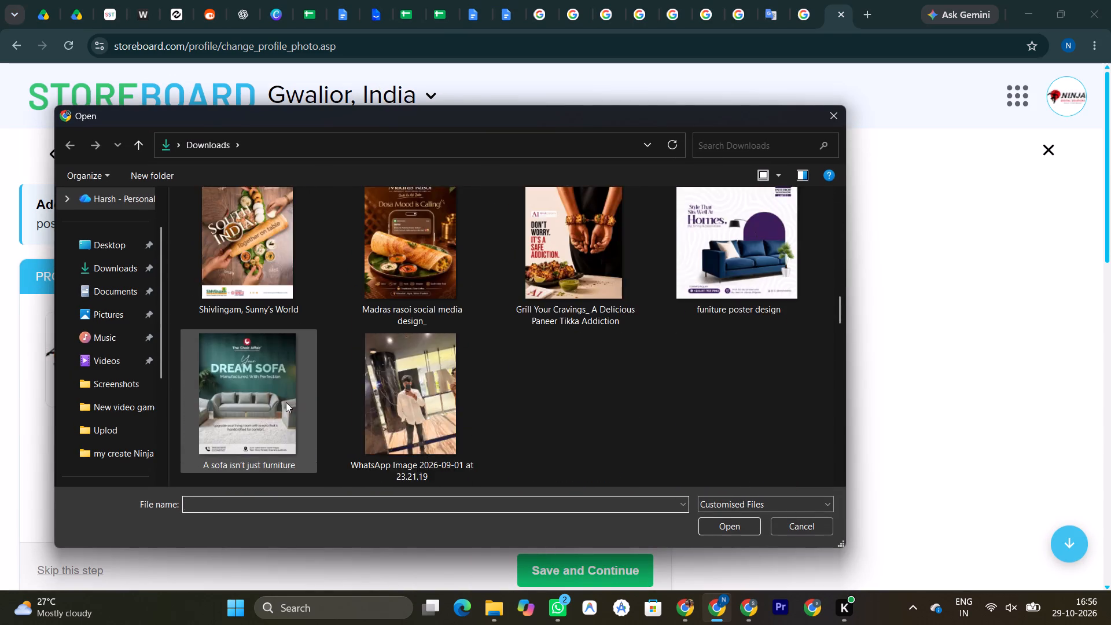
scroll(286, 402, "down", 4, "ctrl")
left_click(387, 253, "ctrl")
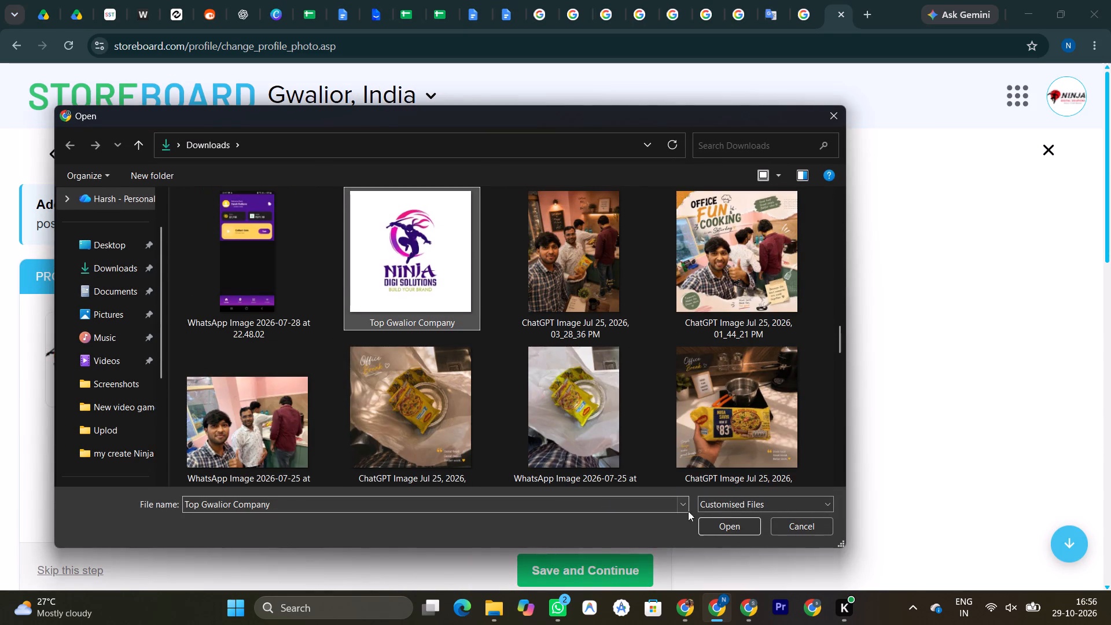
left_click(726, 522, "ctrl")
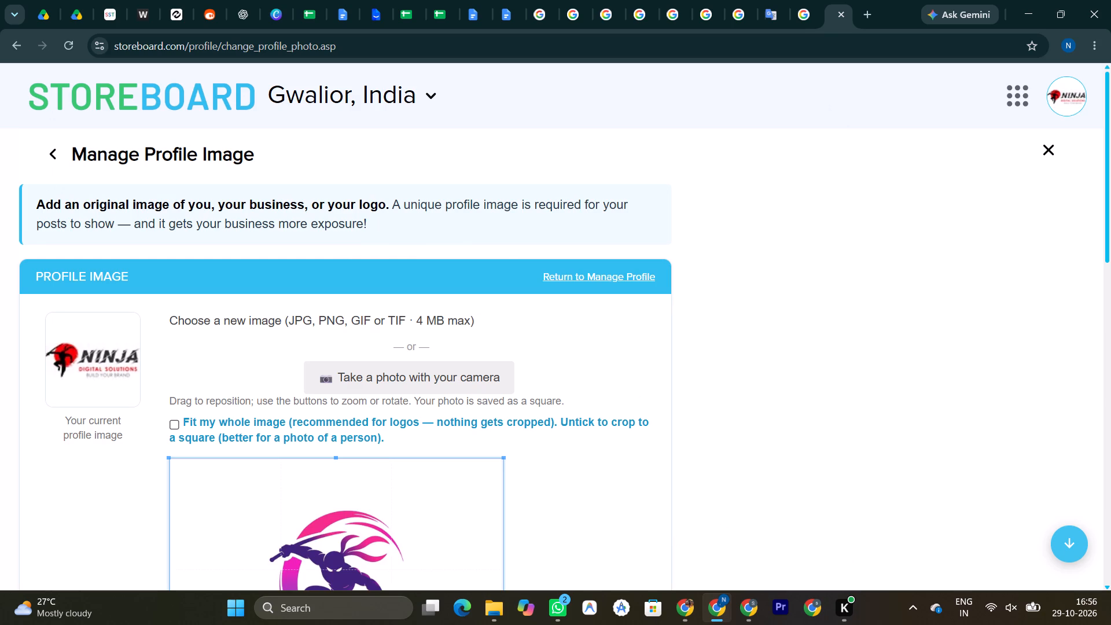
scroll(536, 390, "down", 5, "ctrl")
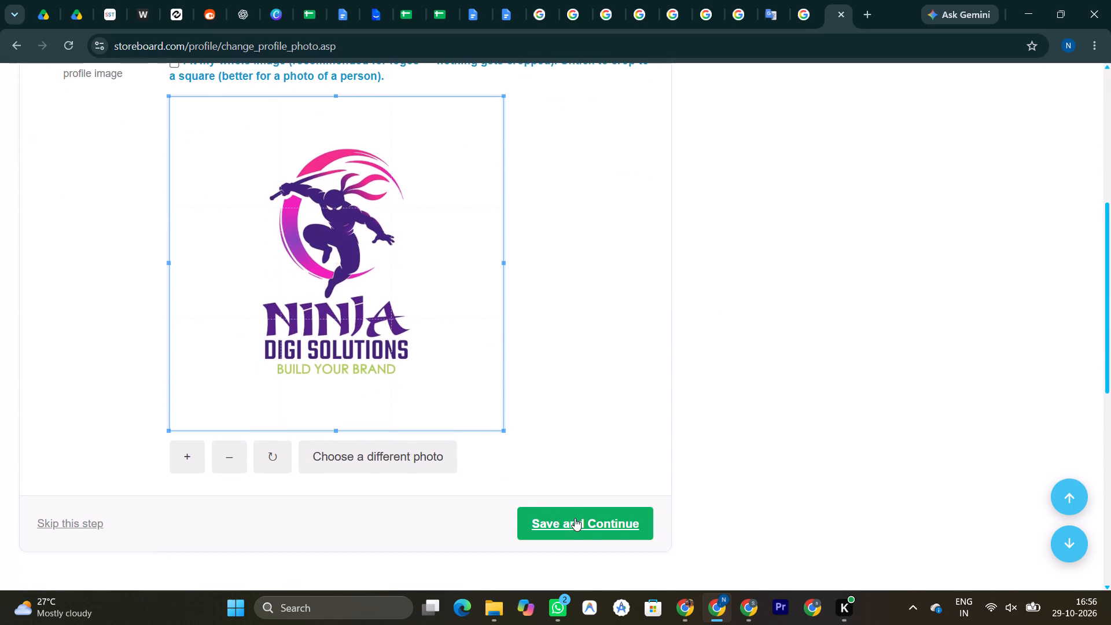
left_click(575, 519, "ctrl")
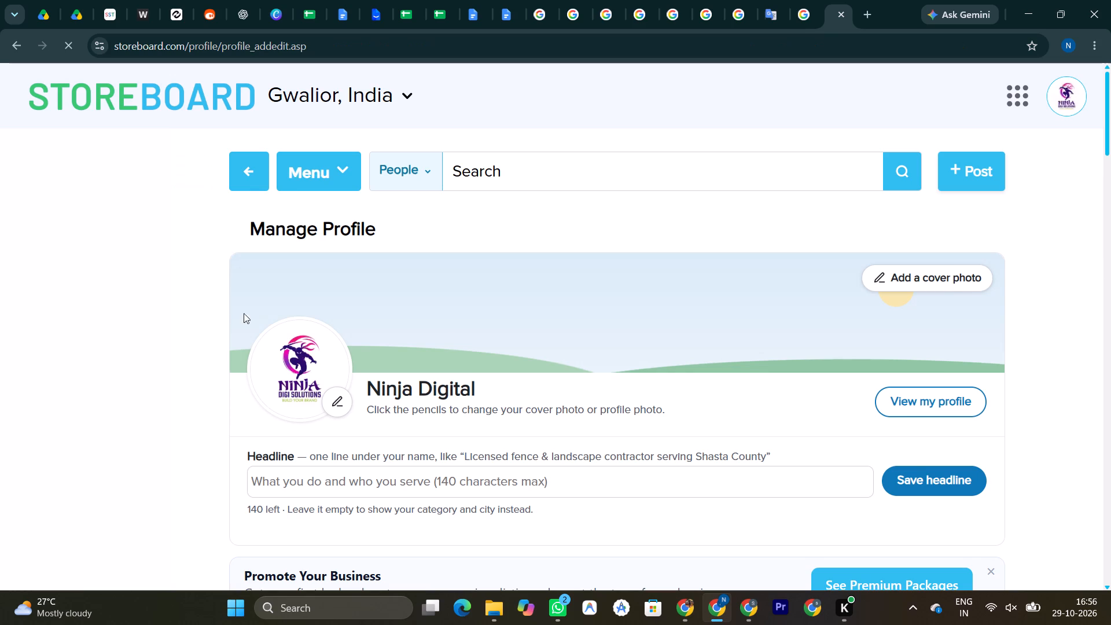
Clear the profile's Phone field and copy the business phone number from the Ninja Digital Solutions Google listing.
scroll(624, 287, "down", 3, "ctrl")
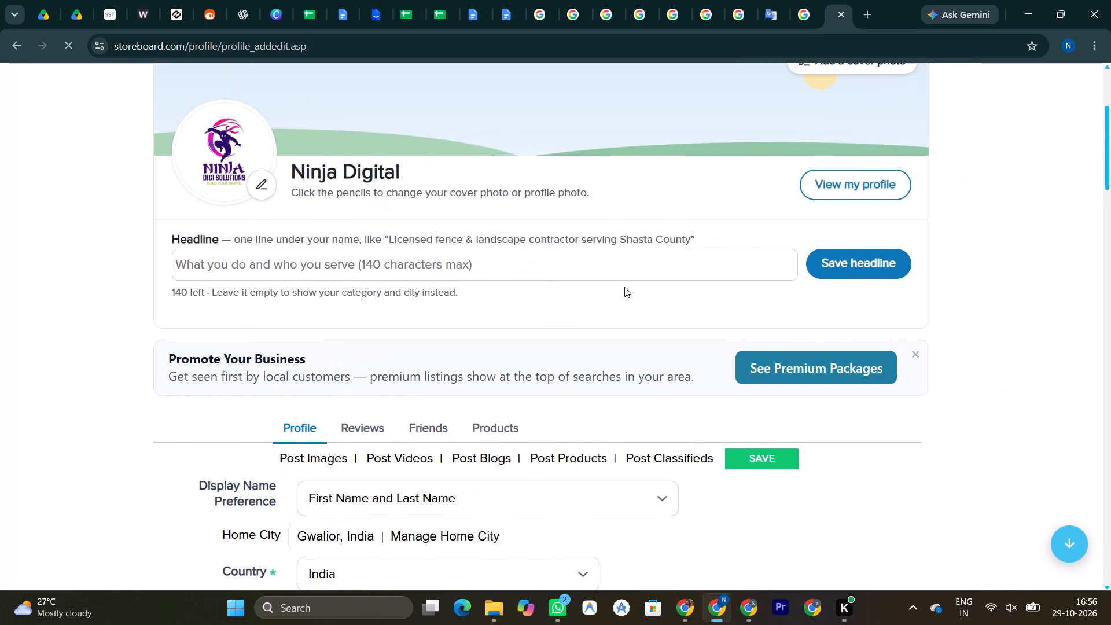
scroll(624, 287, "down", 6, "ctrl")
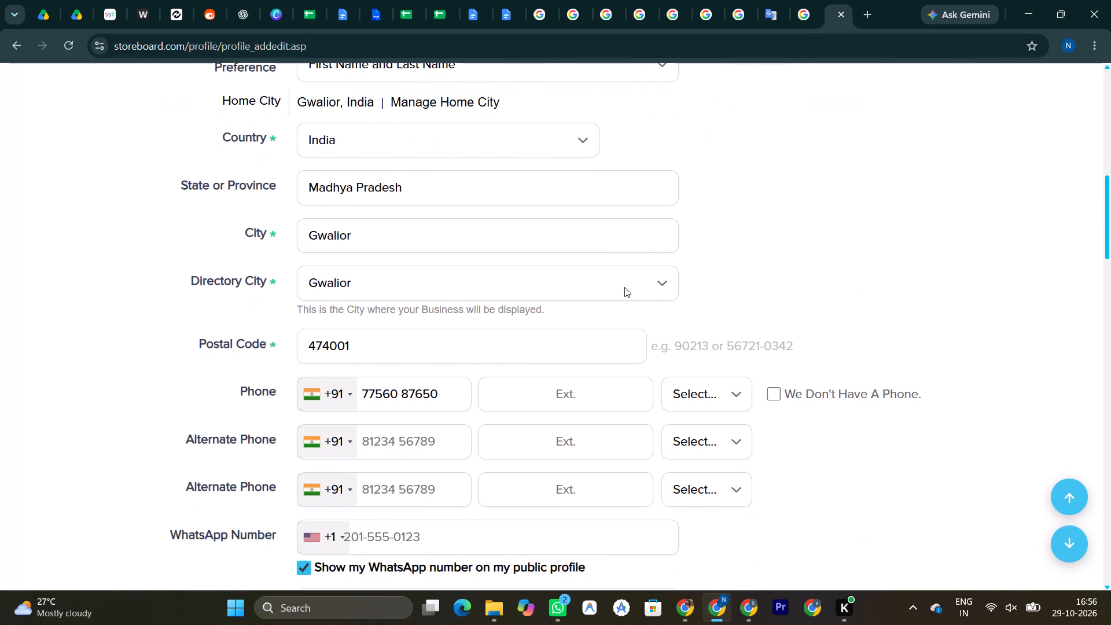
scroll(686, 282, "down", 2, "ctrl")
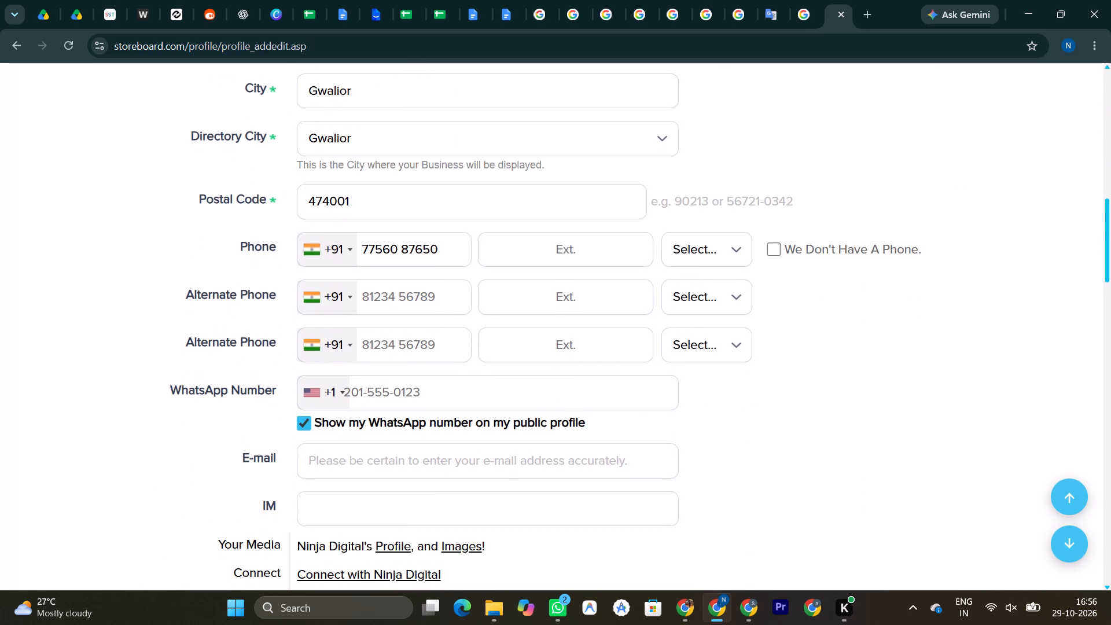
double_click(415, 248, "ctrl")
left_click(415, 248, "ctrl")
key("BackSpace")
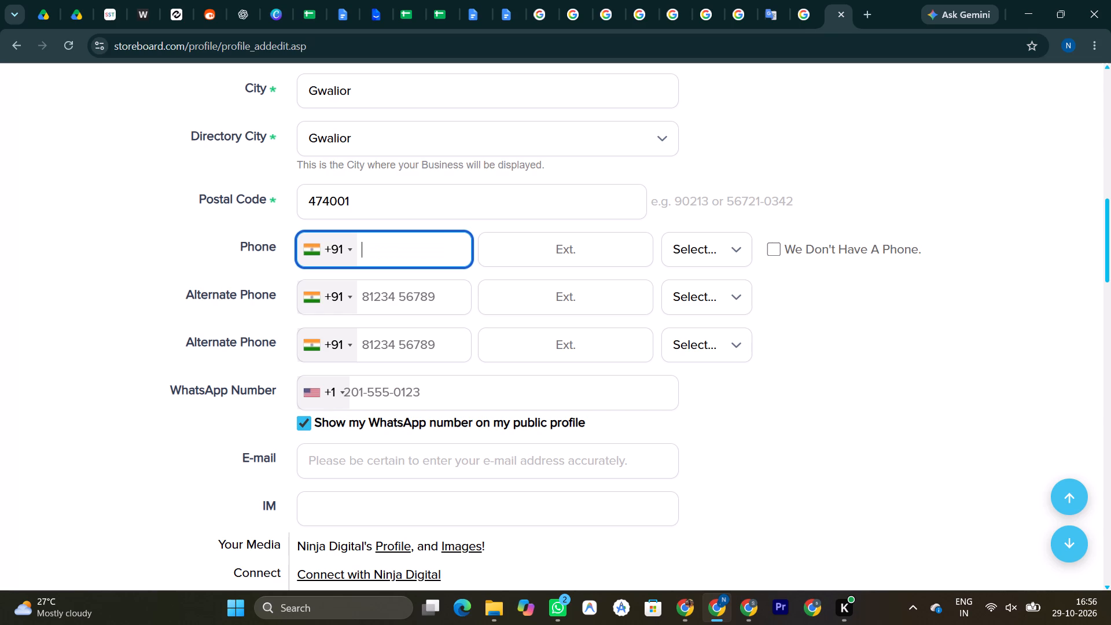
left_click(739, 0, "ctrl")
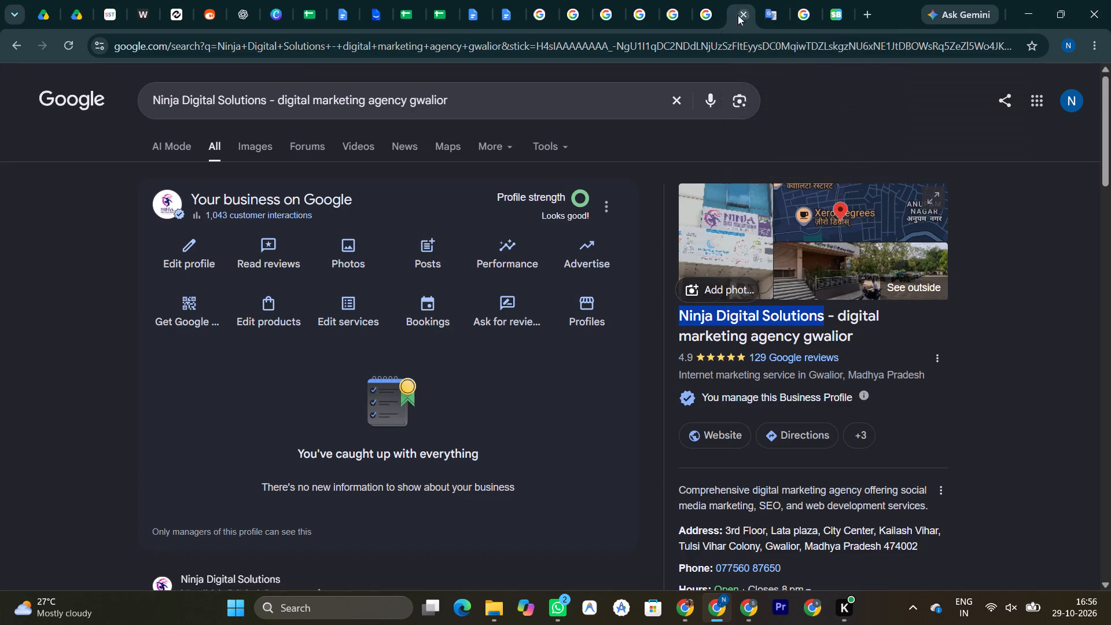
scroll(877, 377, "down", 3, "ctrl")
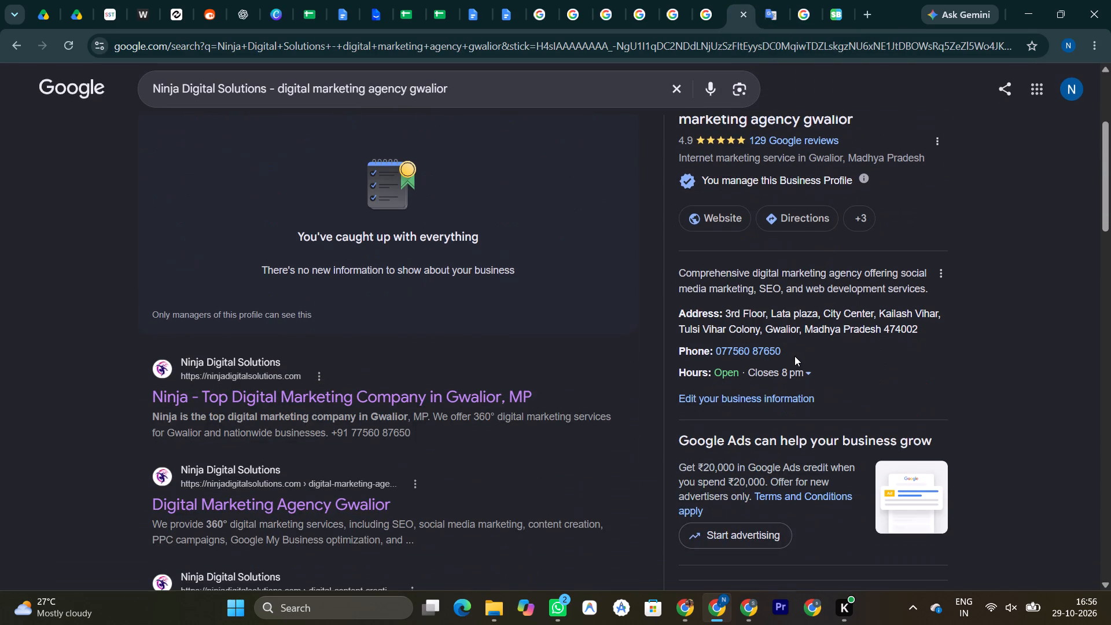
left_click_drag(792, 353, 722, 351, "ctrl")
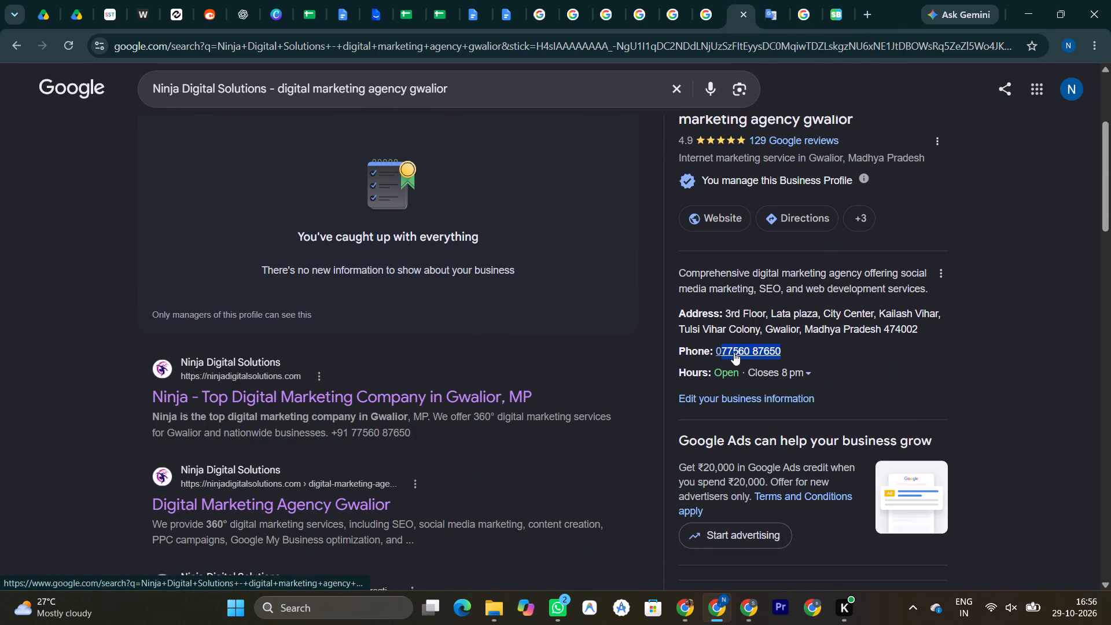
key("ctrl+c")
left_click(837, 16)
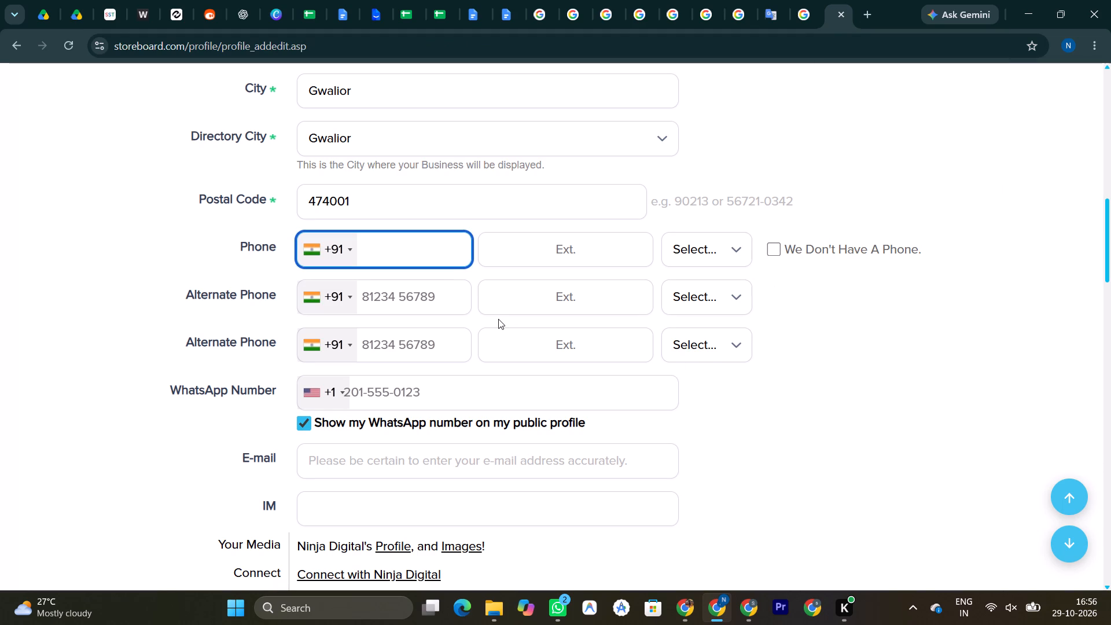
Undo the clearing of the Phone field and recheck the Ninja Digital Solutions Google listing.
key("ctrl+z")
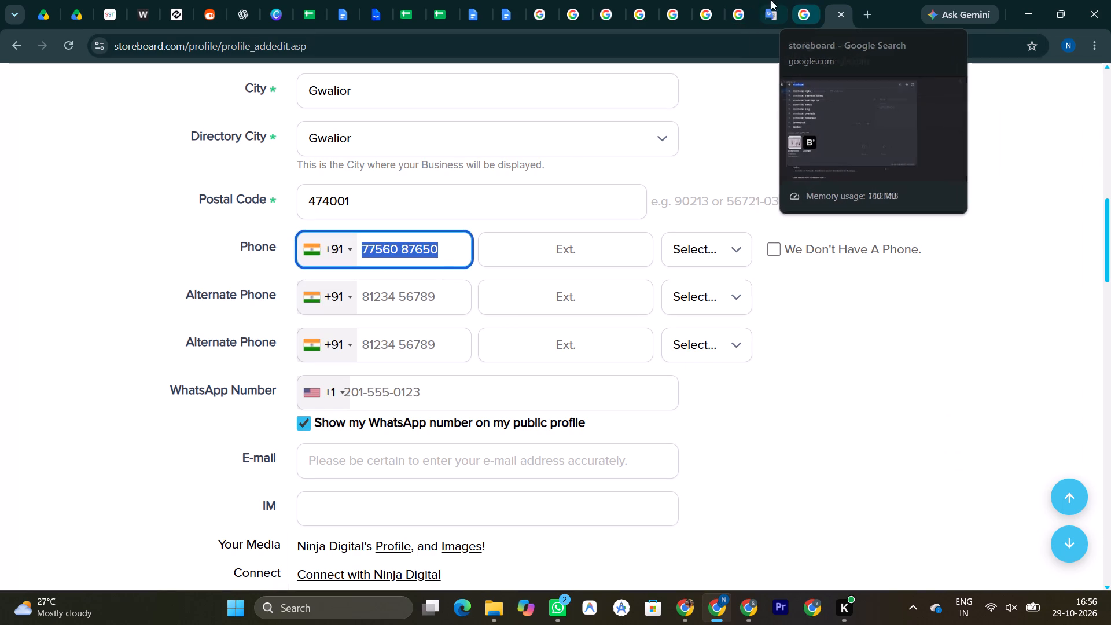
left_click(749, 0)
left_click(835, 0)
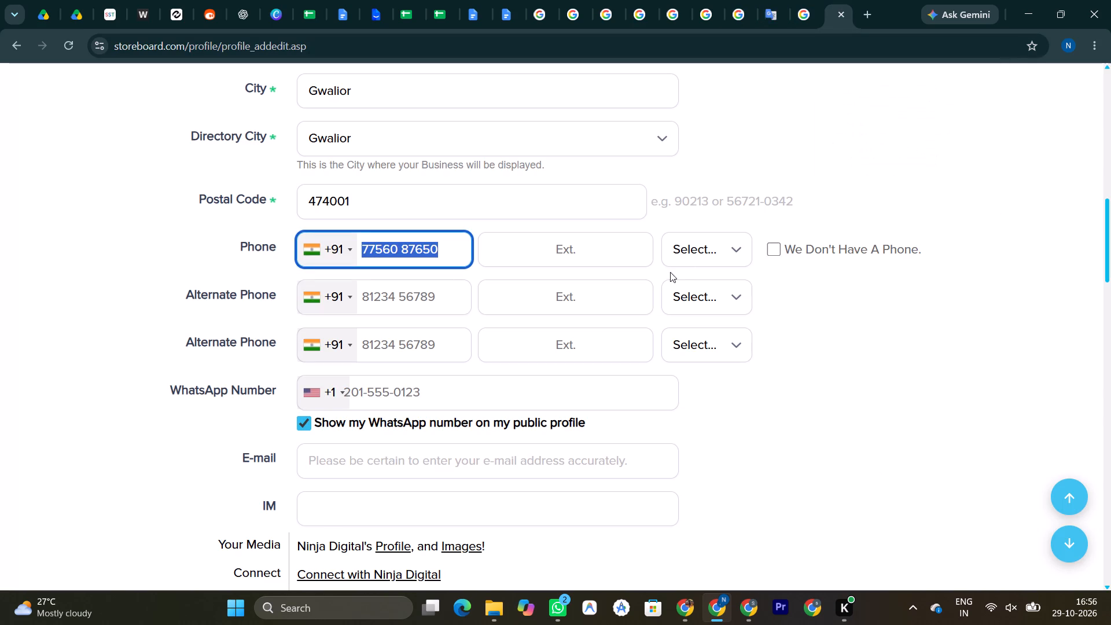
Check through the Manage Profile form and save the Ninja Digital profile changes.
scroll(511, 383, "down", 2)
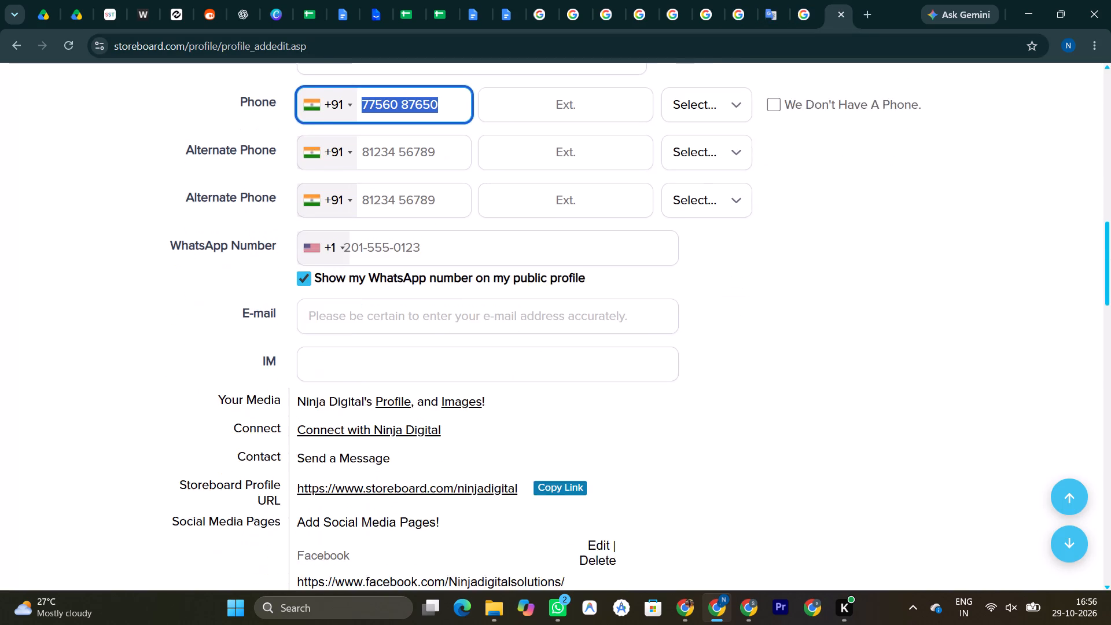
scroll(511, 383, "up", 1)
scroll(511, 383, "down", 4)
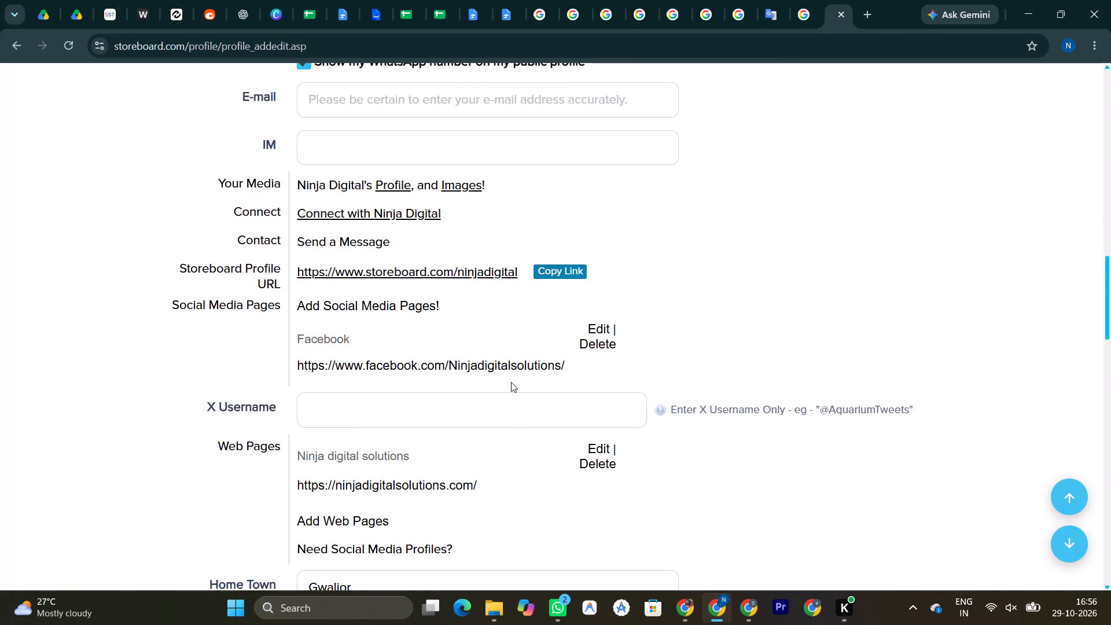
scroll(511, 382, "down", 20)
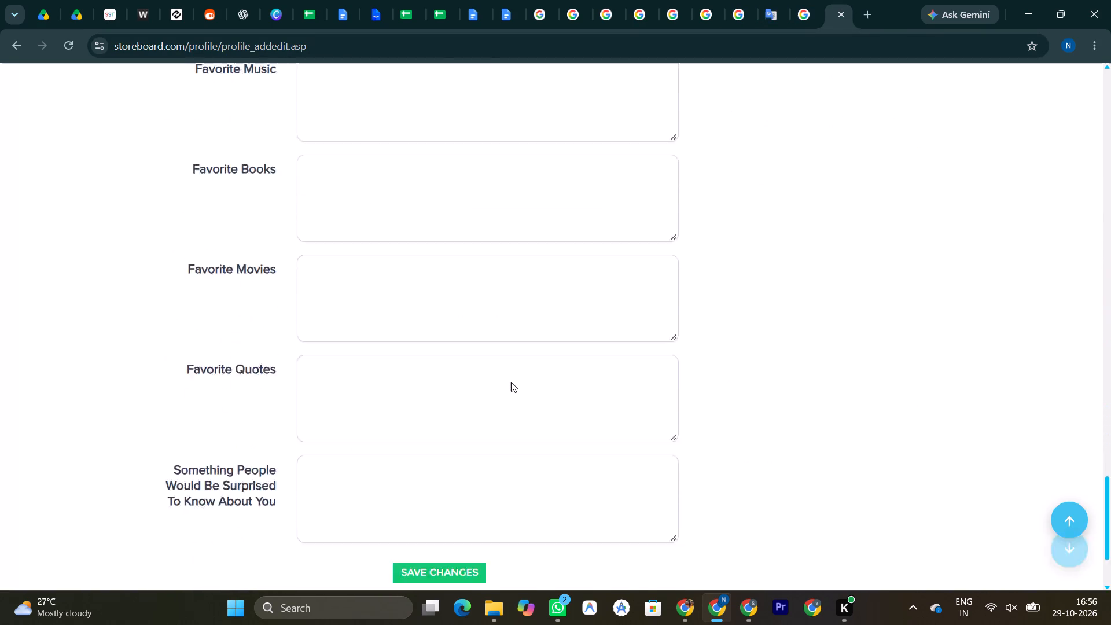
scroll(511, 382, "down", 6)
scroll(511, 382, "up", 20)
scroll(511, 382, "up", 6)
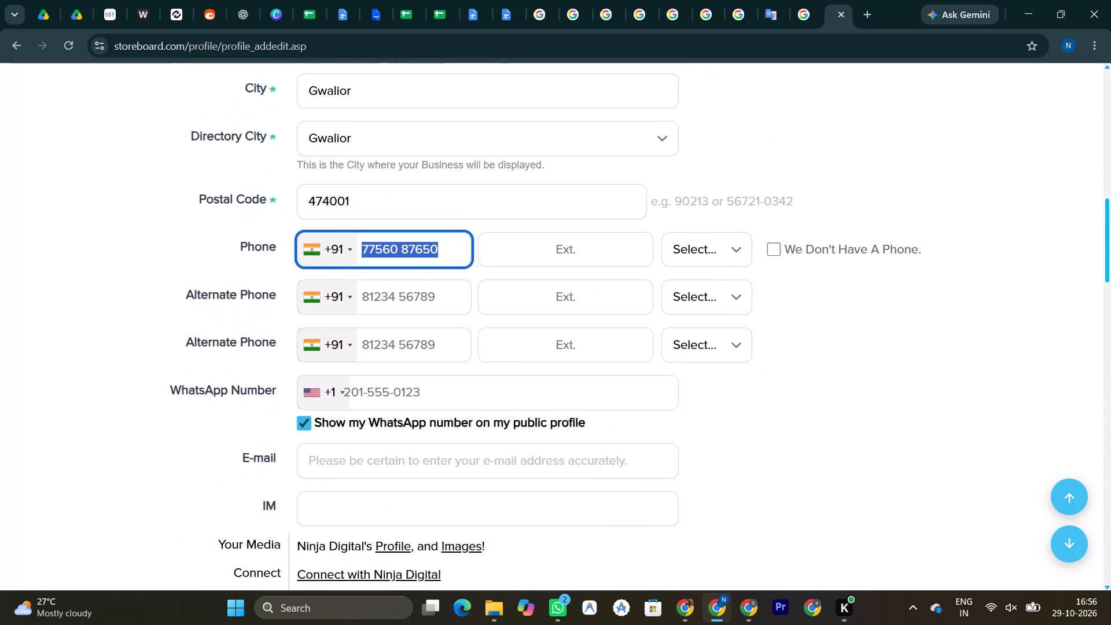
scroll(511, 382, "up", 17)
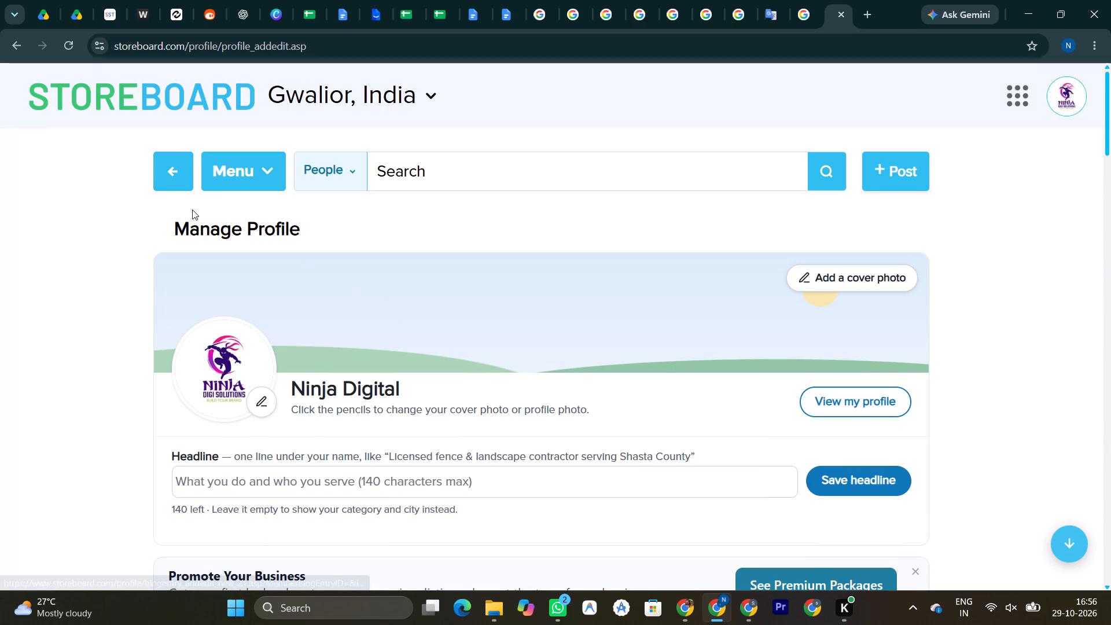
scroll(792, 289, "down", 20)
scroll(792, 289, "down", 13)
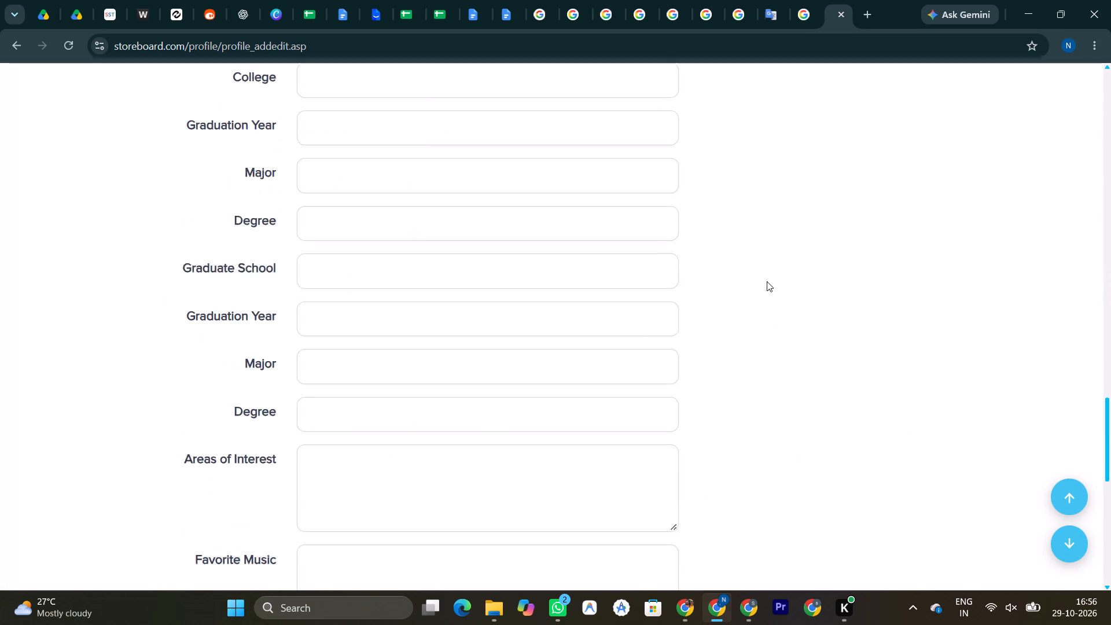
scroll(767, 281, "down", 10)
left_click(428, 431)
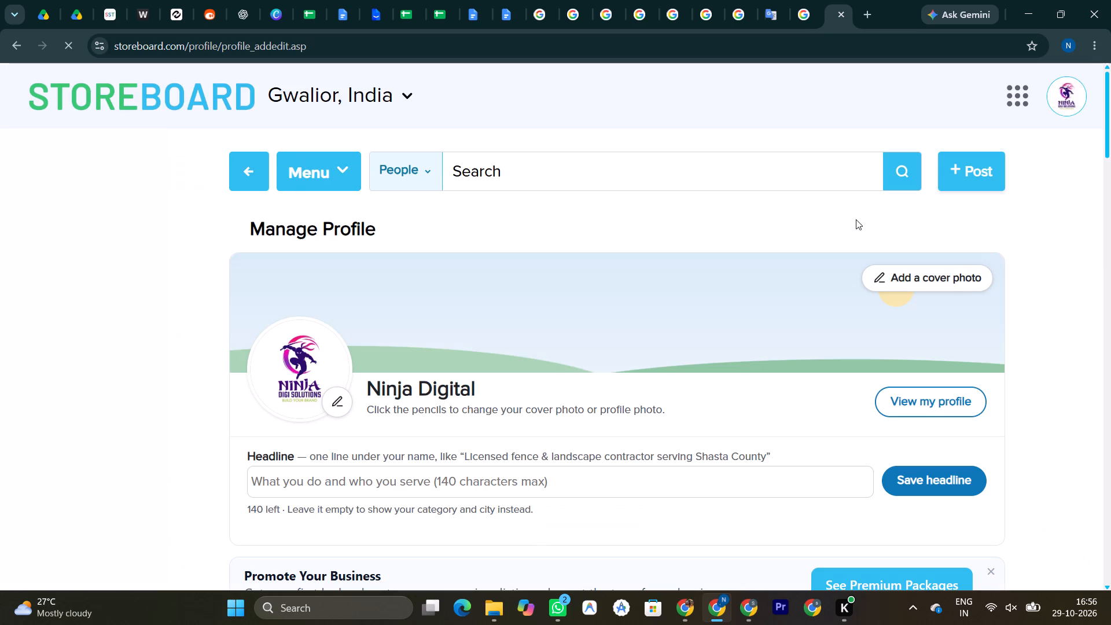
Dismiss the Promote Your Business banner on the Manage Profile page.
scroll(709, 202, "down", 4)
scroll(709, 202, "up", 1)
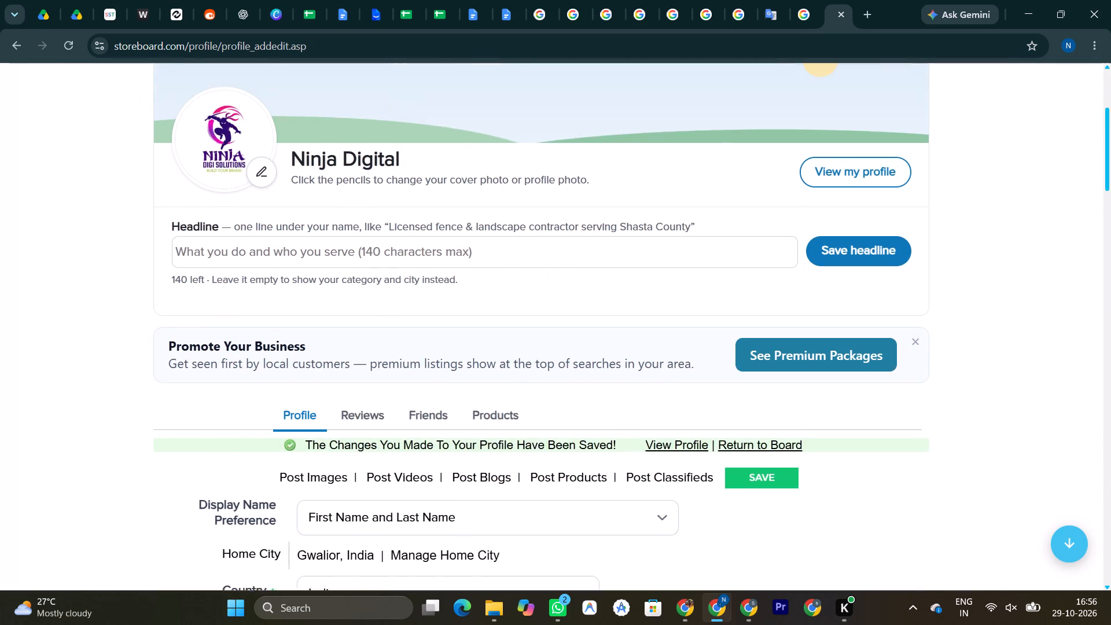
left_click(919, 357)
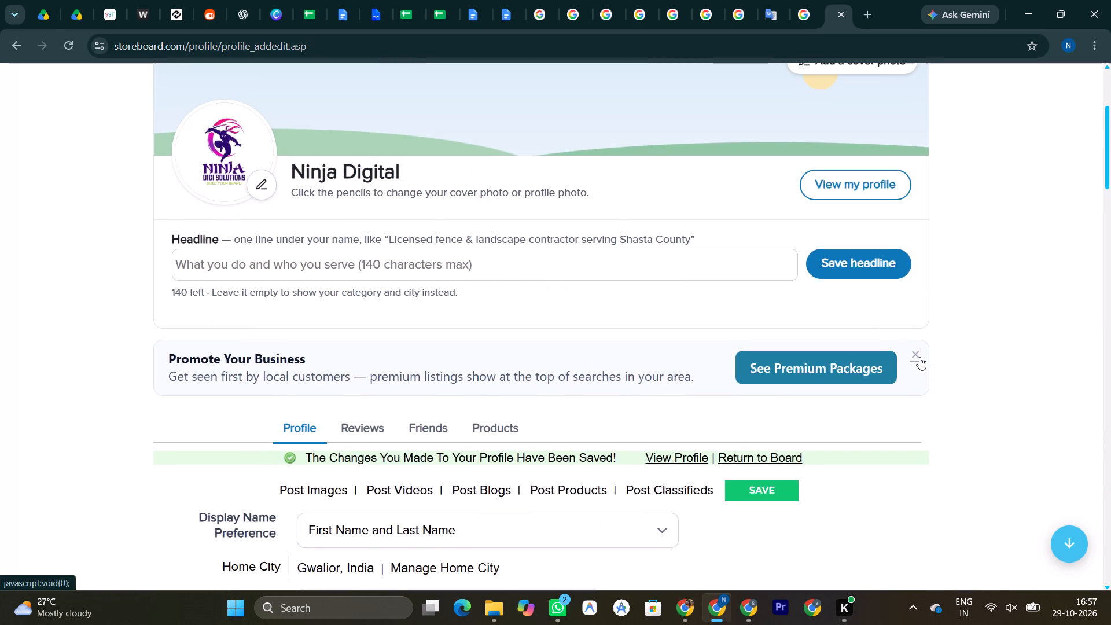
Review the saved Ninja Digital profile form, including its contact details, social media pages, web pages and company fields.
scroll(727, 331, "down", 1)
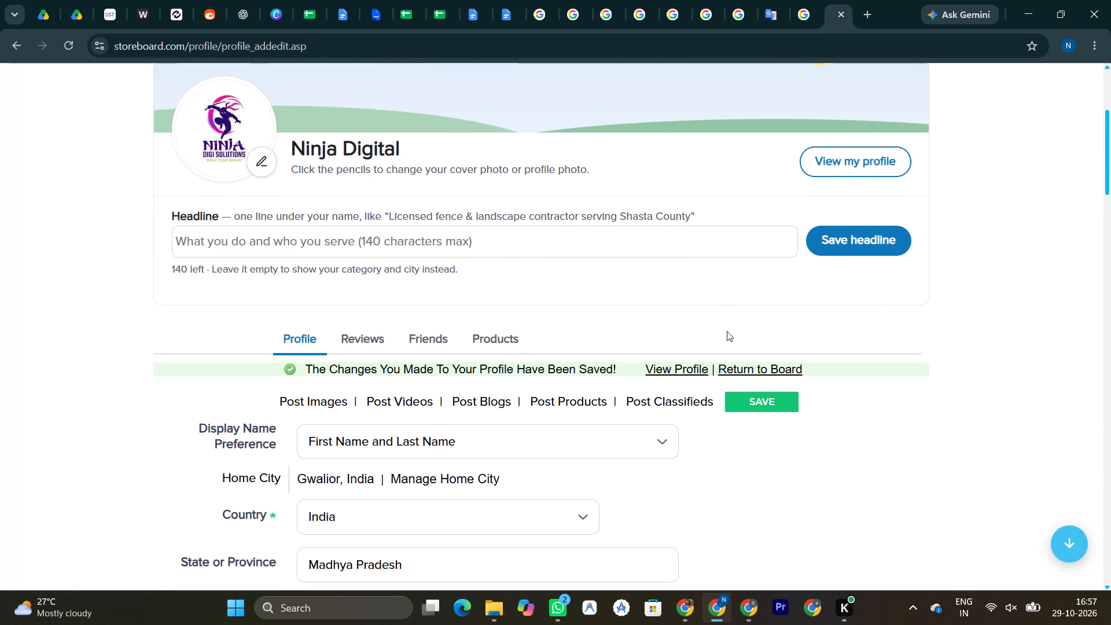
scroll(727, 331, "down", 2)
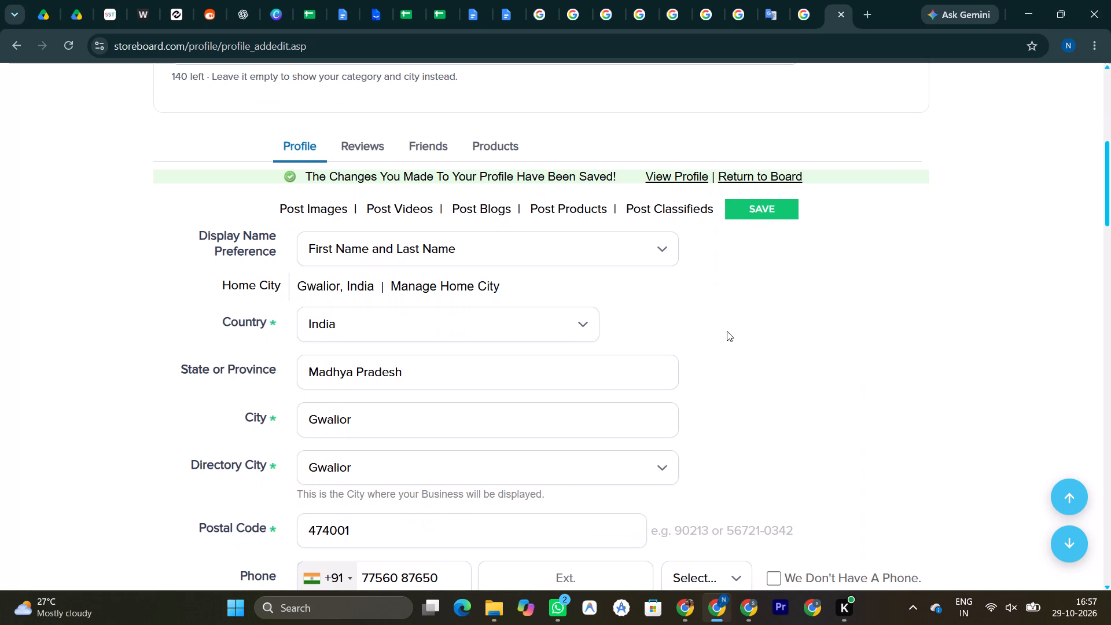
scroll(727, 331, "down", 7)
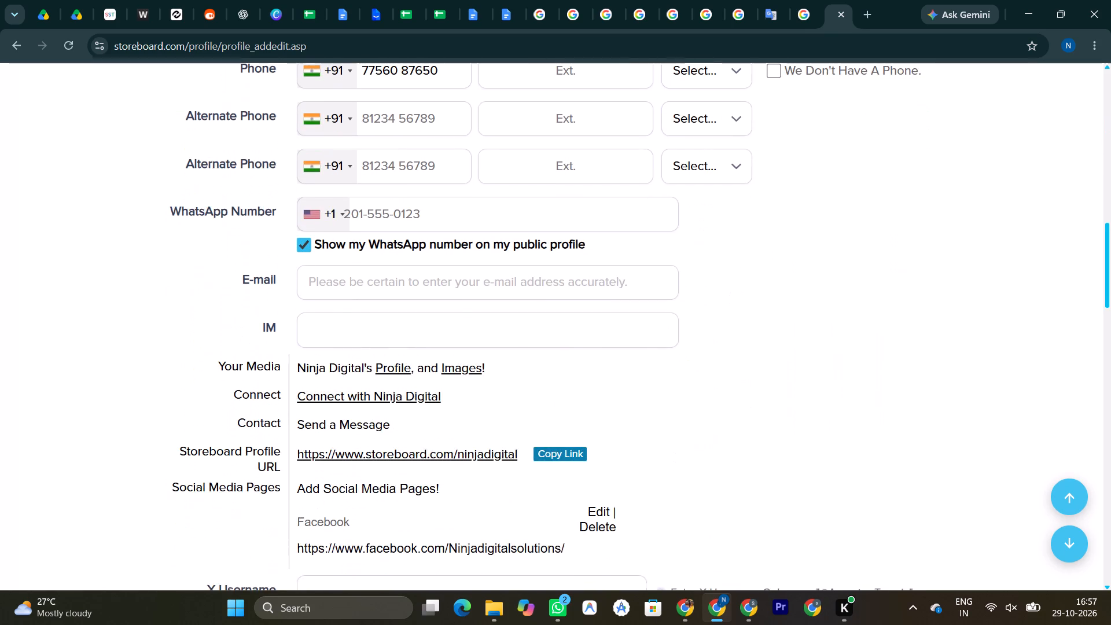
scroll(724, 330, "down", 2)
scroll(647, 336, "down", 3)
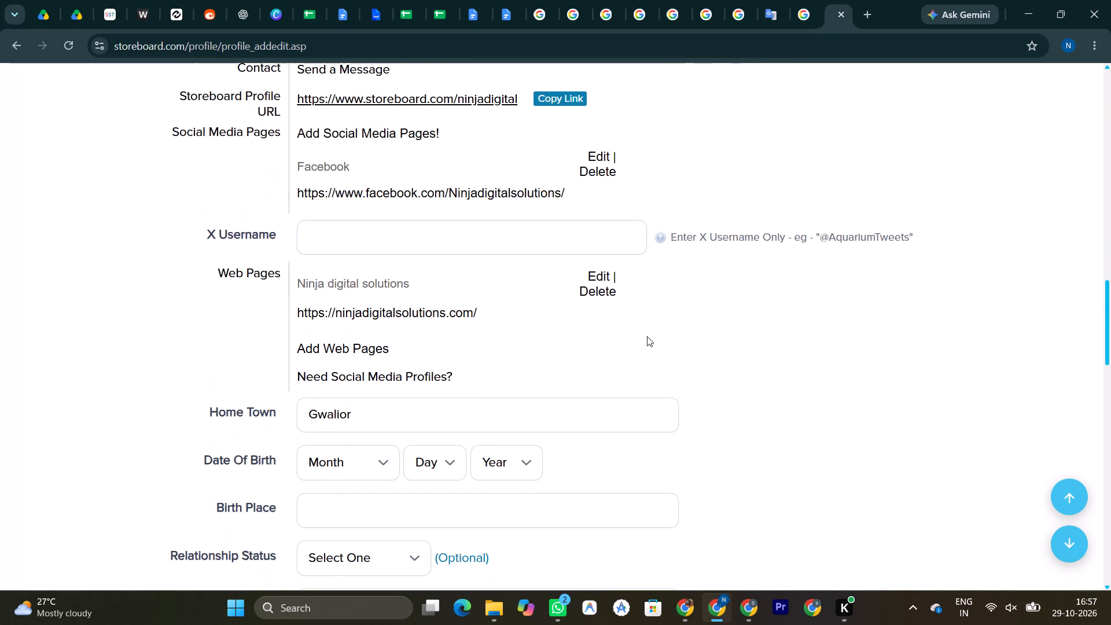
scroll(647, 336, "down", 1)
scroll(730, 310, "down", 9)
scroll(730, 310, "up", 7)
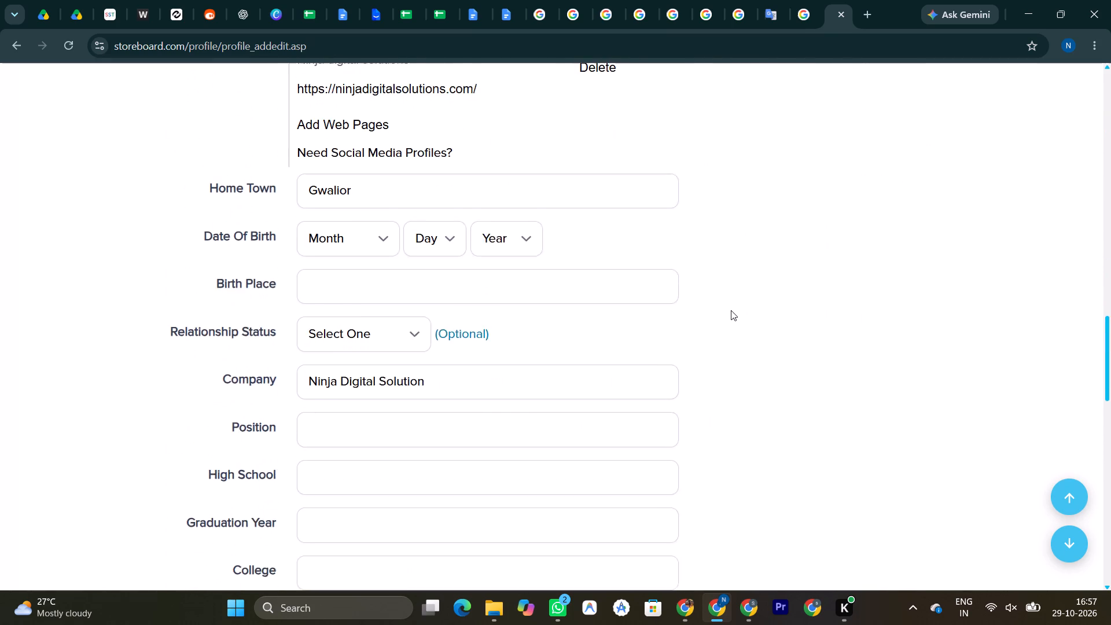
scroll(731, 310, "up", 14)
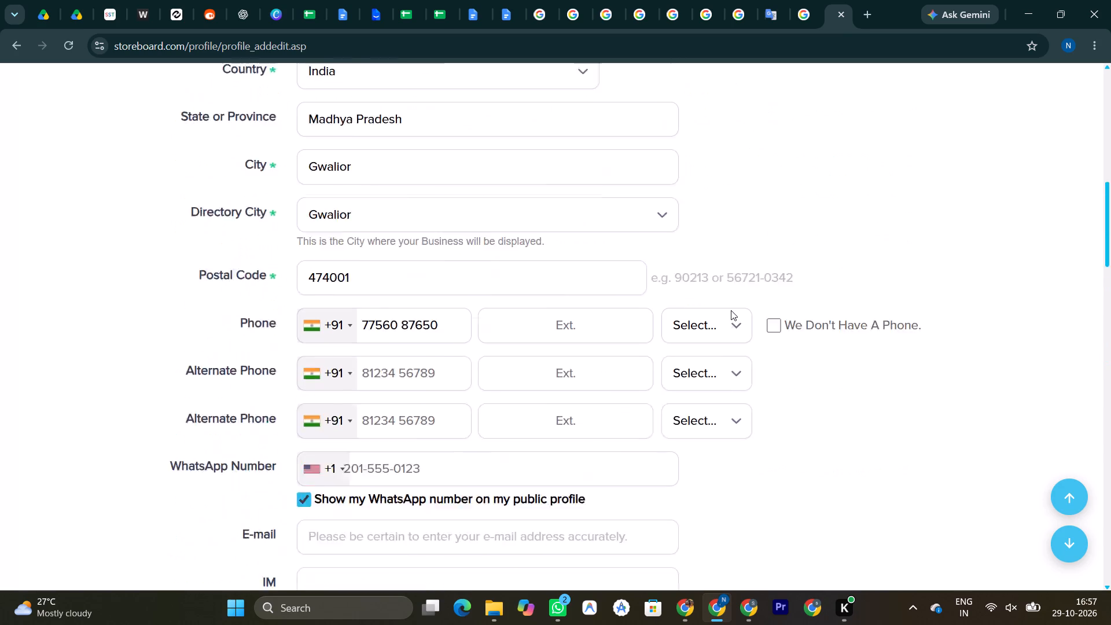
scroll(731, 310, "up", 11)
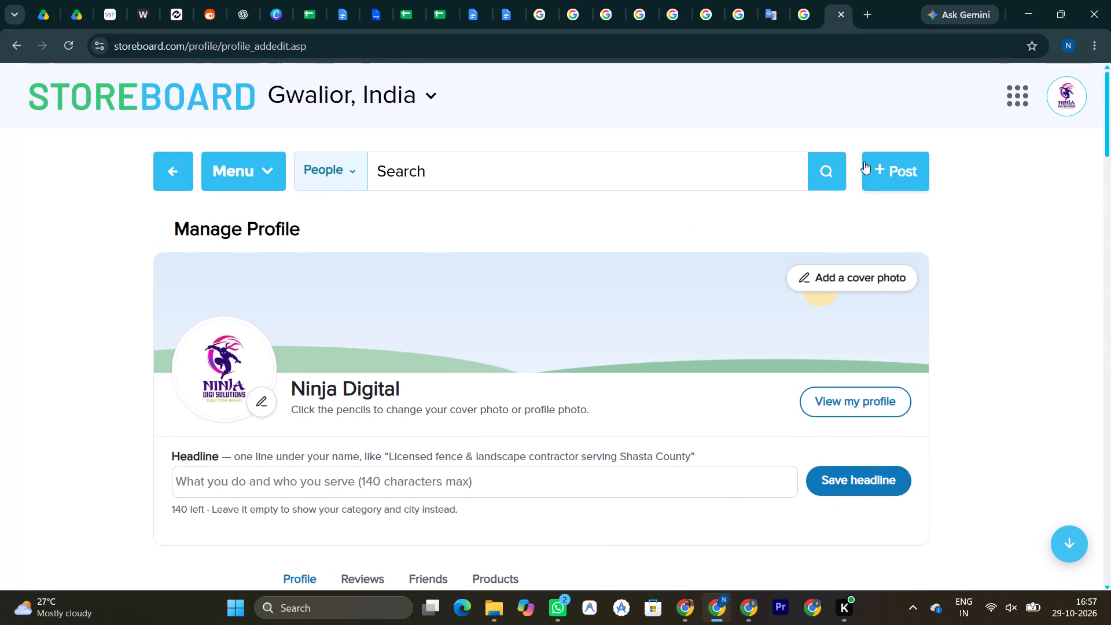
View the media types available for posting on Storeboard and dismiss the Post Media window.
left_click(886, 165)
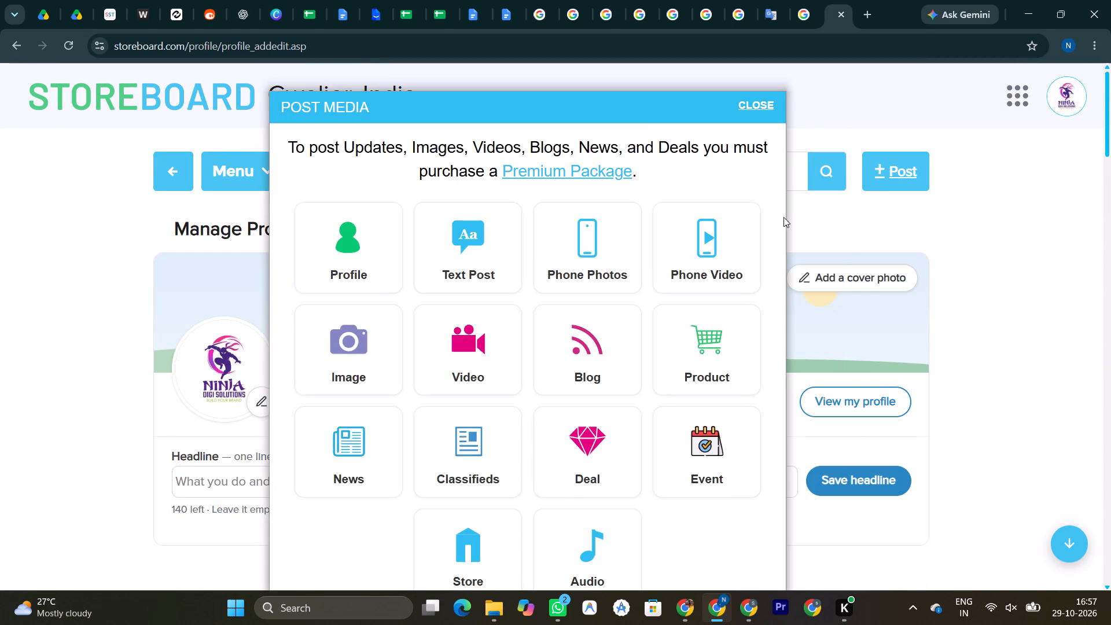
left_click(957, 185)
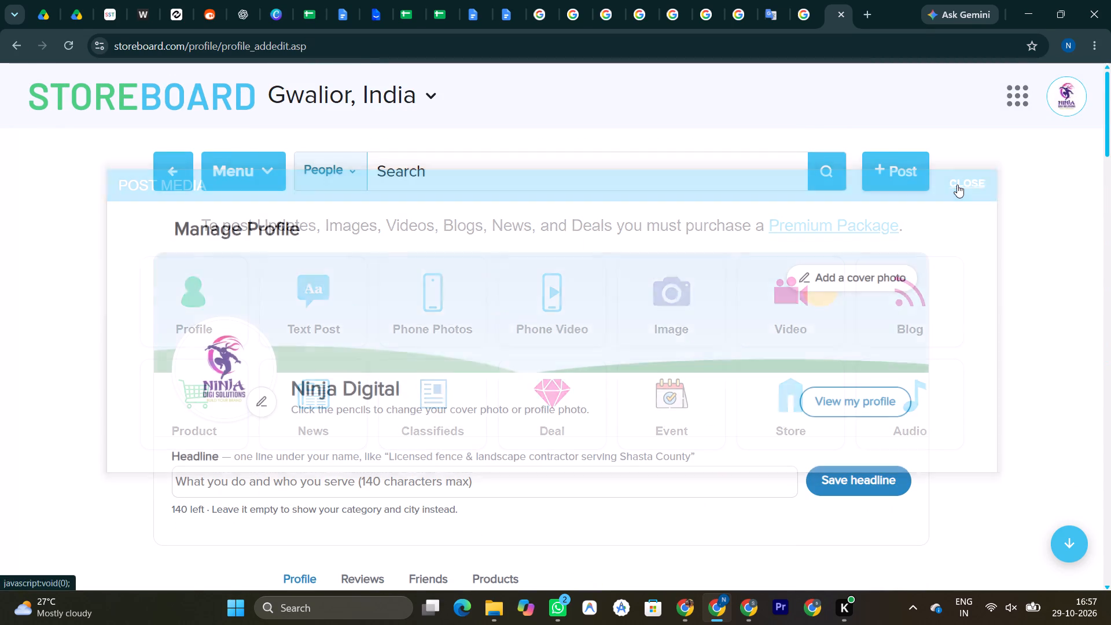
Open a new browser tab and close the Storeboard Manage Profile tab.
left_click(860, 11)
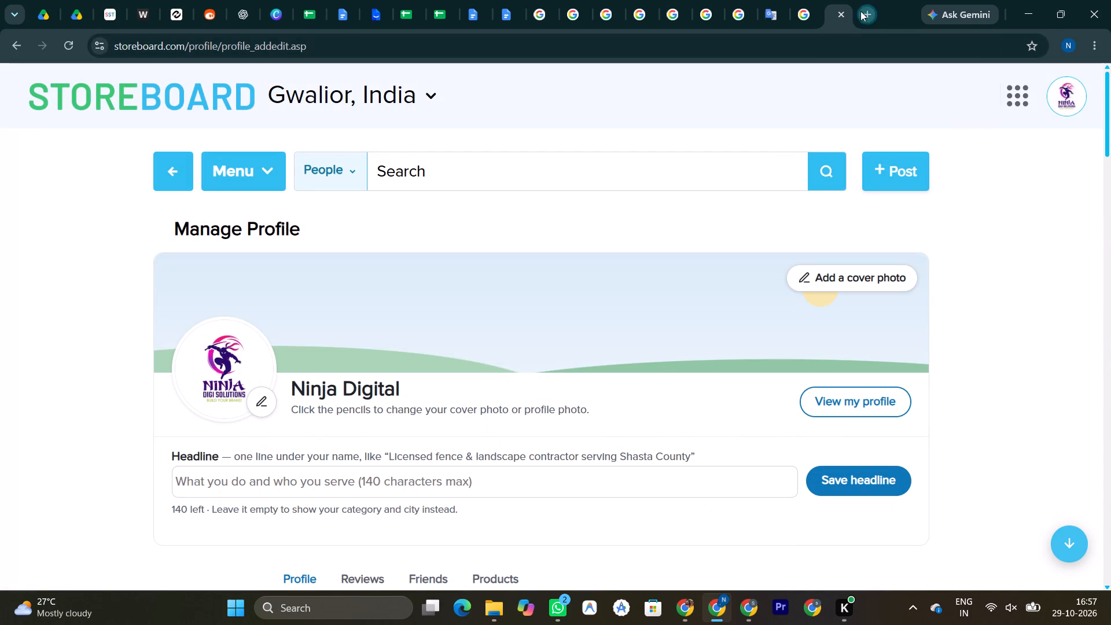
left_click(807, 0)
left_click(814, 13)
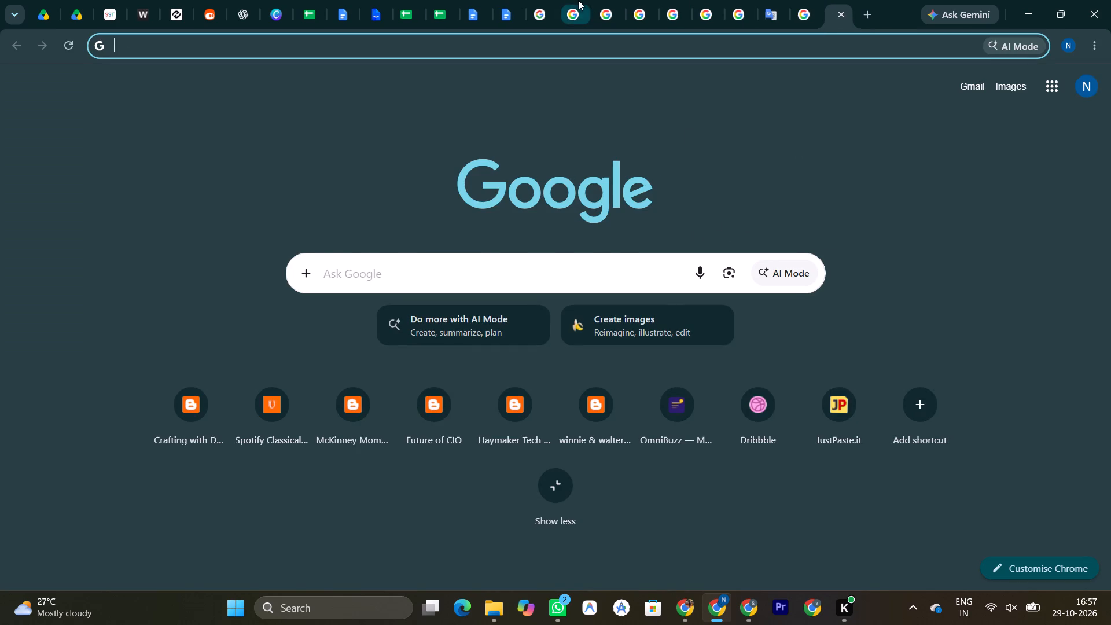
Open the BC October SKV tab of the Harsh Ninja Business Doc.
left_click(465, 0)
left_click(484, 0)
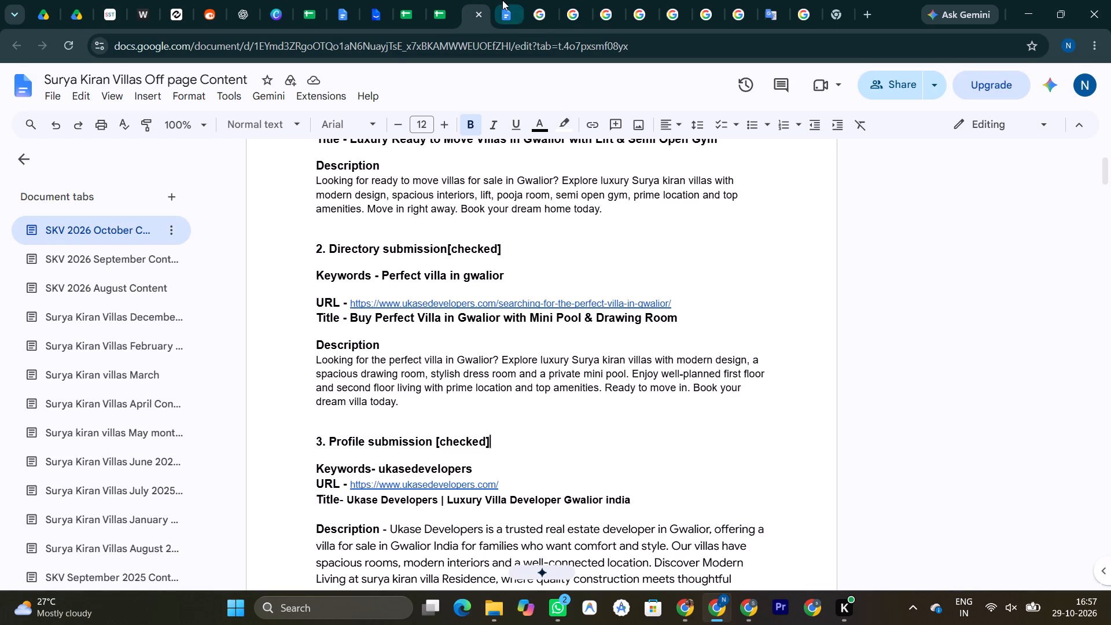
left_click(502, 0)
left_click(72, 264)
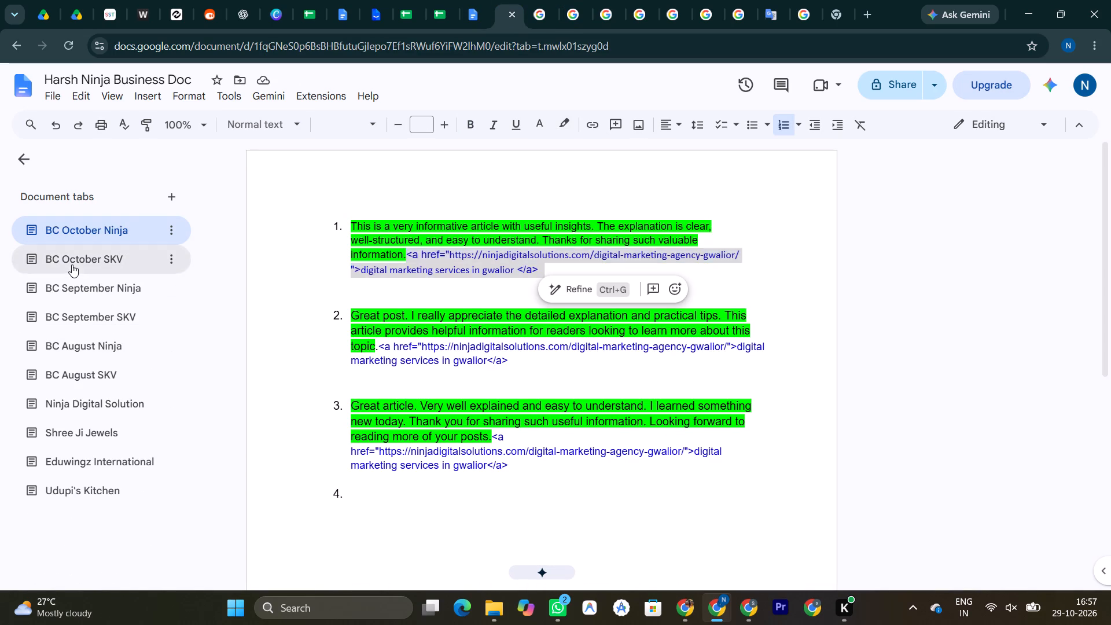
Examine the undated entries from number 45 onward in the Blog commenting sheet of the Ukase Surya Kiran Villas spreadsheet.
scroll(527, 325, "down", 2)
scroll(528, 324, "up", 1)
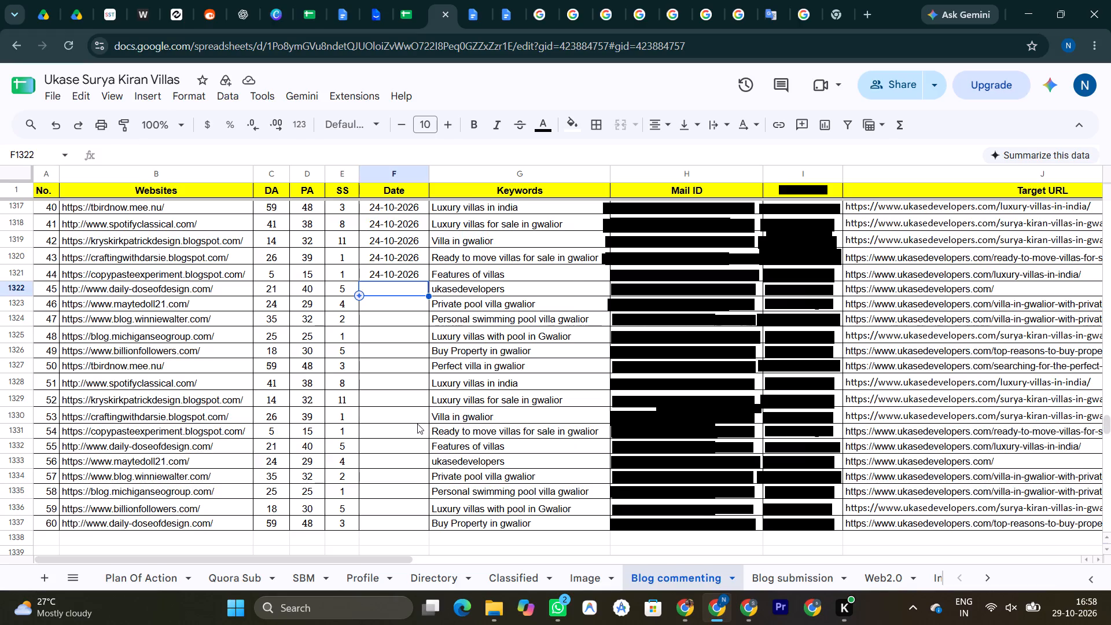
left_click(547, 288)
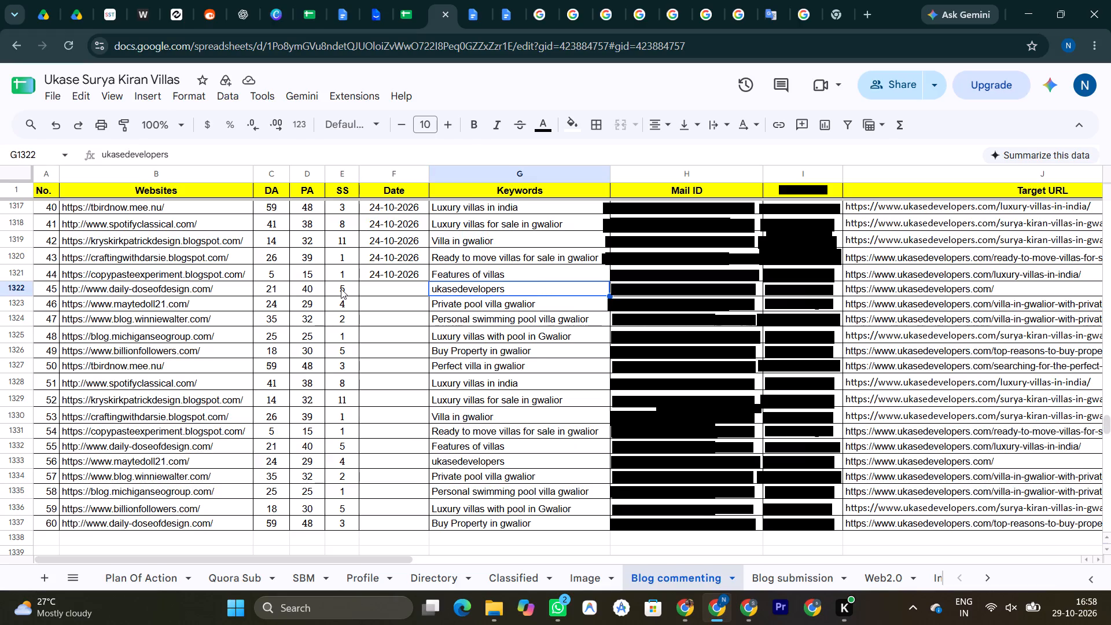
left_click(365, 290)
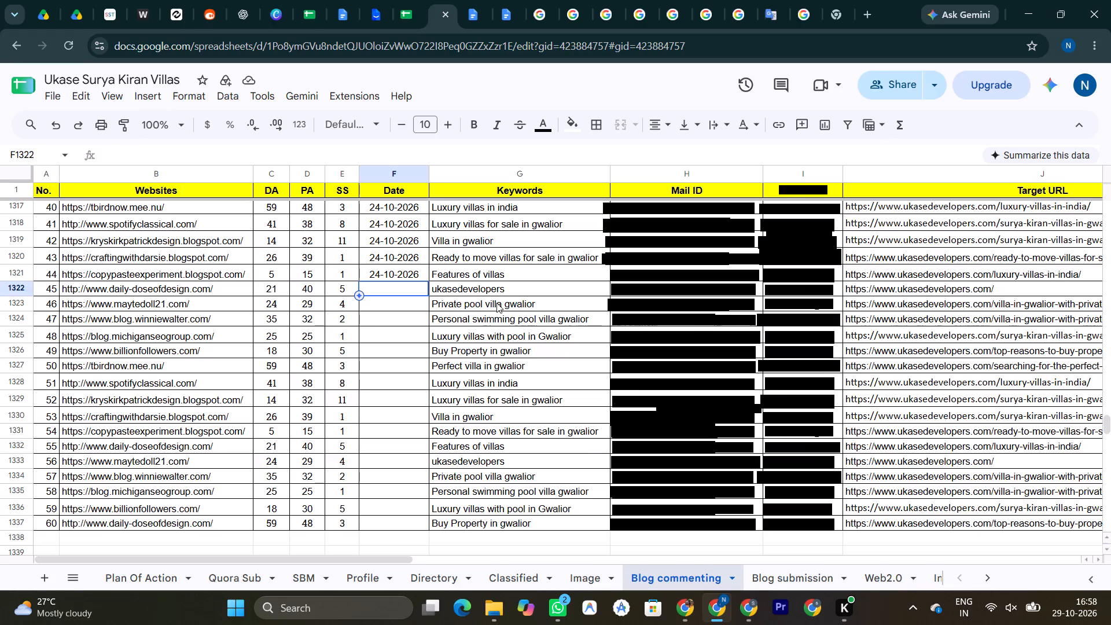
left_click(533, 287)
left_click(410, 280)
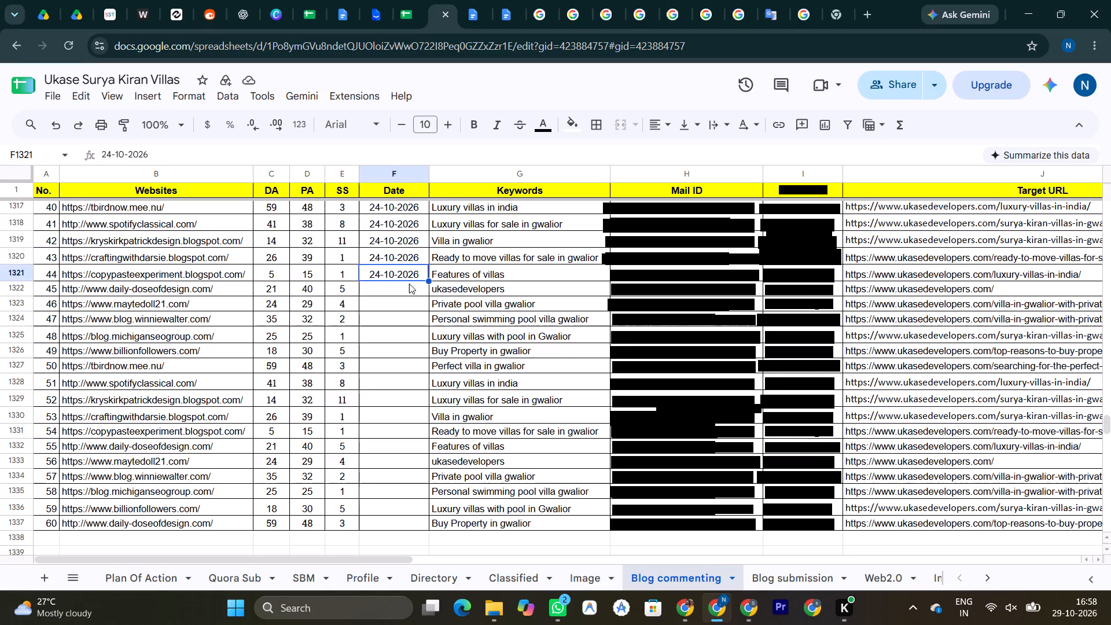
left_click(409, 284)
left_click(516, 288)
left_click(414, 289)
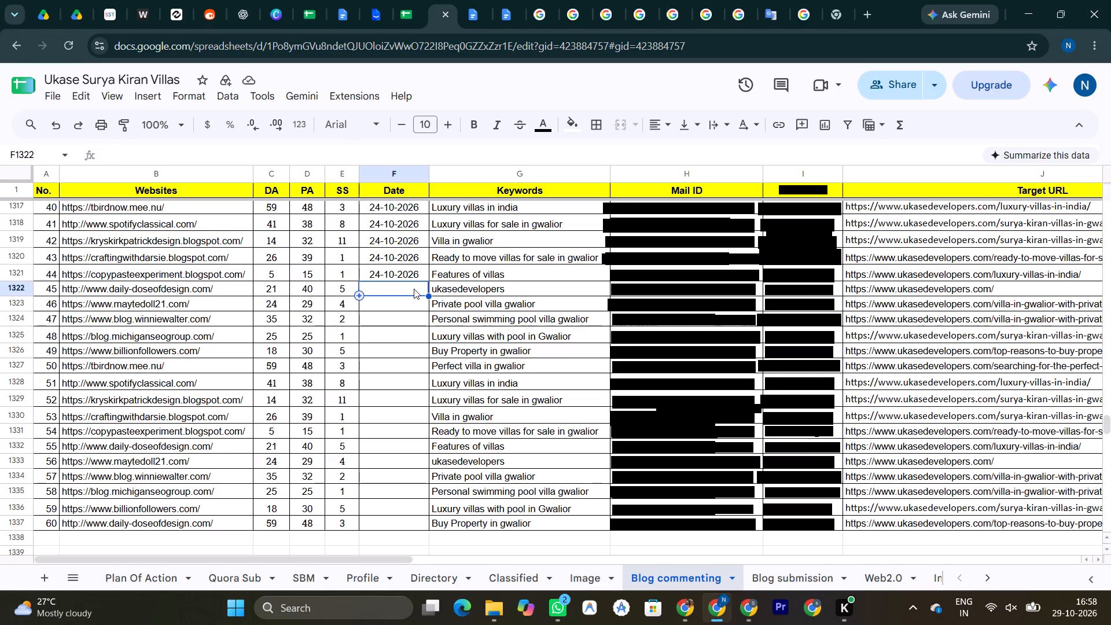
scroll(527, 286, "down", 5)
scroll(528, 286, "up", 6)
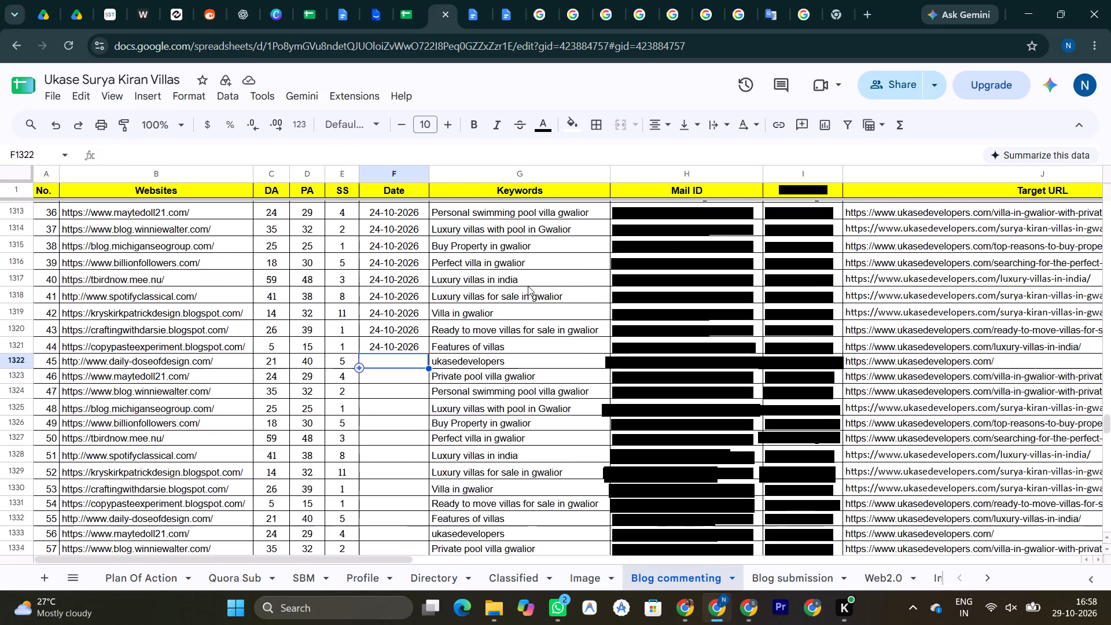
left_click(473, 355)
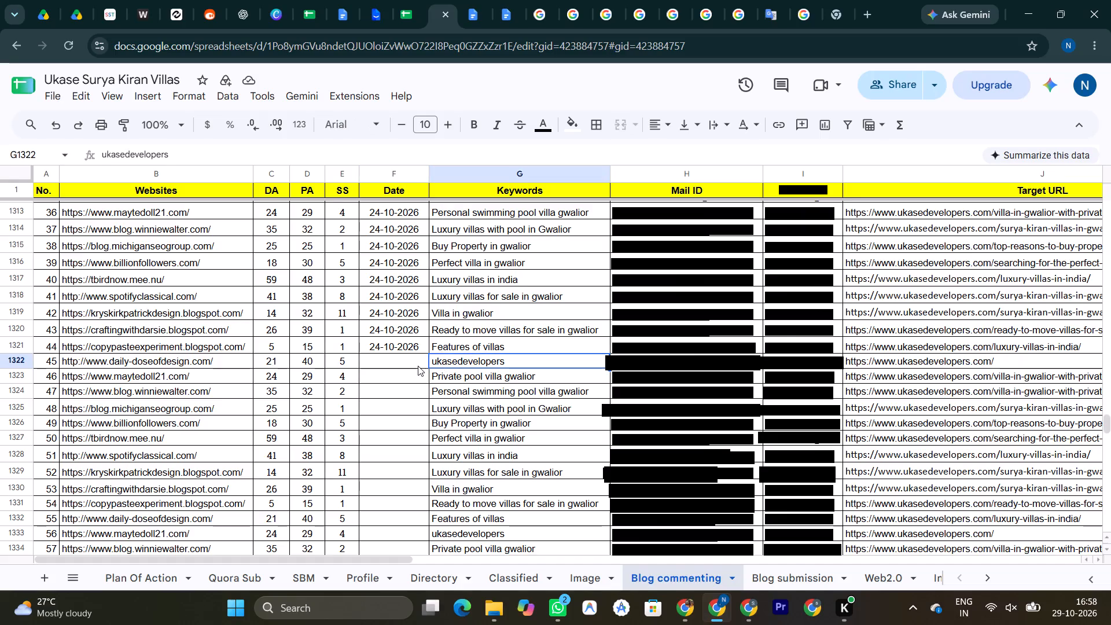
left_click(415, 366)
scroll(473, 328, "down", 1)
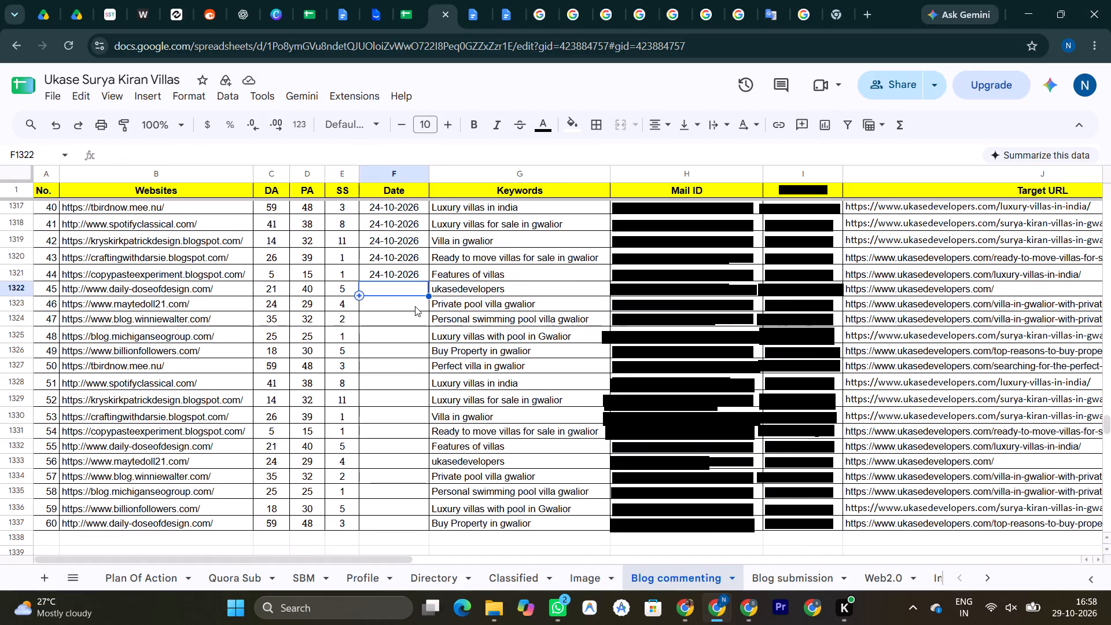
left_click(417, 304)
left_click(425, 319)
left_click(420, 336)
left_click(413, 351)
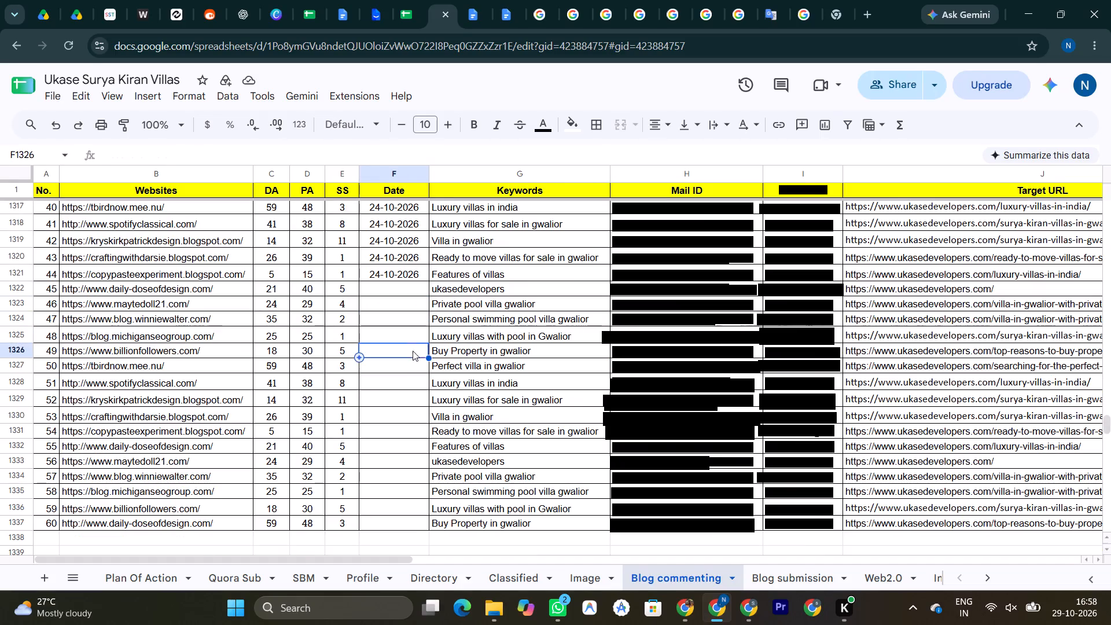
left_click(413, 360)
left_click(417, 284)
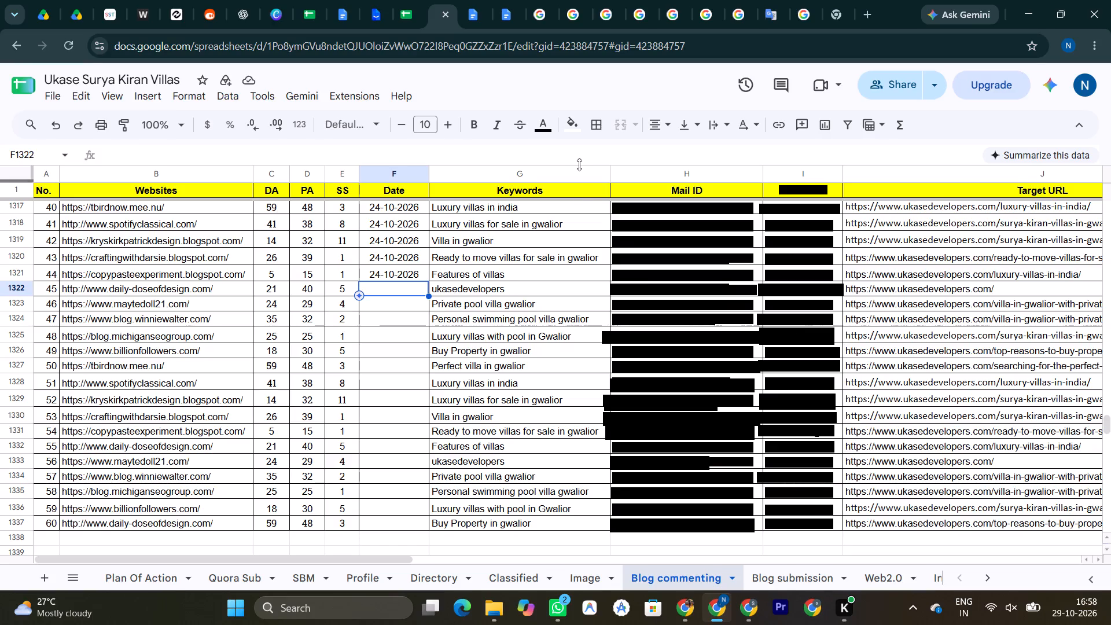
Close the tab with the Google search results for storeboard.
left_click(812, 0)
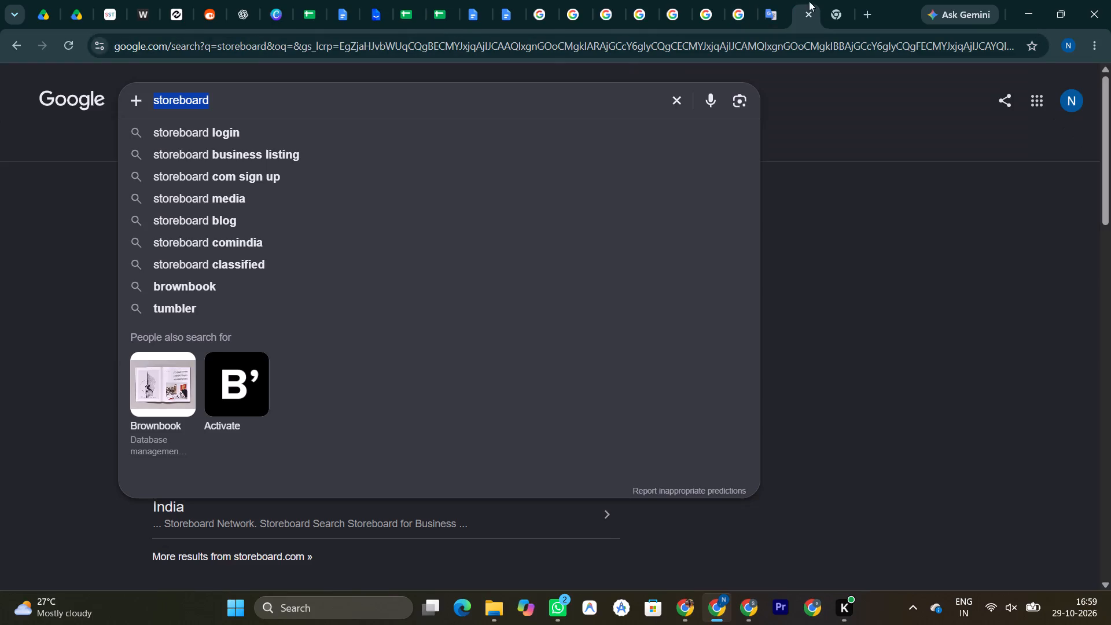
left_click(808, 16)
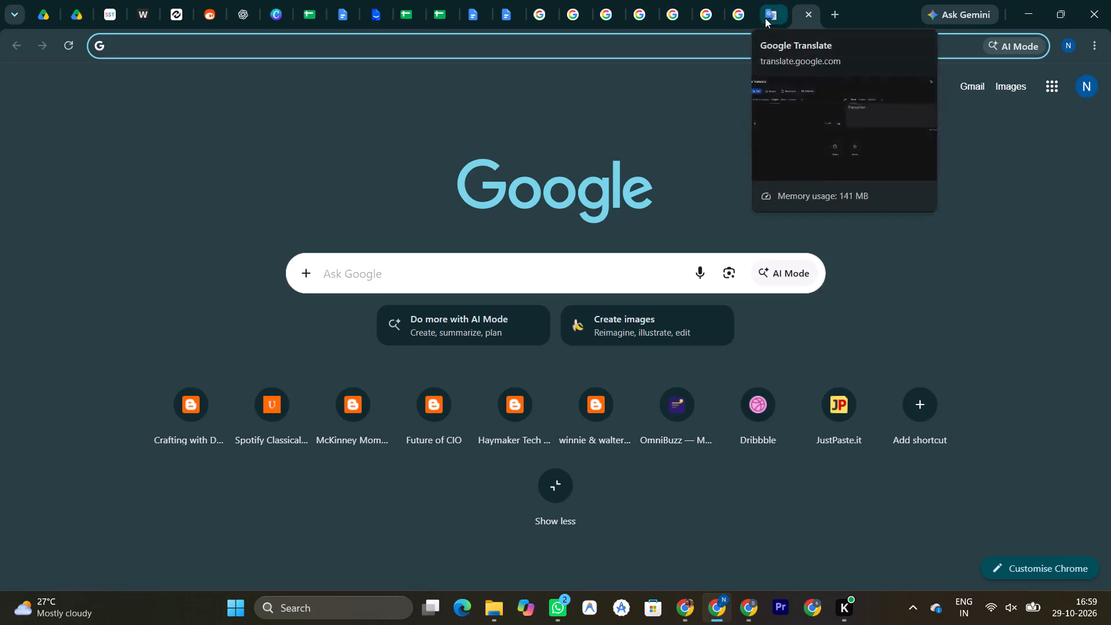
left_click(765, 18)
left_click(805, 0)
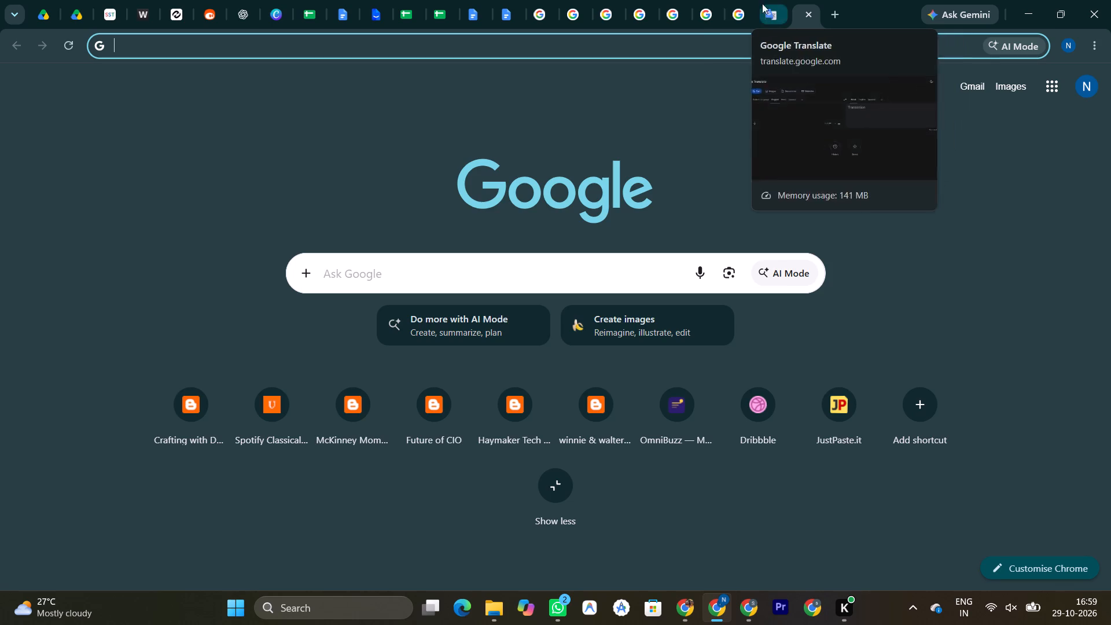
Return to the Google search page showing the Ninja Digital Solutions business listing.
left_click(735, 0)
scroll(677, 184, "up", 3)
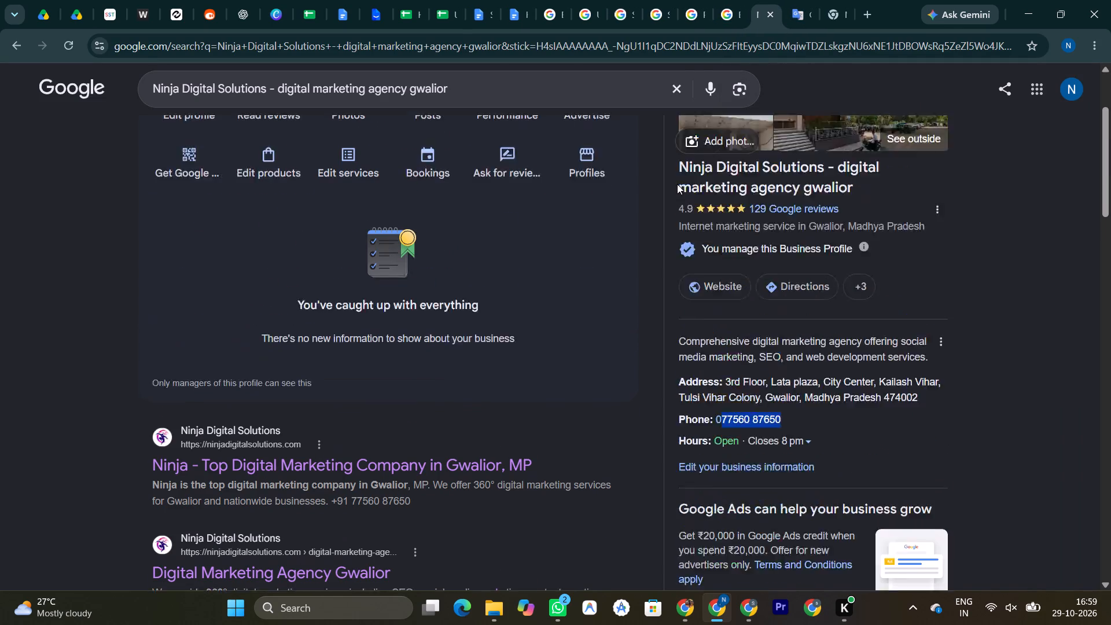
scroll(677, 184, "up", 4)
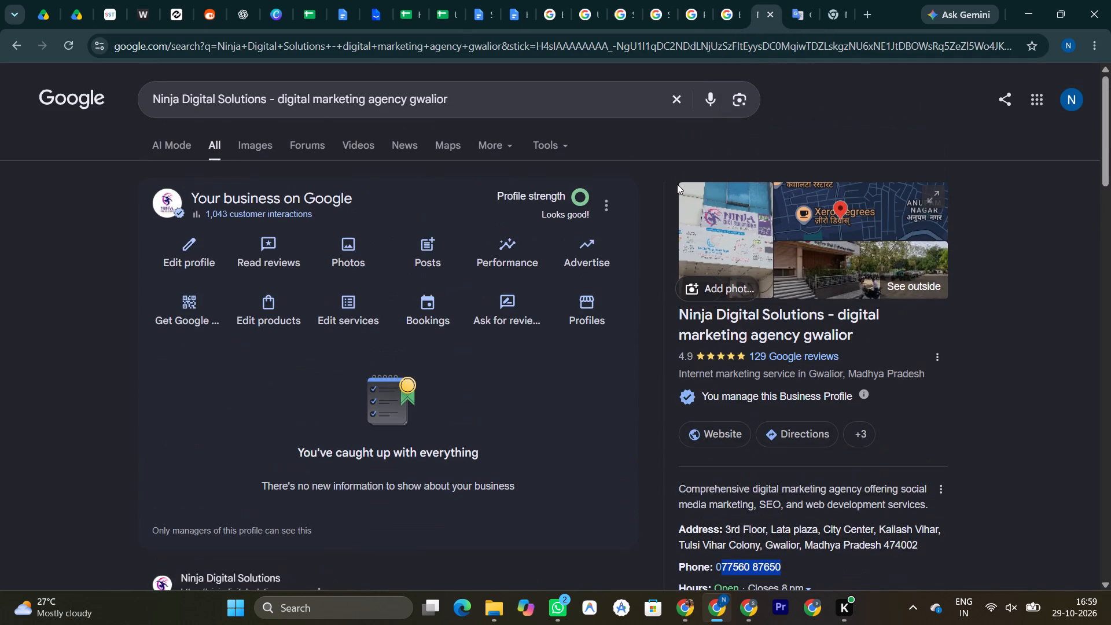
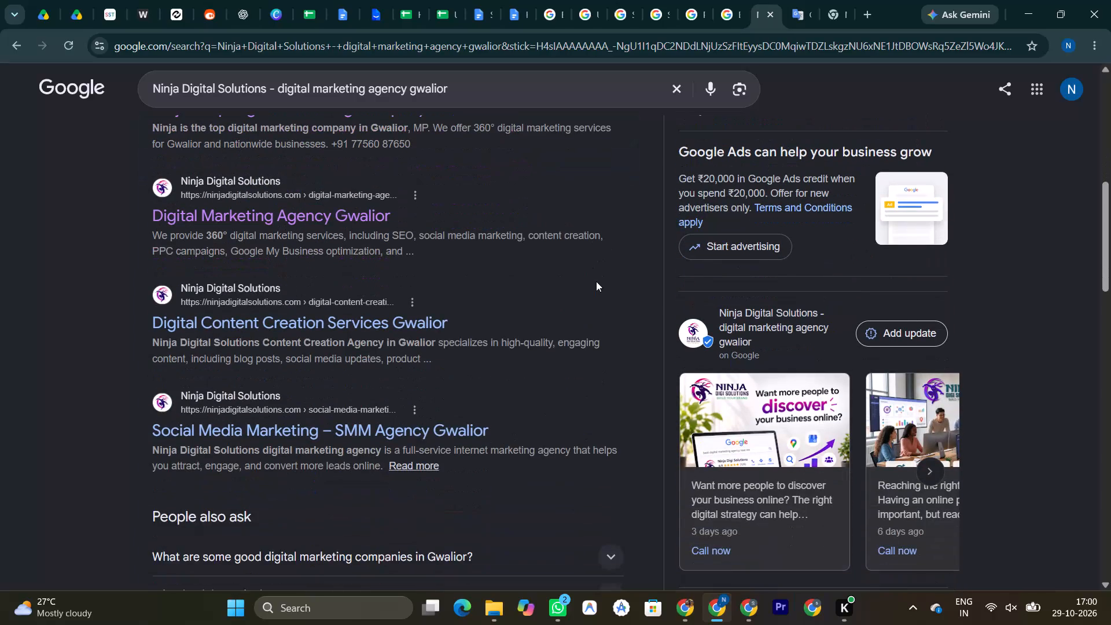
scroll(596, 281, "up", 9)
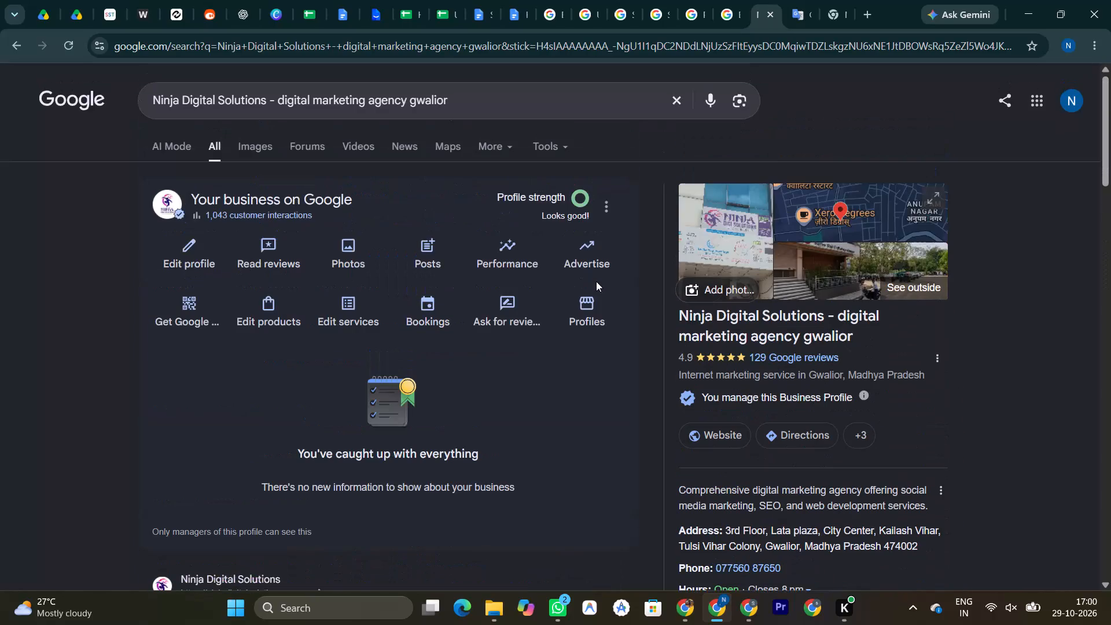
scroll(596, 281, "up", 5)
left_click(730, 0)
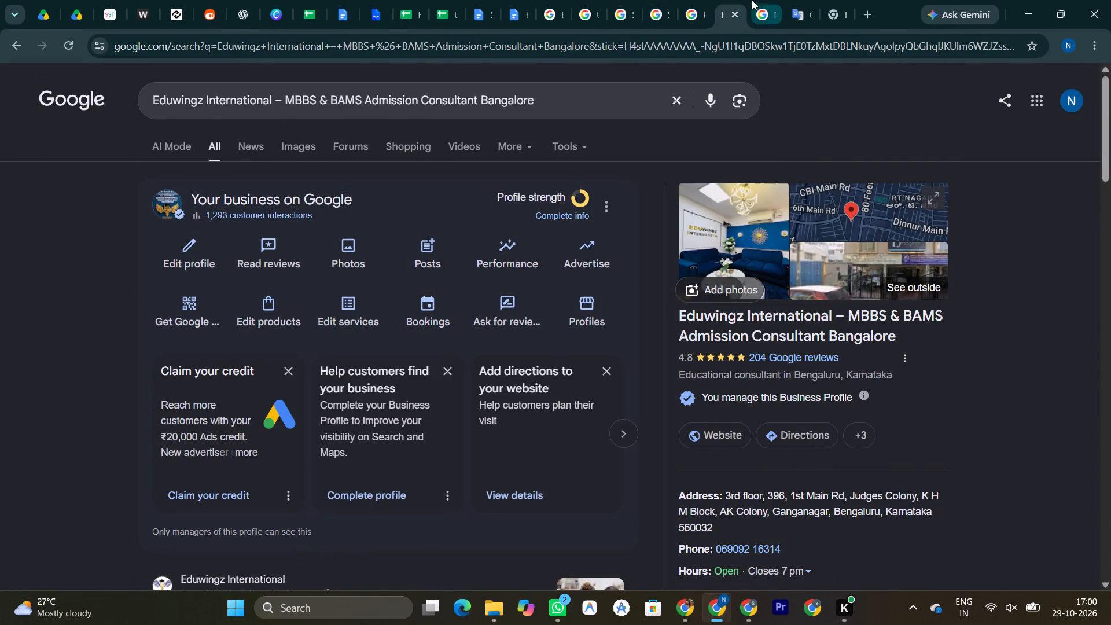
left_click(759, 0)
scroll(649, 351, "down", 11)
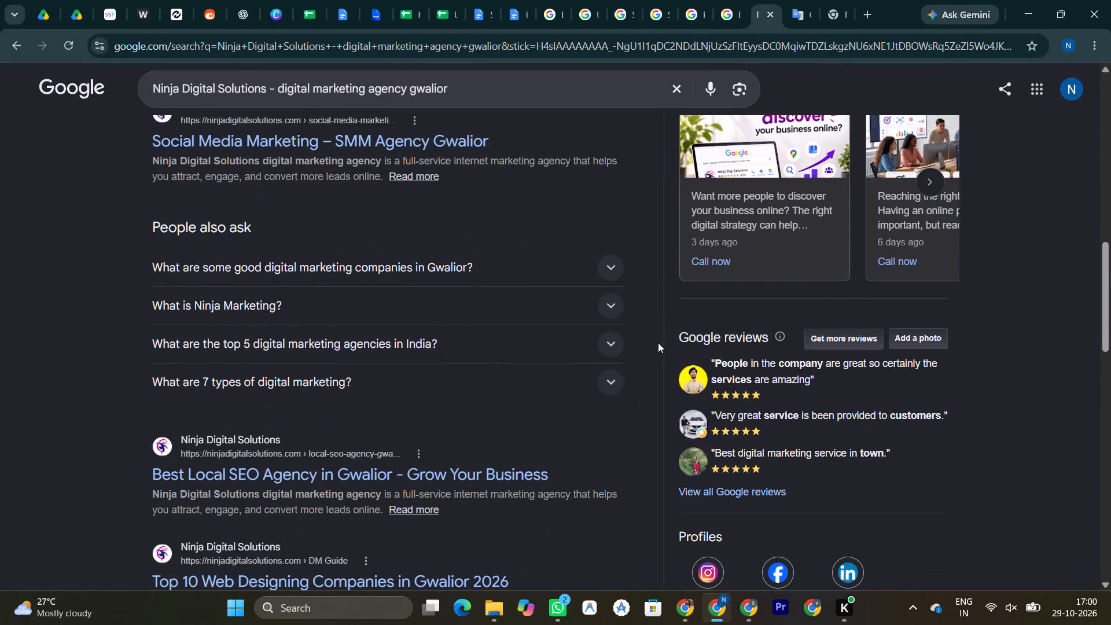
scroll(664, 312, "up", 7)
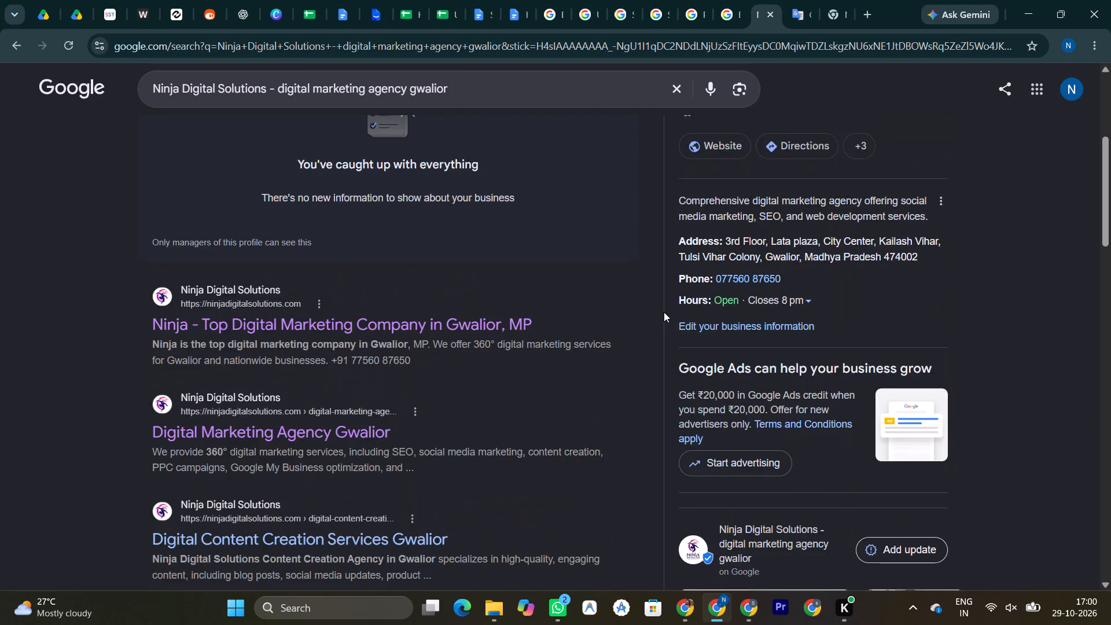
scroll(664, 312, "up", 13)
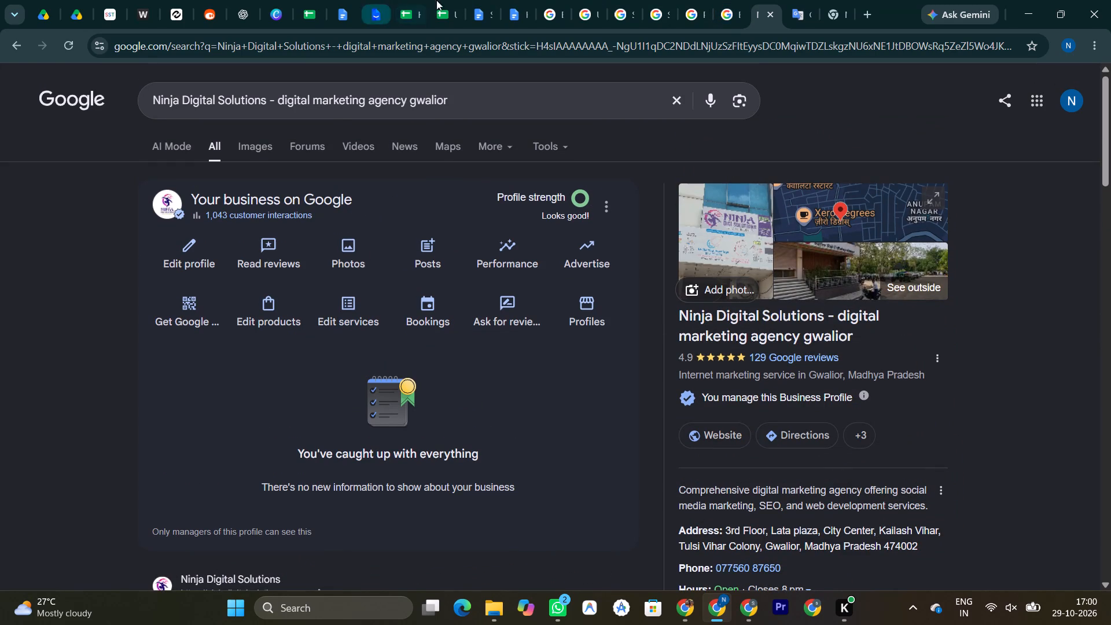
Examine the directory and profile submission entries in the October 2026 tab of the Surya Kiran Villas Off page Content document.
left_click(479, 0)
scroll(583, 291, "down", 2)
scroll(583, 291, "up", 2)
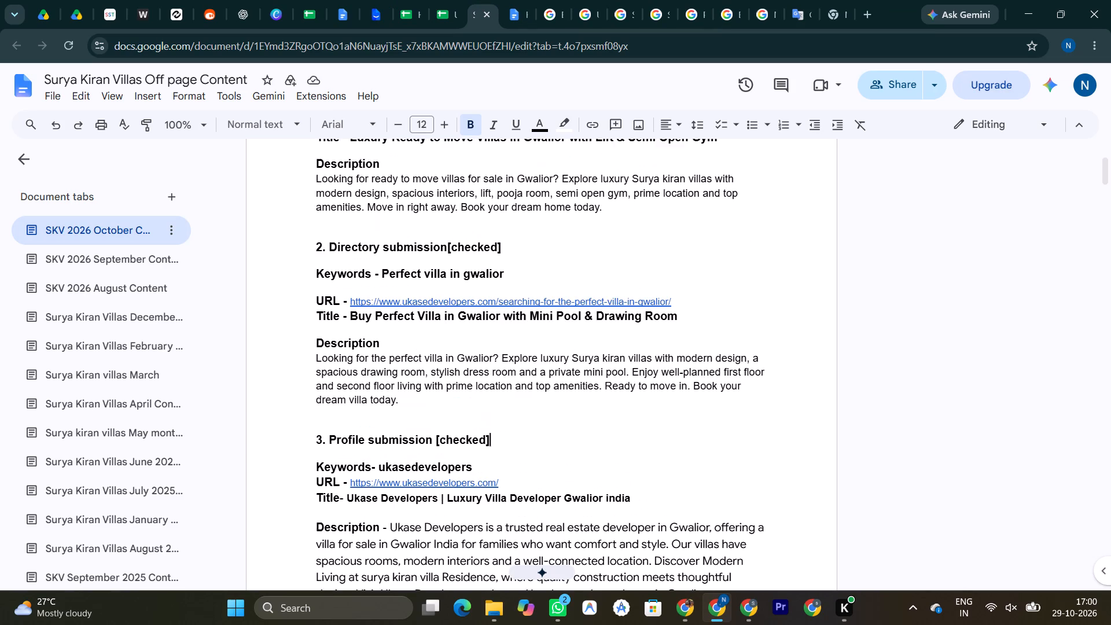
scroll(583, 291, "up", 1)
scroll(526, 347, "down", 2)
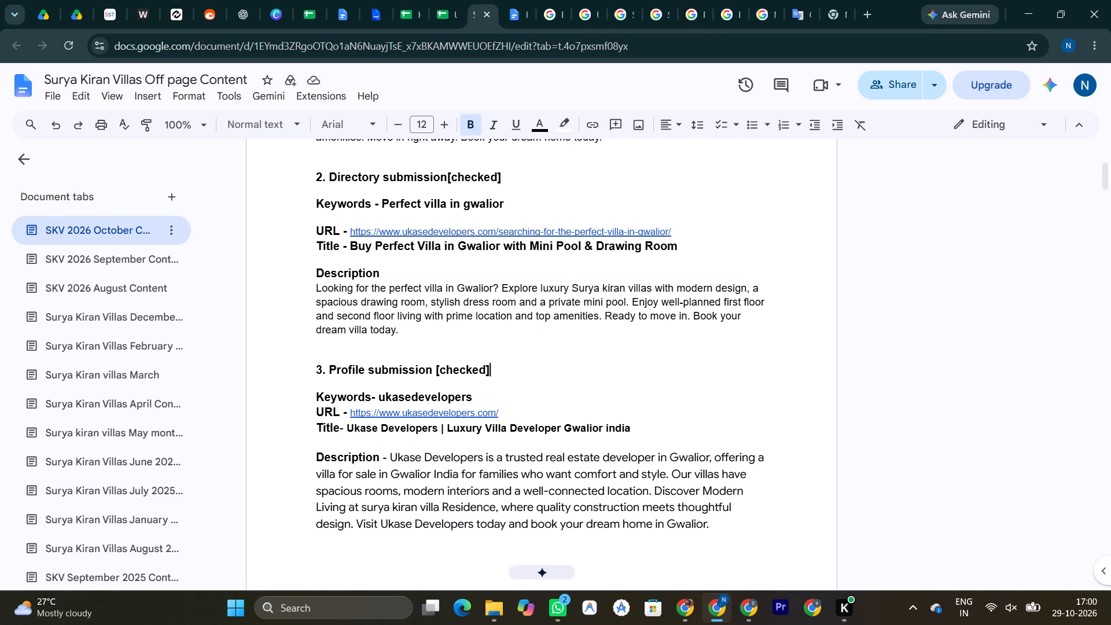
scroll(495, 351, "down", 1)
scroll(495, 351, "up", 2)
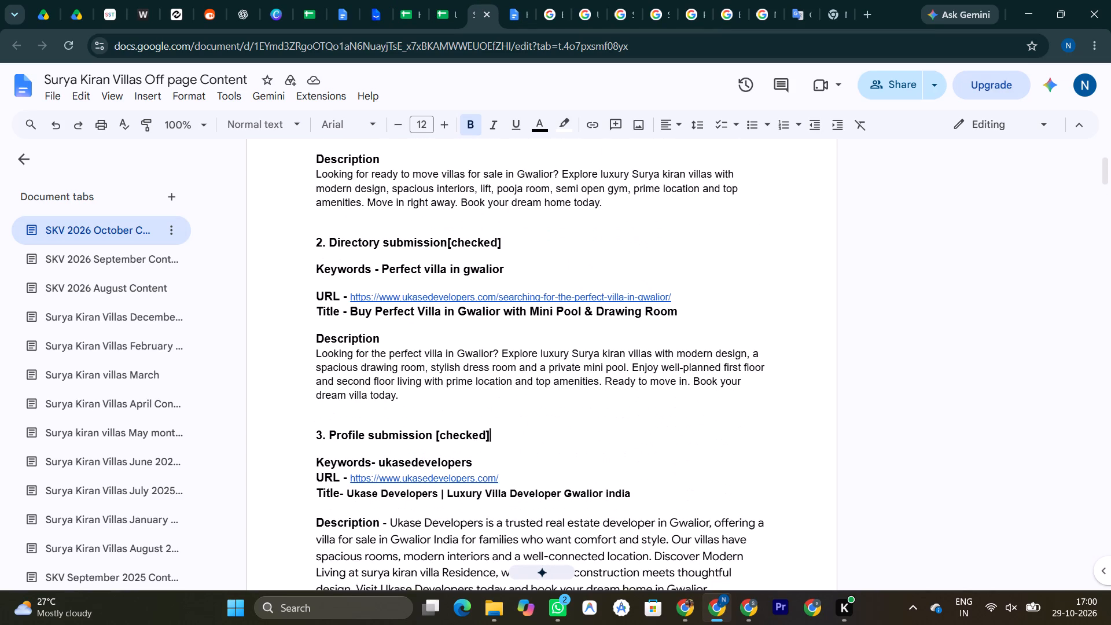
Check the Off page seo table in the Report sheet of the Harsh GBP Post Calender August 2026 spreadsheet.
left_click(308, 0)
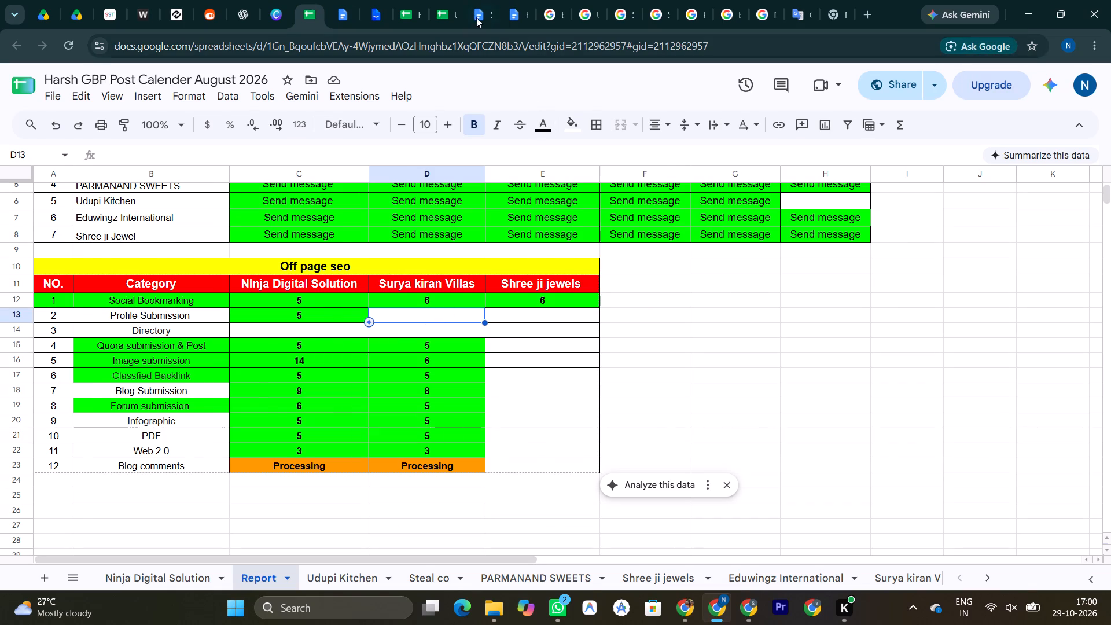
Examine the October 2026 entries in the Profile Submission sheet of the Harsh Backlink spreadsheet.
left_click(443, 0)
left_click(407, 0)
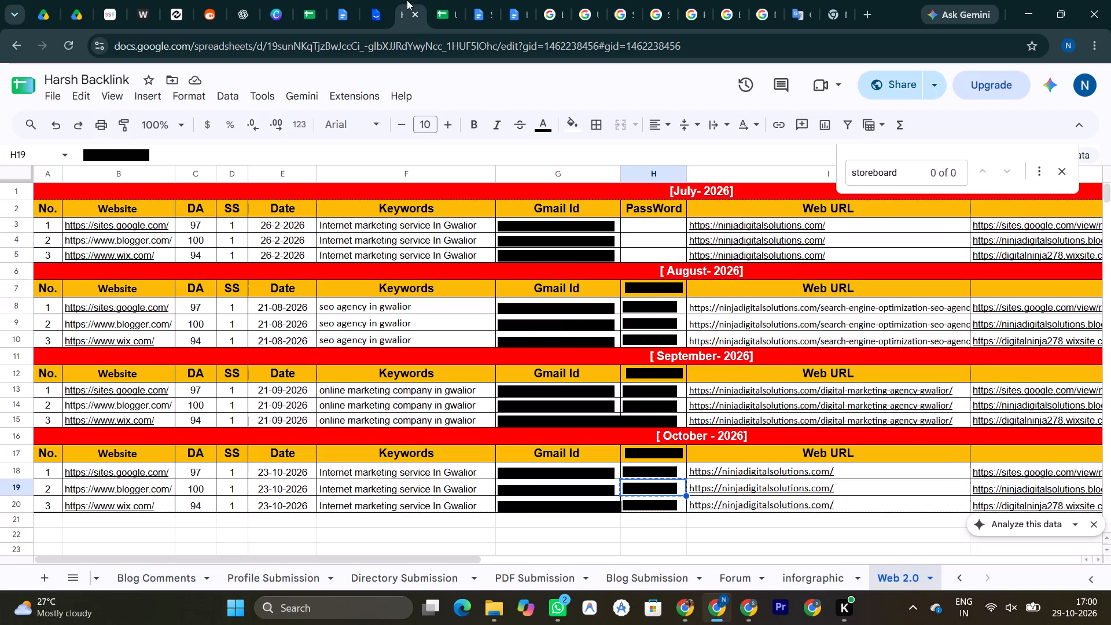
scroll(597, 428, "down", 1)
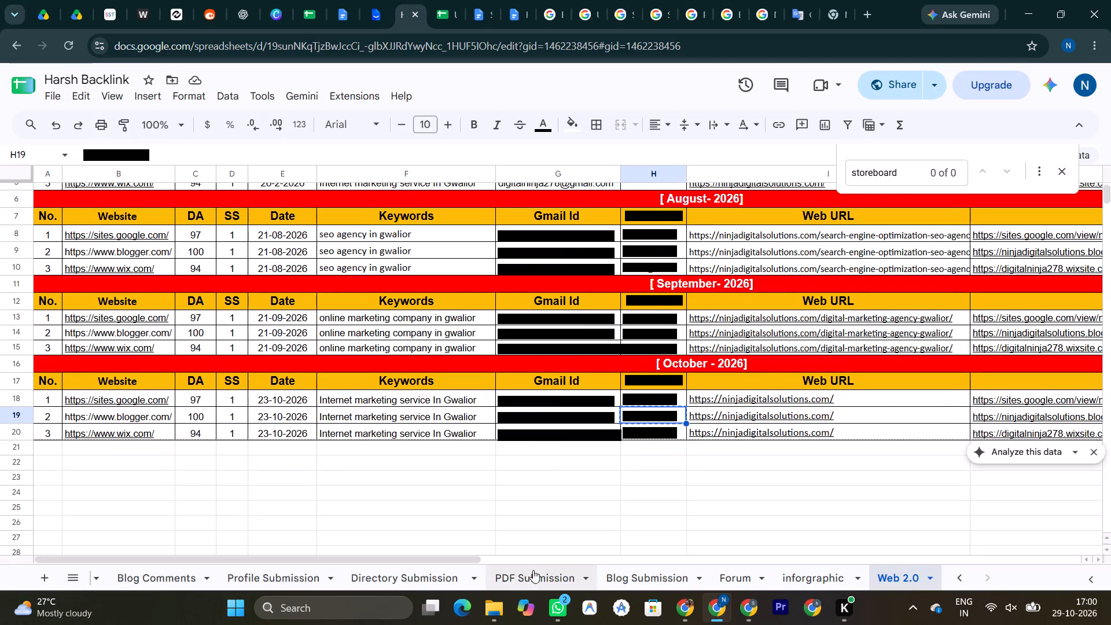
left_click_drag(474, 561, 765, 550)
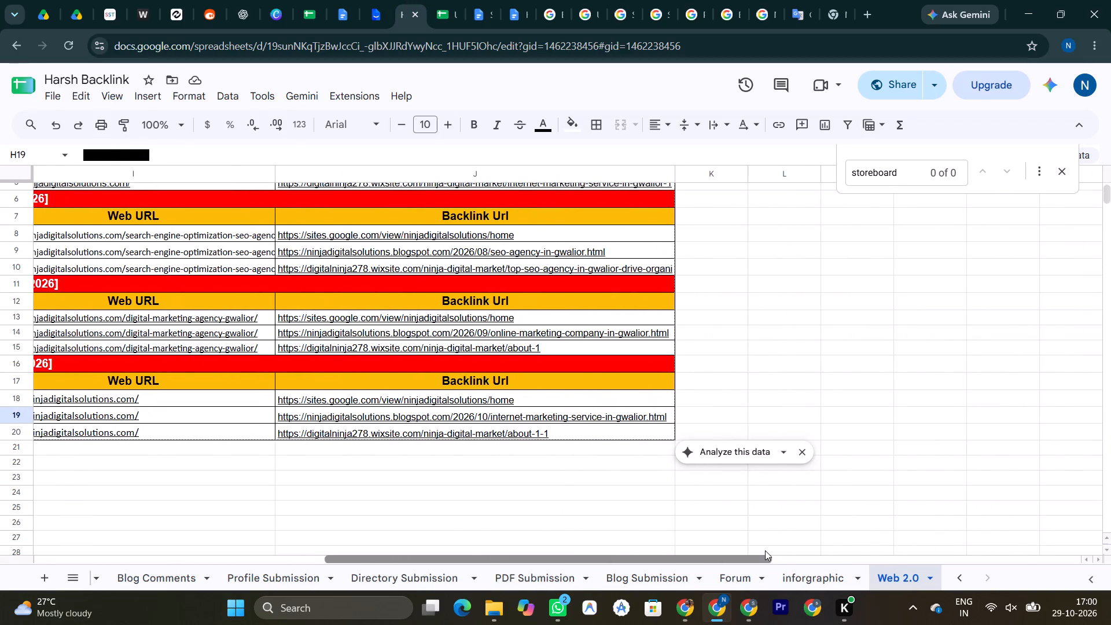
left_click_drag(765, 550, 495, 544)
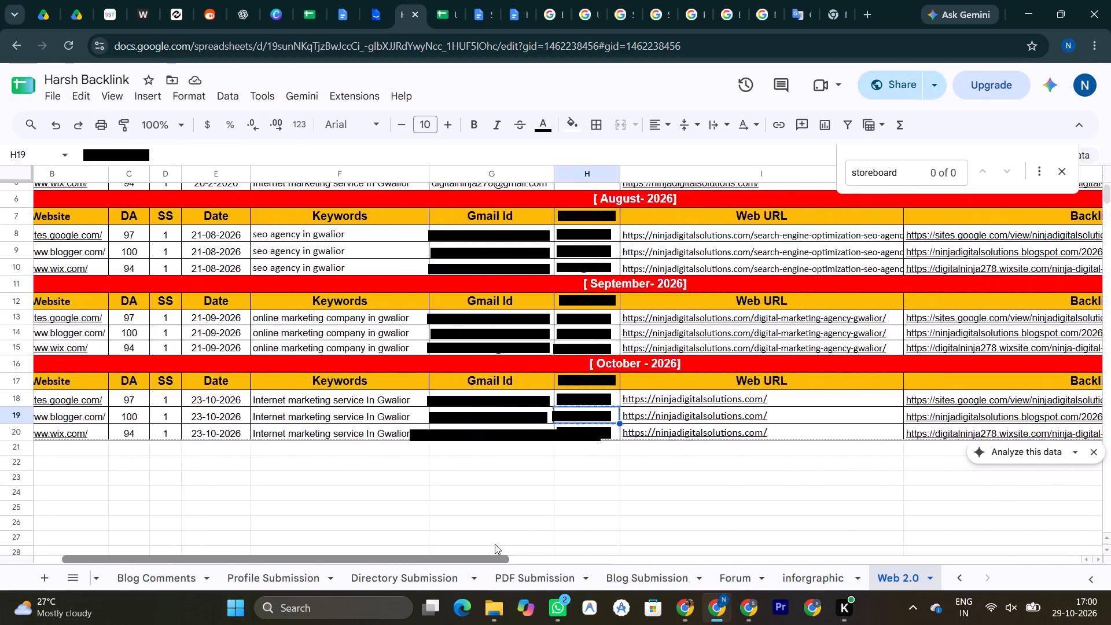
left_click_drag(495, 544, 277, 546)
left_click(299, 576)
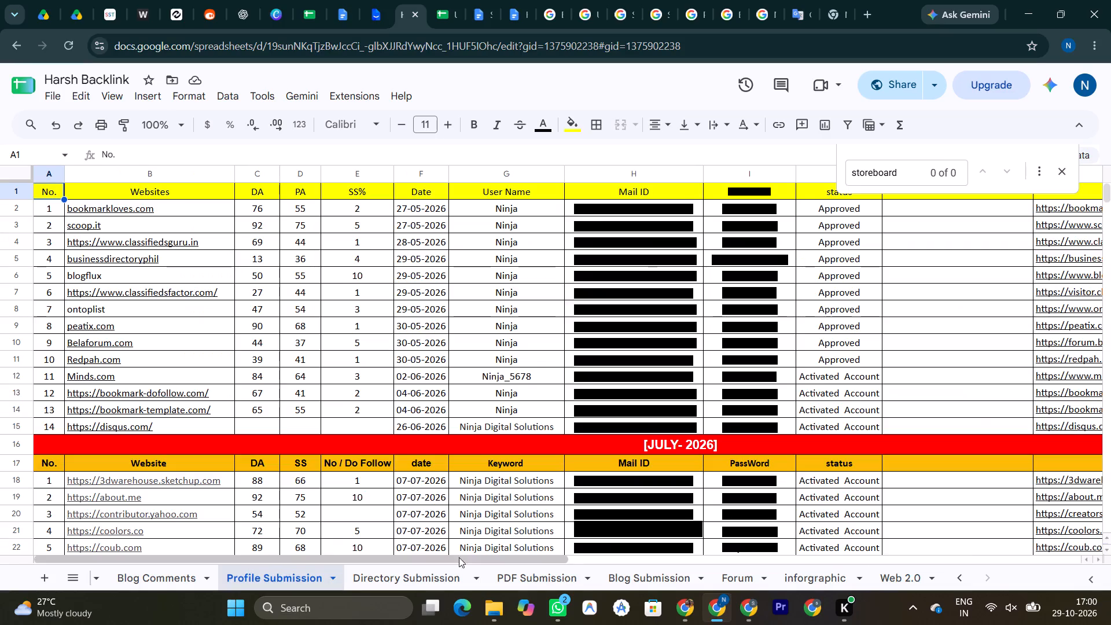
scroll(694, 344, "down", 13)
scroll(695, 345, "up", 6)
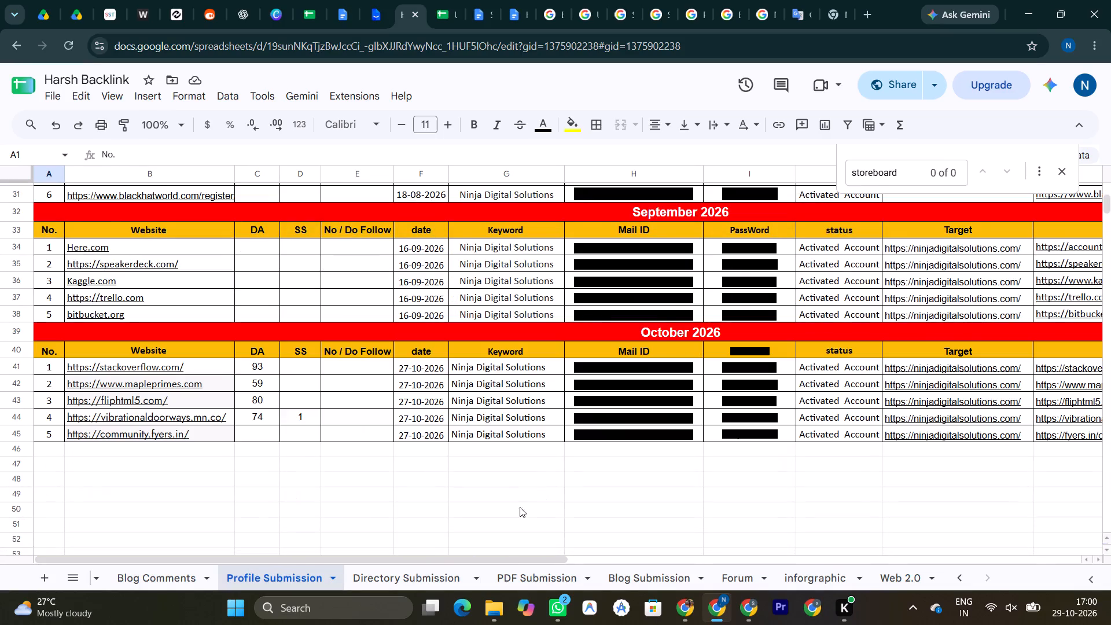
left_click(526, 553)
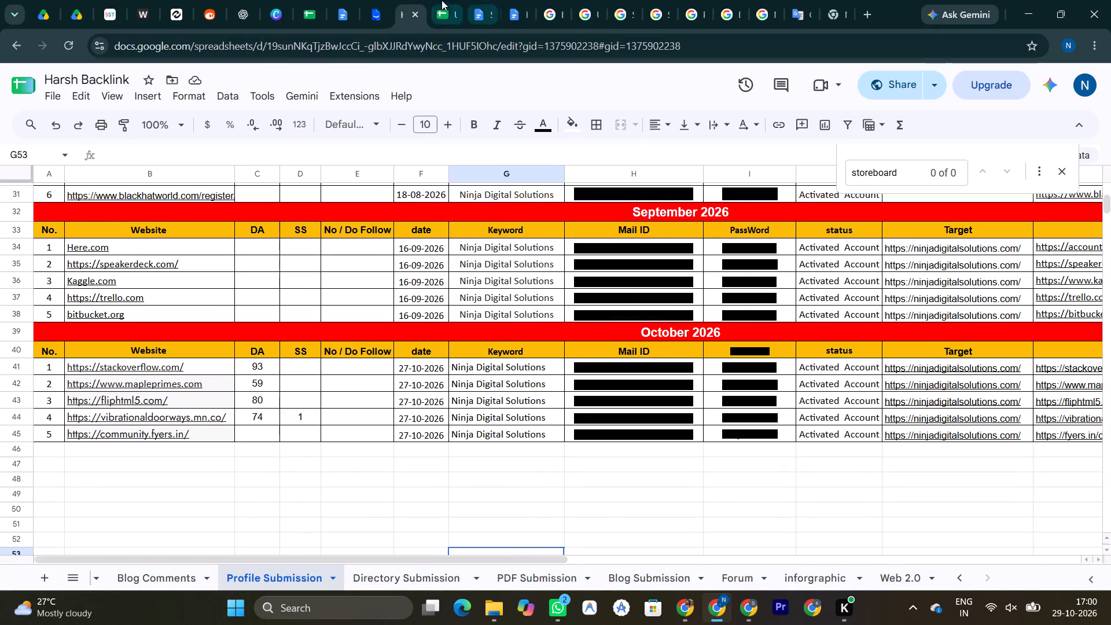
left_click(442, 0)
scroll(623, 291, "down", 7)
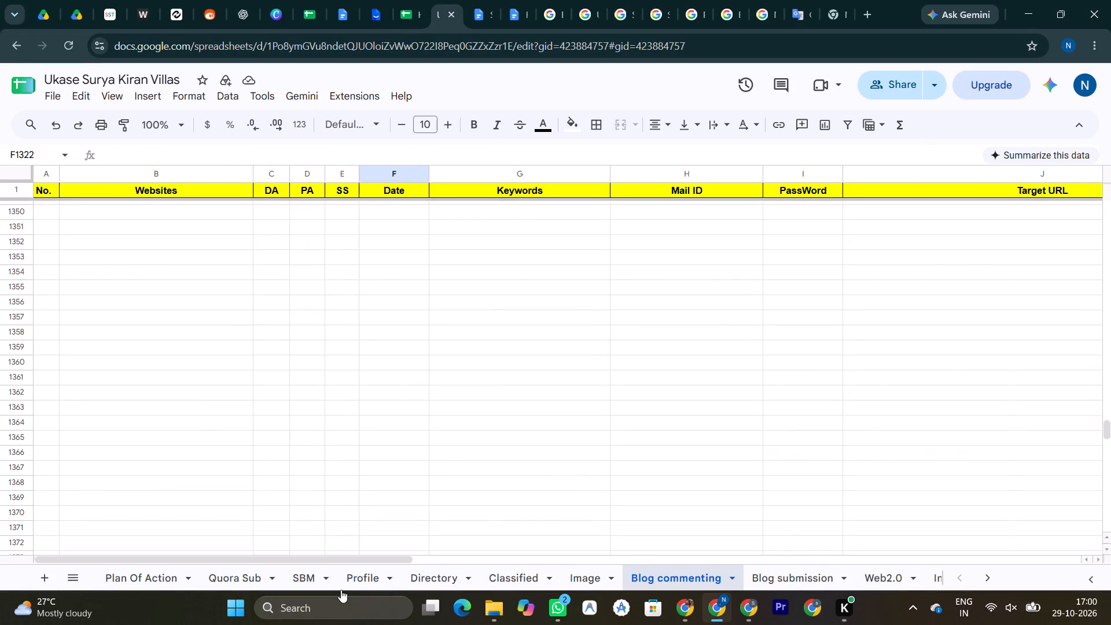
left_click(341, 590)
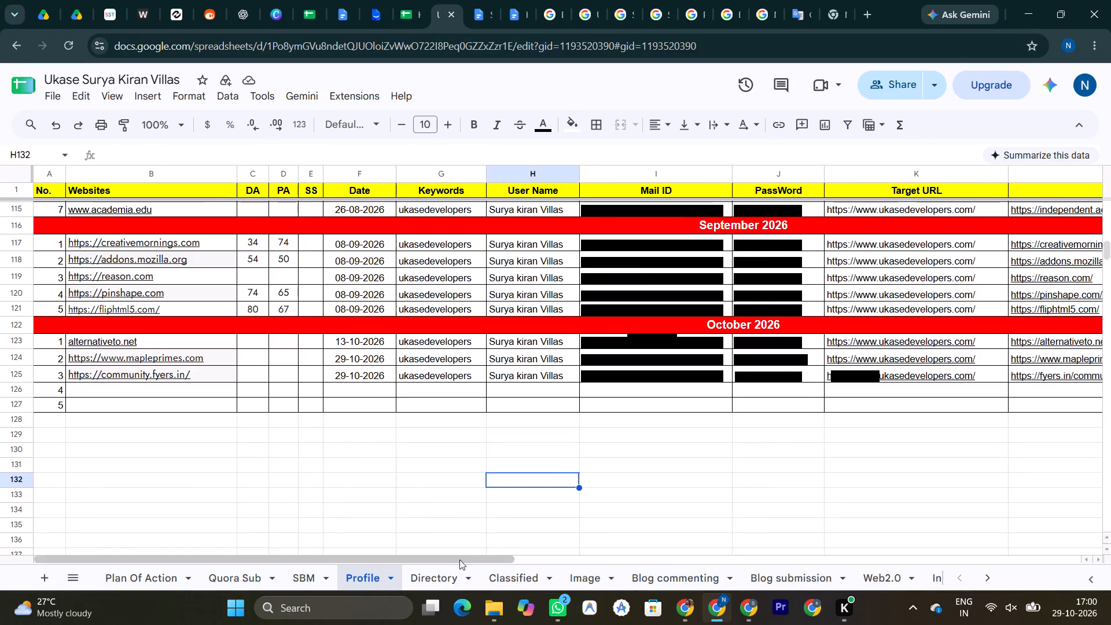
left_click_drag(459, 560, 352, 556)
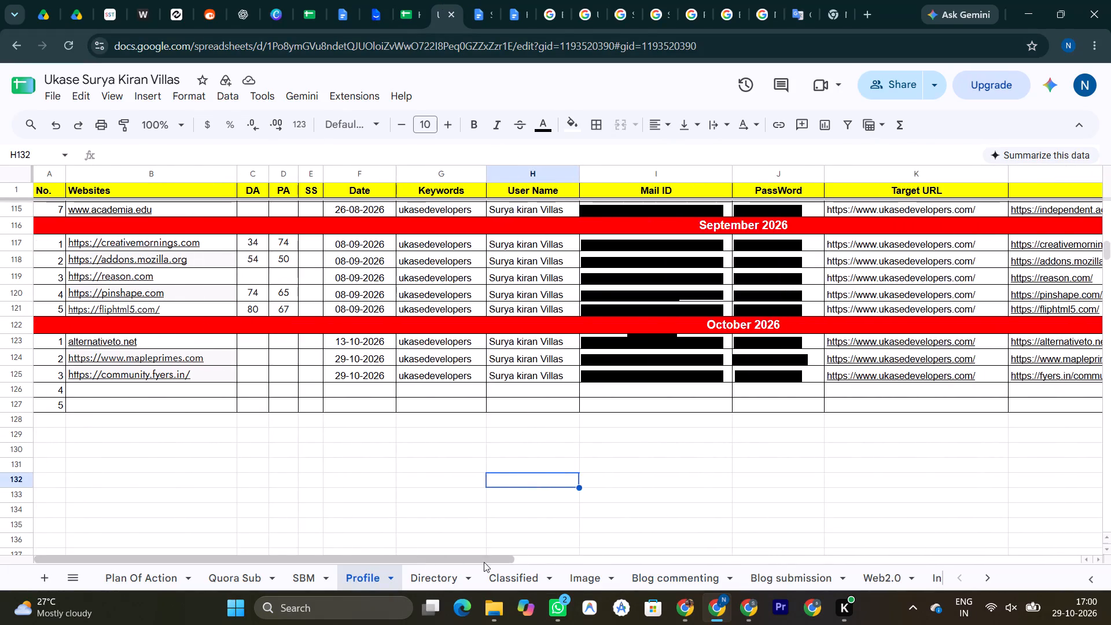
left_click_drag(484, 561, 1110, 508)
left_click(457, 192)
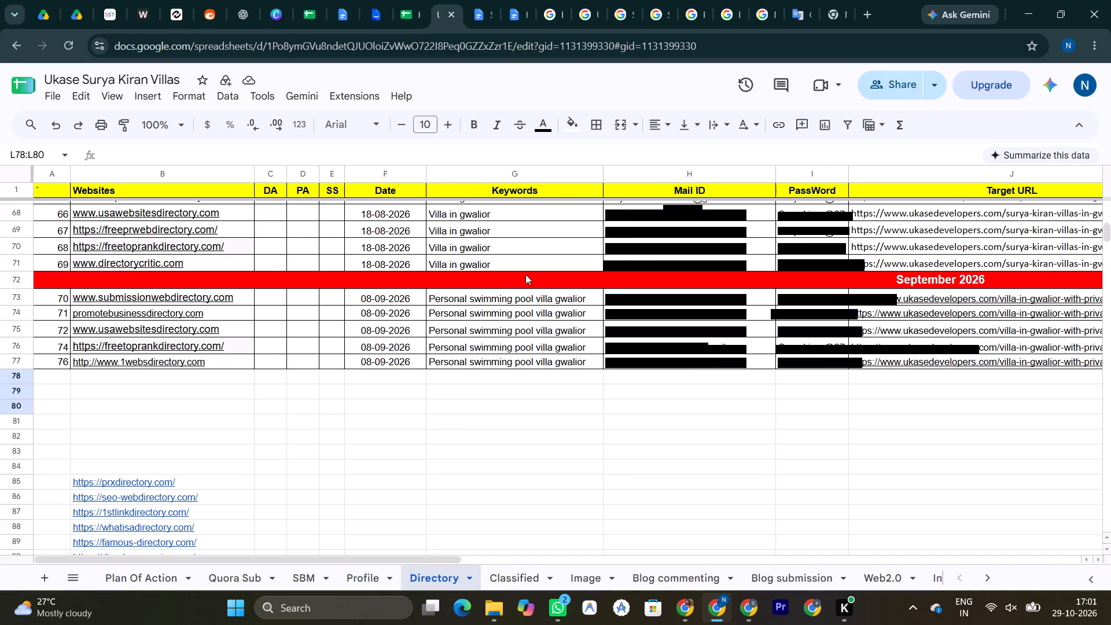
left_click_drag(536, 284, 543, 359)
key("ctrl+c")
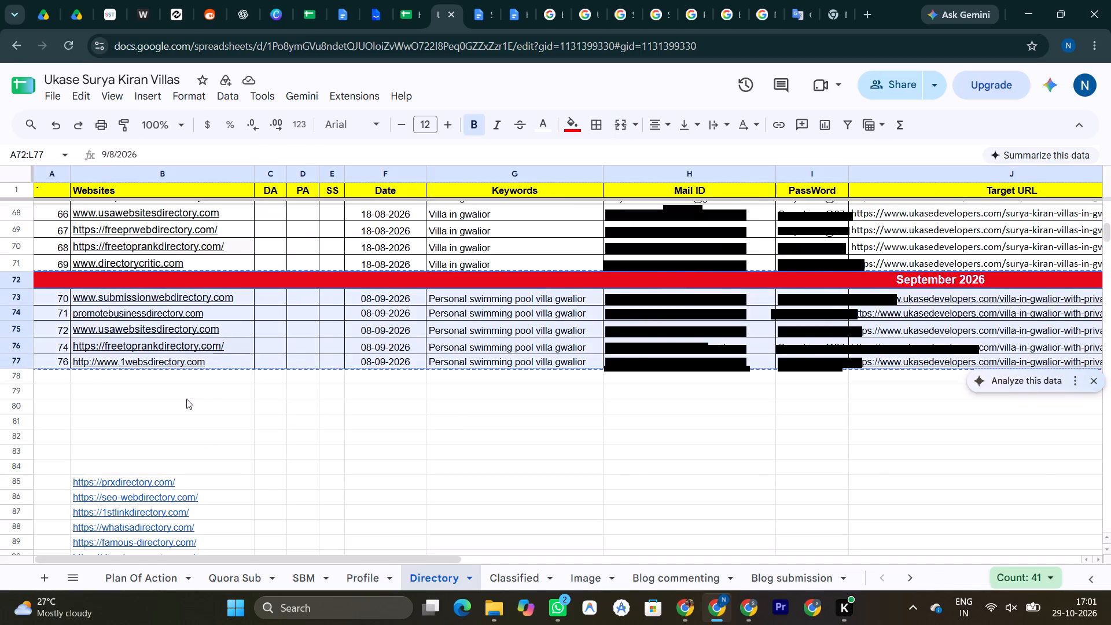
left_click(55, 382)
key("ctrl+v")
Set the date in the duplicated section's red heading row to 29 October 2026.
scroll(326, 409, "down", 1)
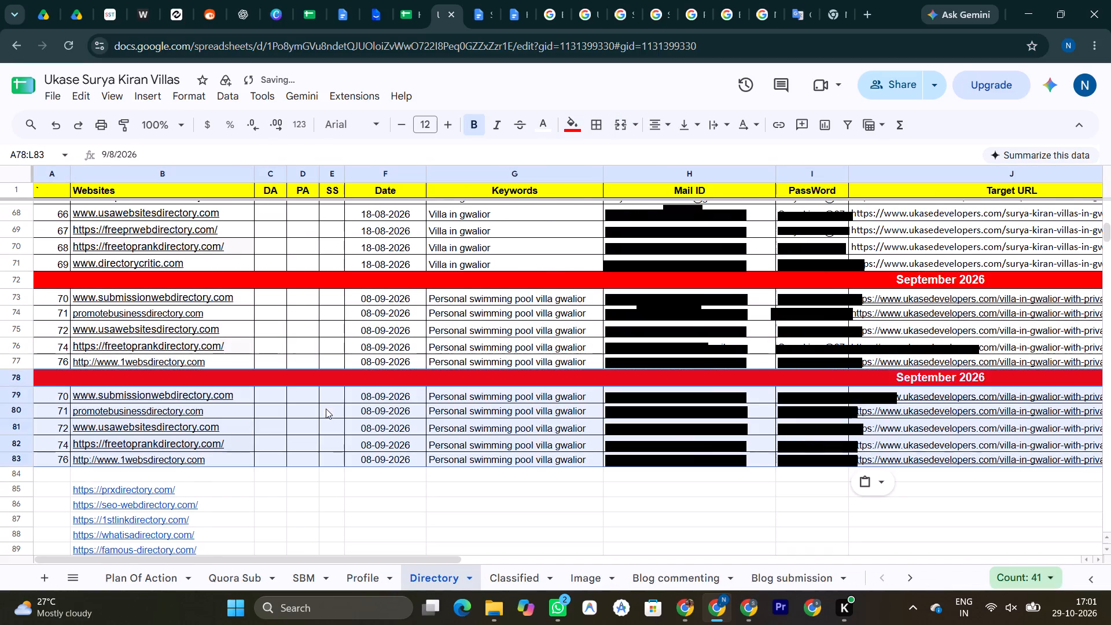
scroll(326, 409, "down", 1)
double_click(883, 229)
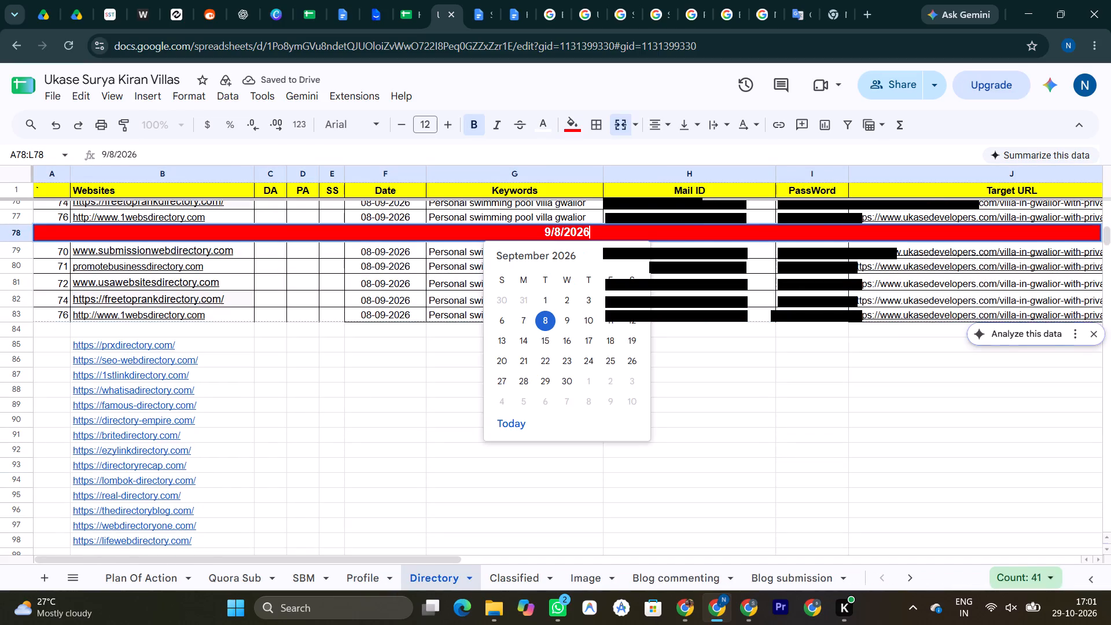
left_click(630, 253)
left_click(592, 378)
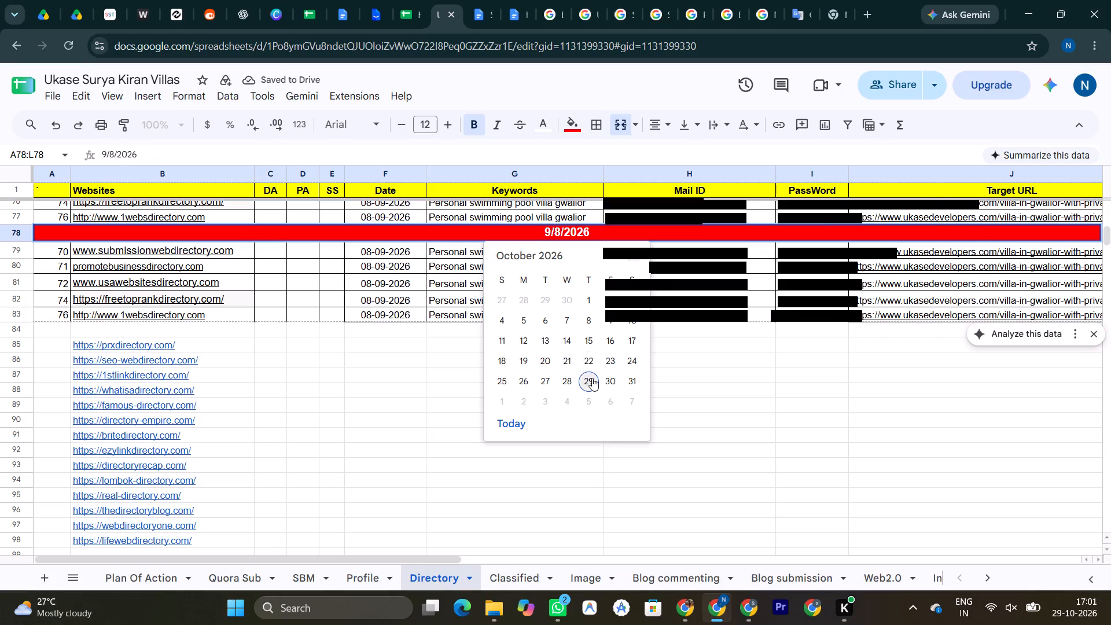
Renumber the five entries under the October 2026 heading consecutively from 77 to 81.
scroll(729, 379, "up", 1)
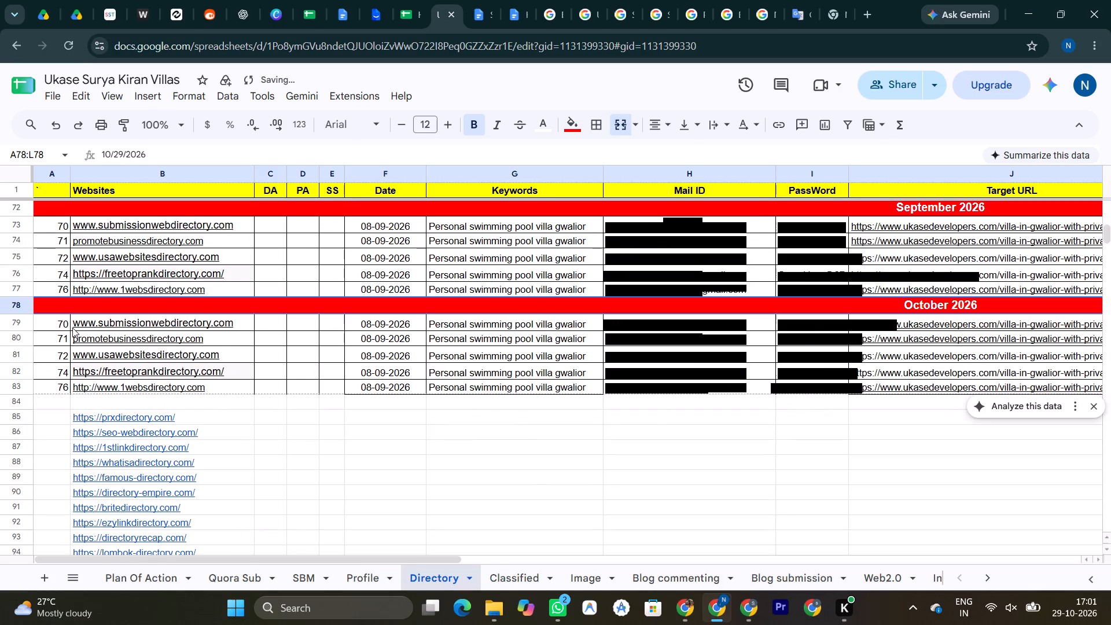
left_click(61, 322)
type("77")
key("Down")
type("78")
key("Return")
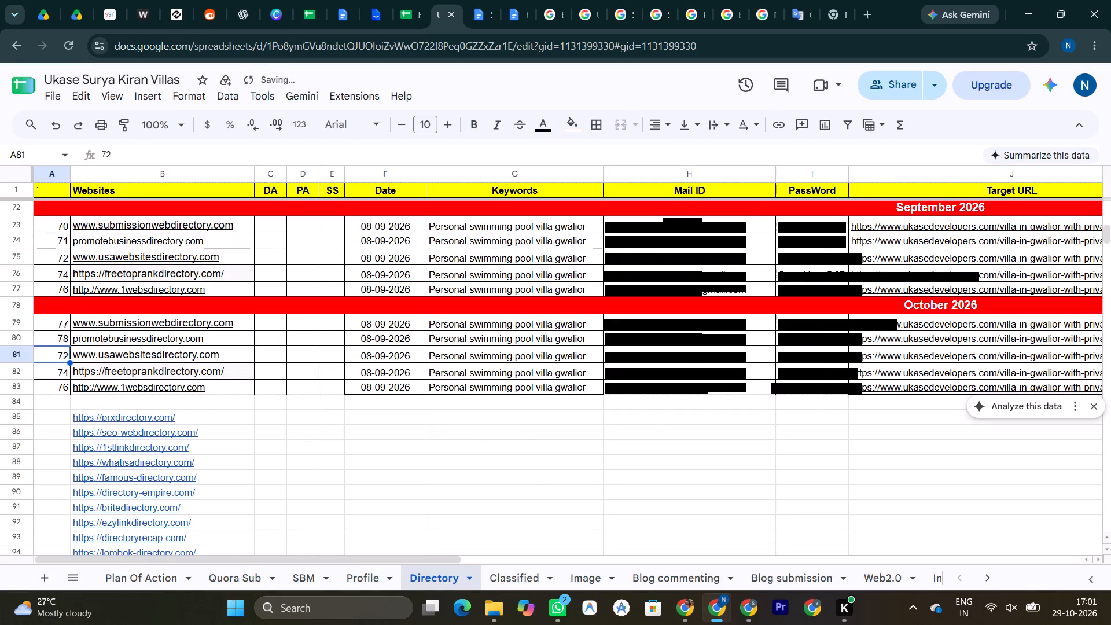
left_click_drag(56, 321, 56, 341)
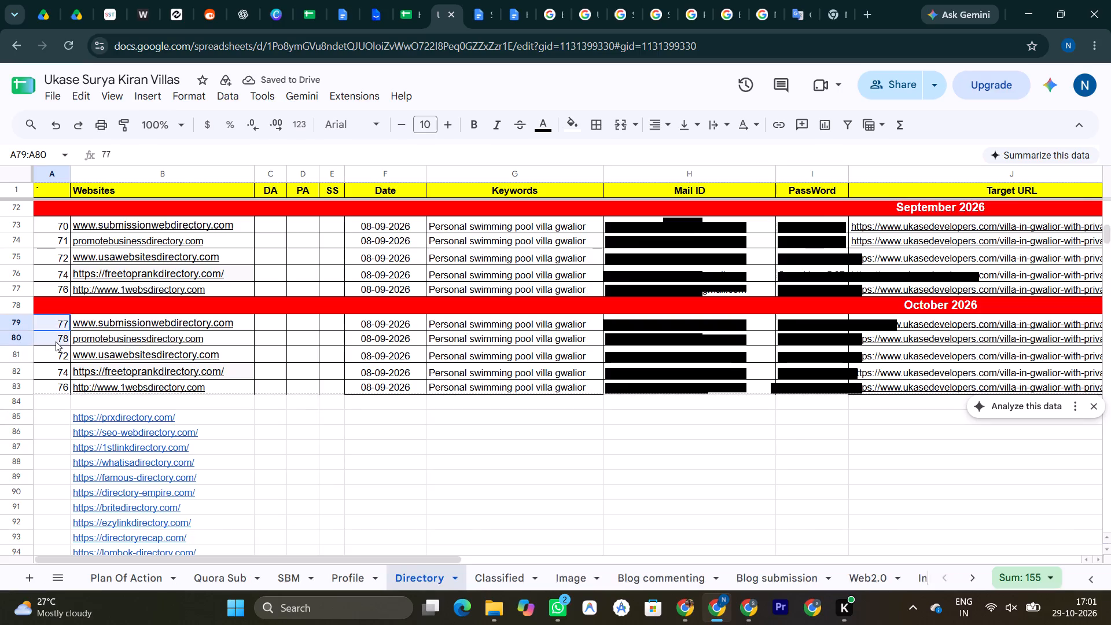
left_click_drag(56, 341, 56, 344)
left_click_drag(69, 347, 59, 391)
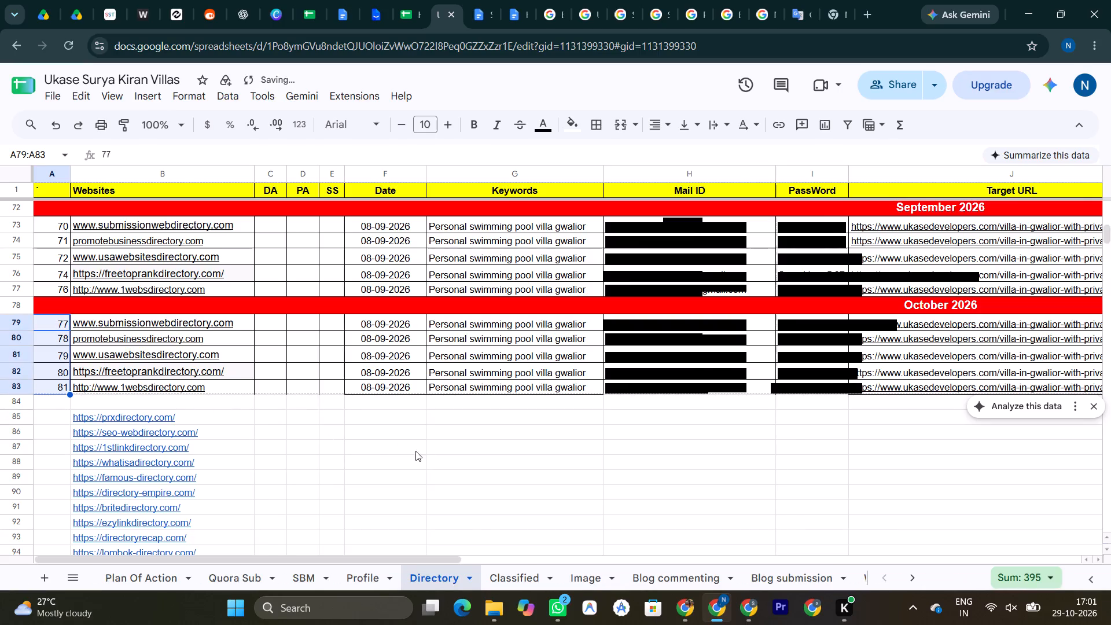
Apply all borders to the last two October 2026 entries, rows 82 and 83, across columns A to L.
left_click(325, 418)
left_click_drag(60, 389, 368, 393)
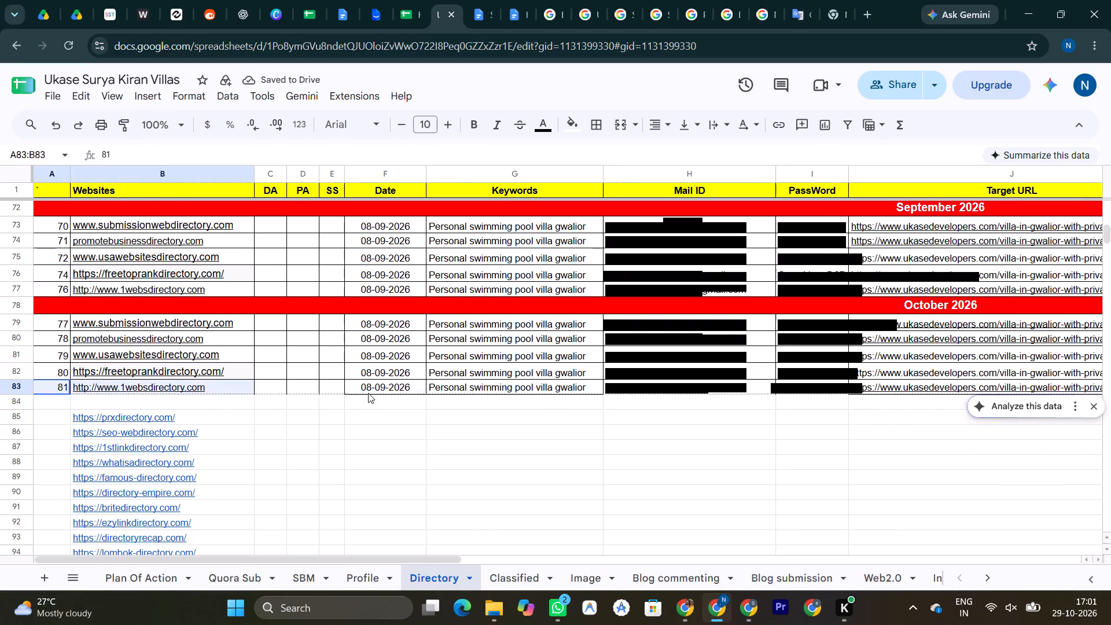
left_click_drag(368, 393, 1110, 367)
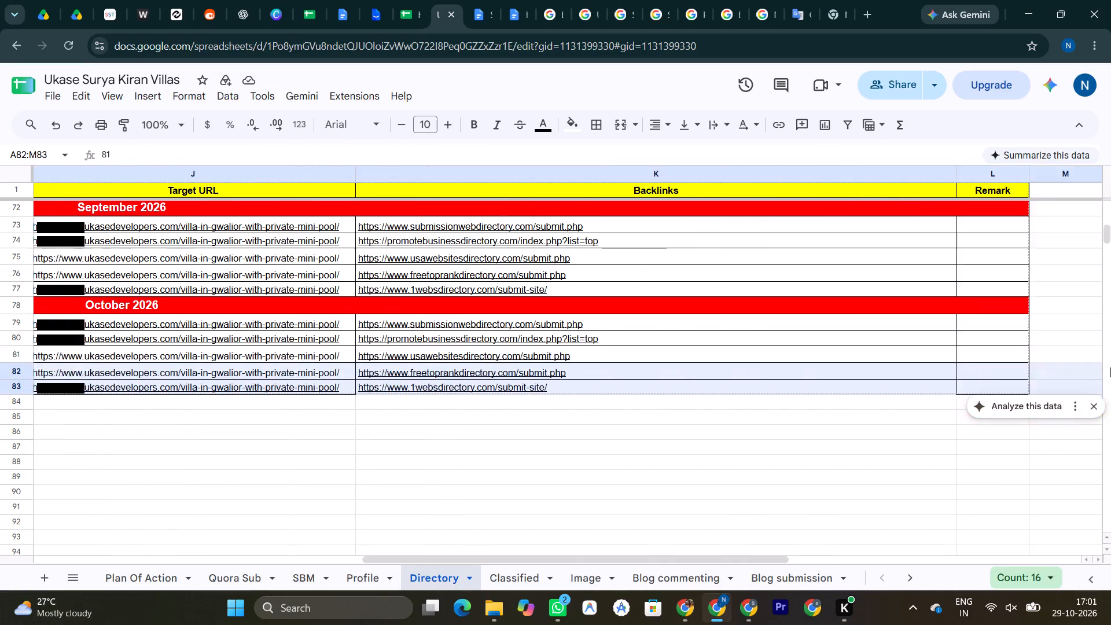
left_click_drag(1110, 367, 922, 369)
left_click(589, 123)
left_click(605, 145)
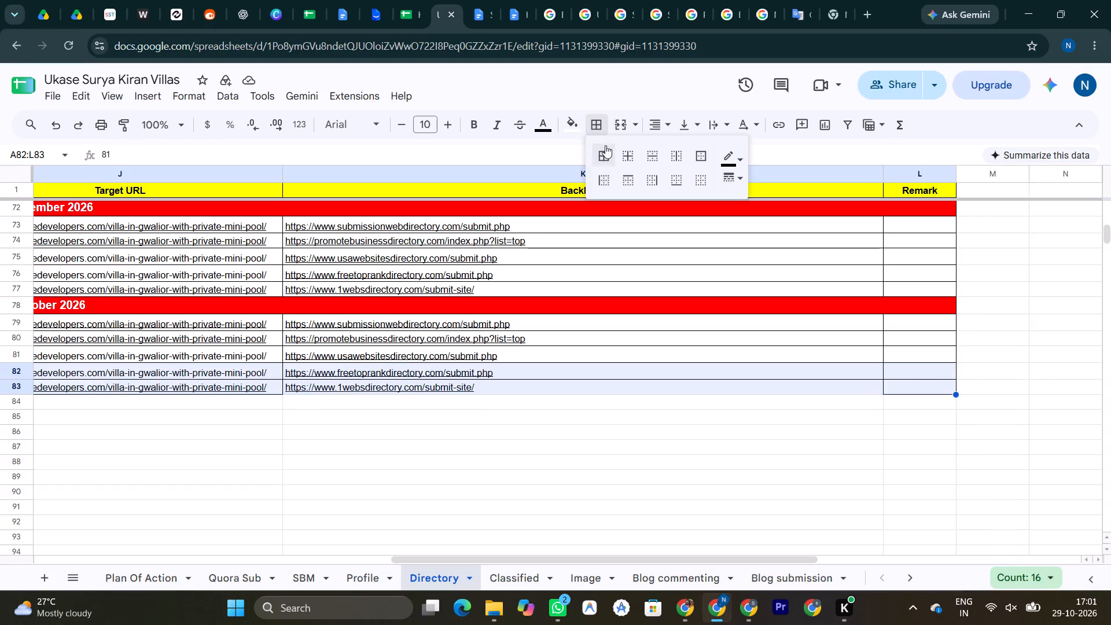
Clear the copied dates from the five entries under the October 2026 heading.
left_click_drag(734, 557, 511, 556)
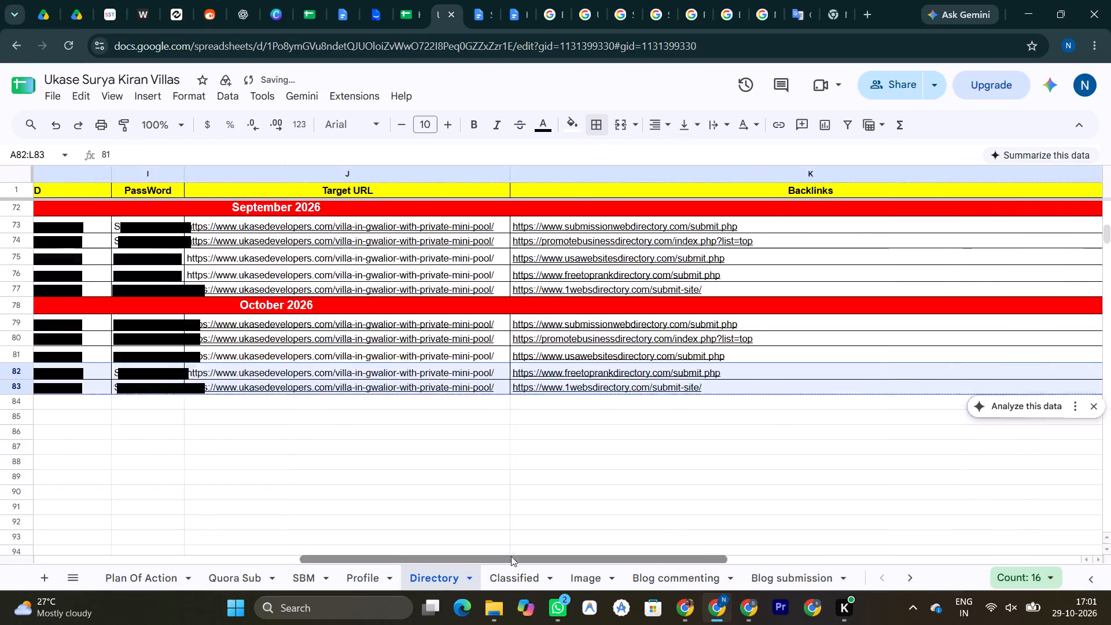
left_click_drag(511, 556, 152, 523)
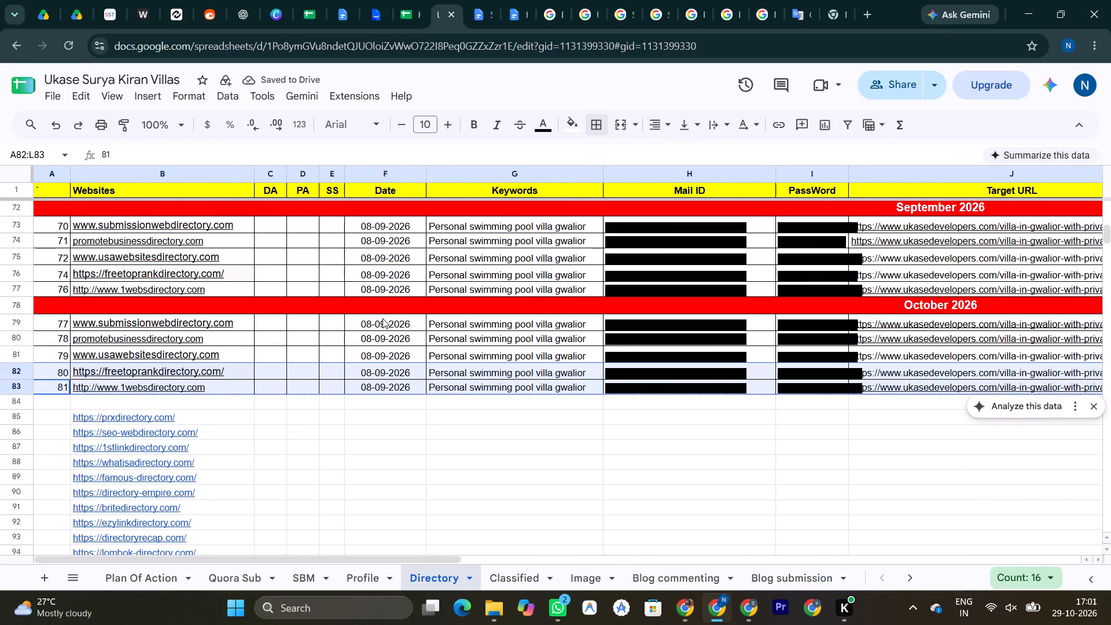
left_click(382, 318)
left_click_drag(385, 318, 389, 403)
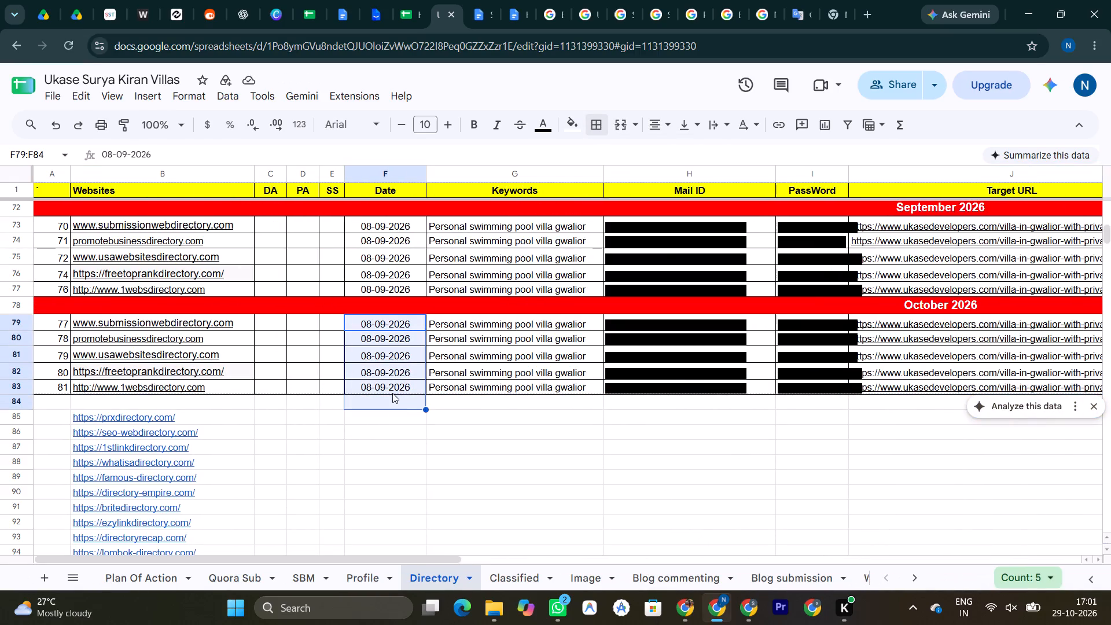
key("BackSpace")
left_click(557, 439)
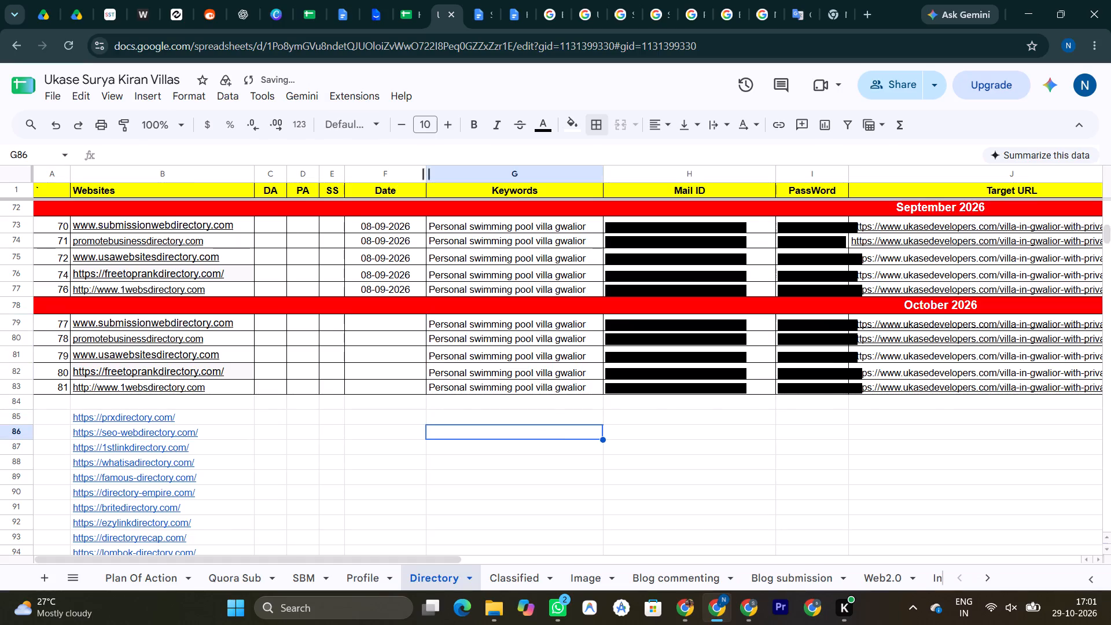
Check the Surya Kiran Villas October content, the off-page Report and Harsh Backlink's Directory Submission sheet, closing the Harsh Backlink spreadsheet.
left_click(495, 0)
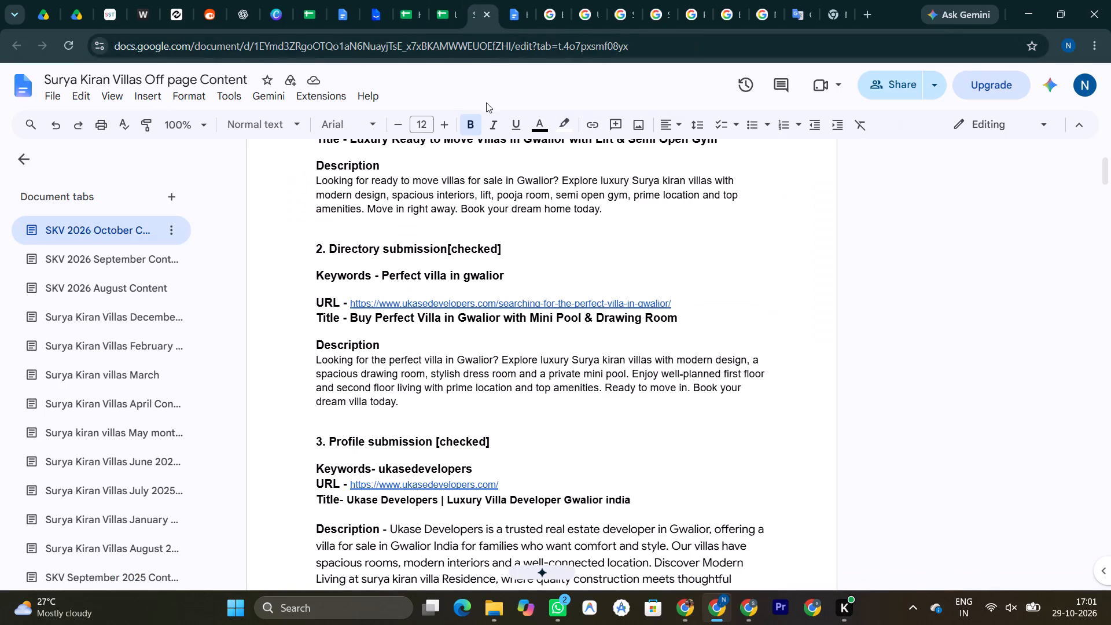
left_click(413, 0)
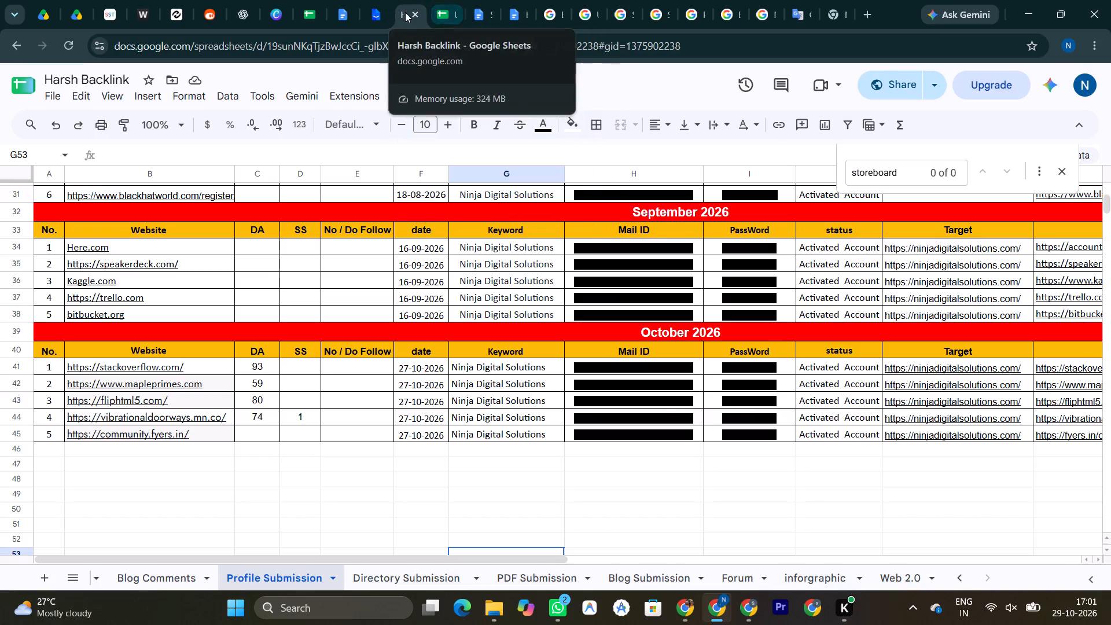
left_click(424, 574)
left_click(308, 0)
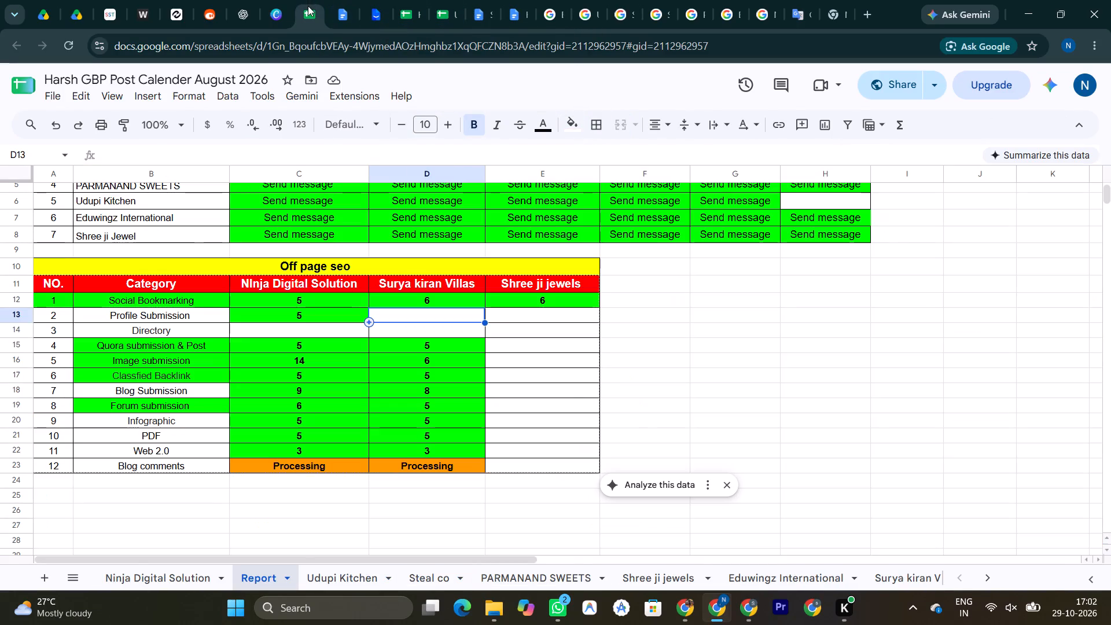
left_click(417, 0)
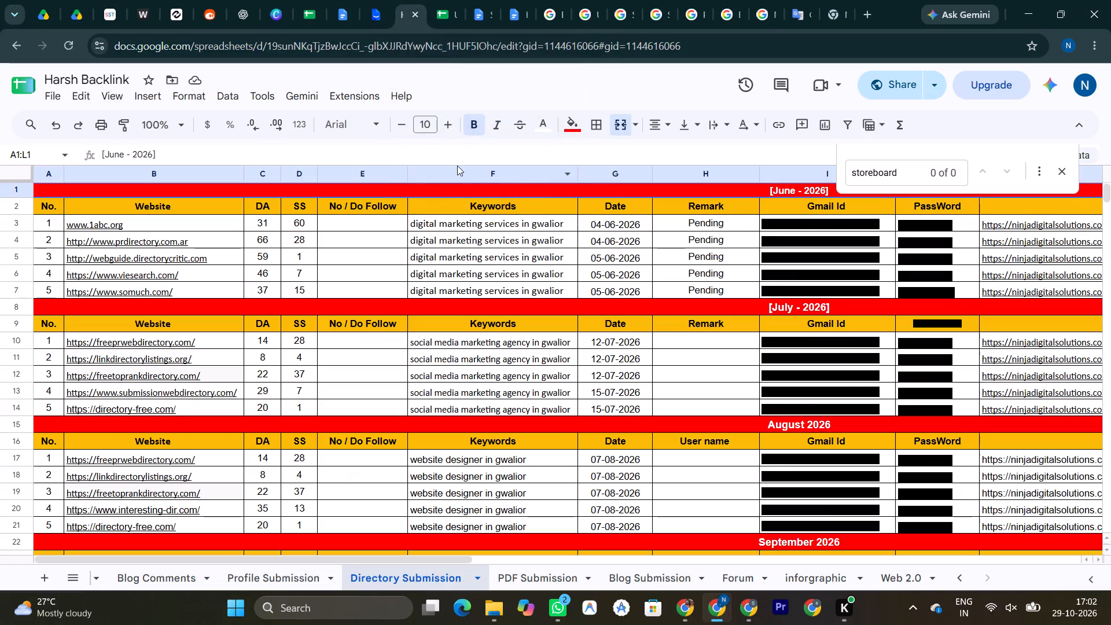
left_click(416, 20)
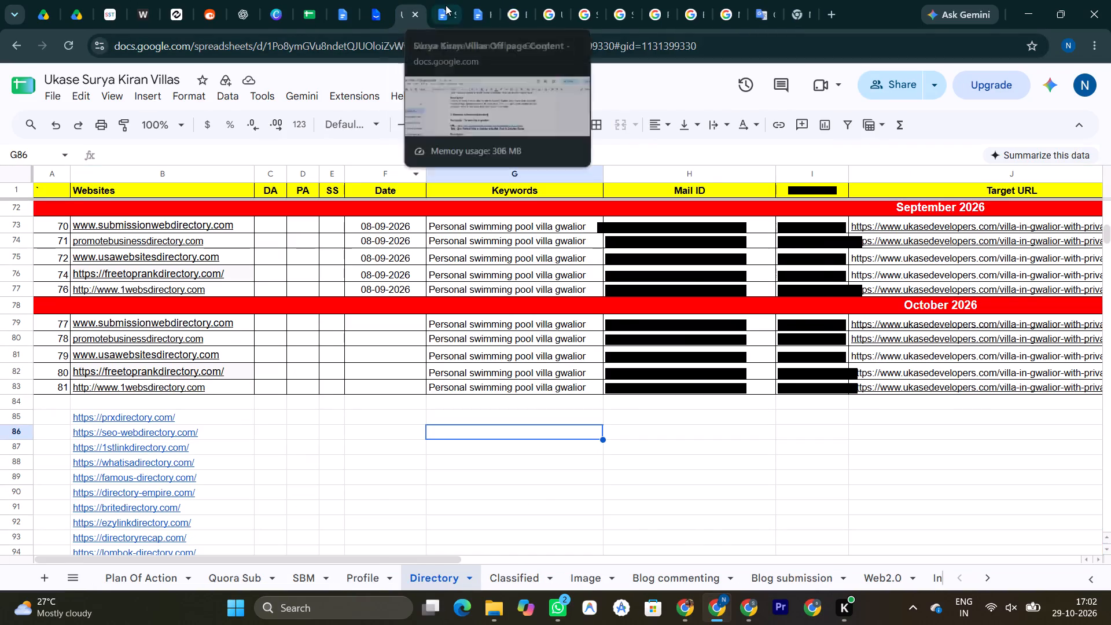
left_click(446, 5)
left_click(469, 5)
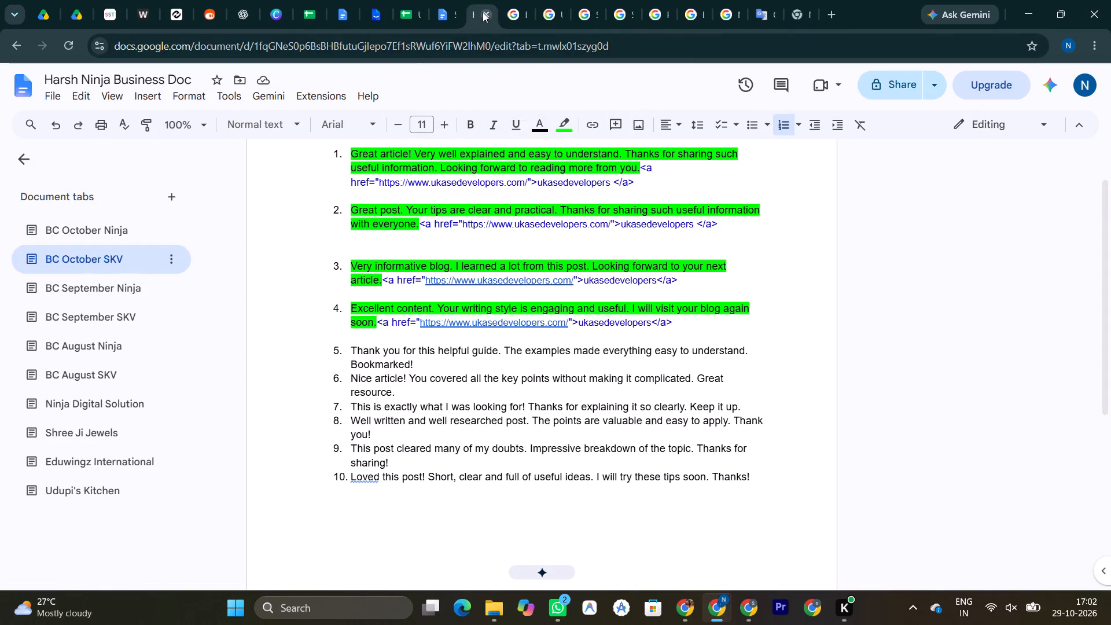
left_click(456, 0)
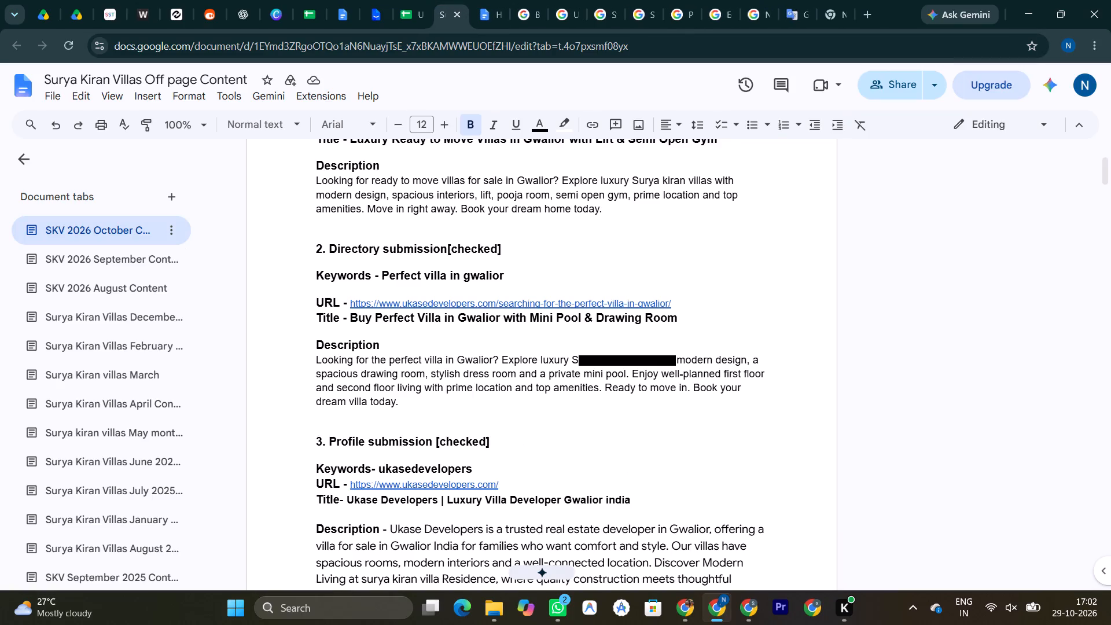
left_click(410, 0)
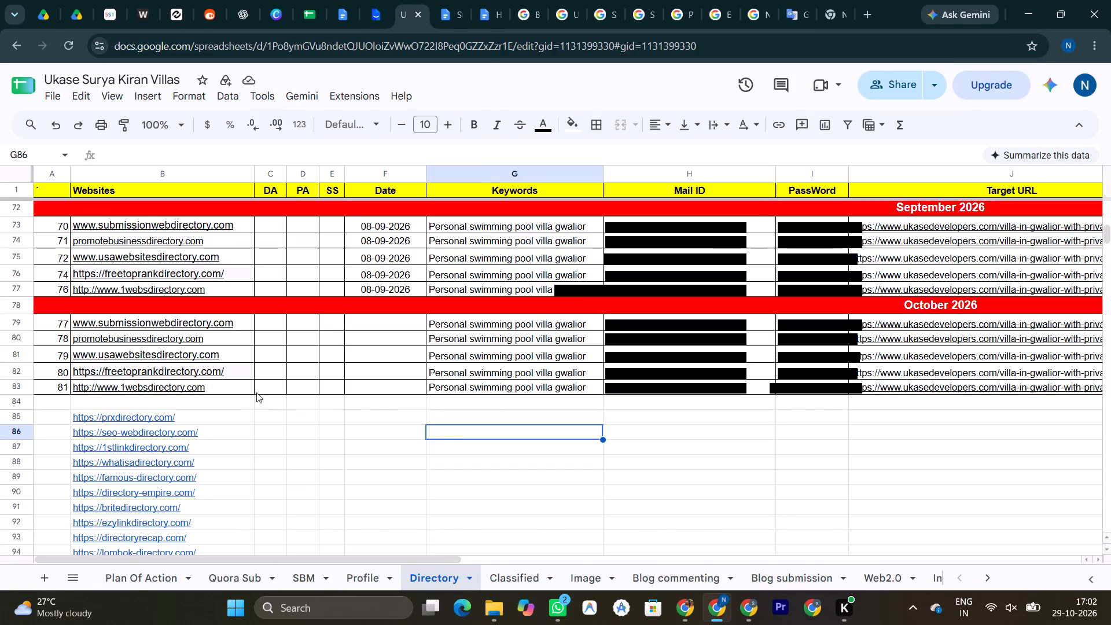
Clear the copied Keywords, Target URL and Backlinks values from the five October 2026 directory entries.
left_click_drag(549, 323, 644, 354)
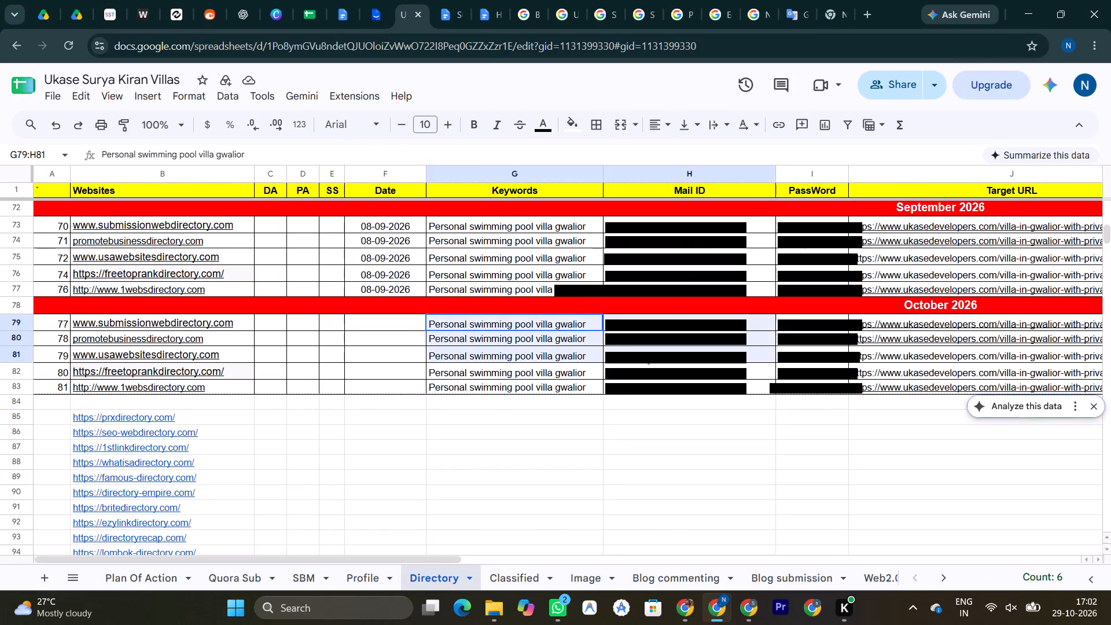
left_click_drag(644, 354, 589, 389)
key("BackSpace")
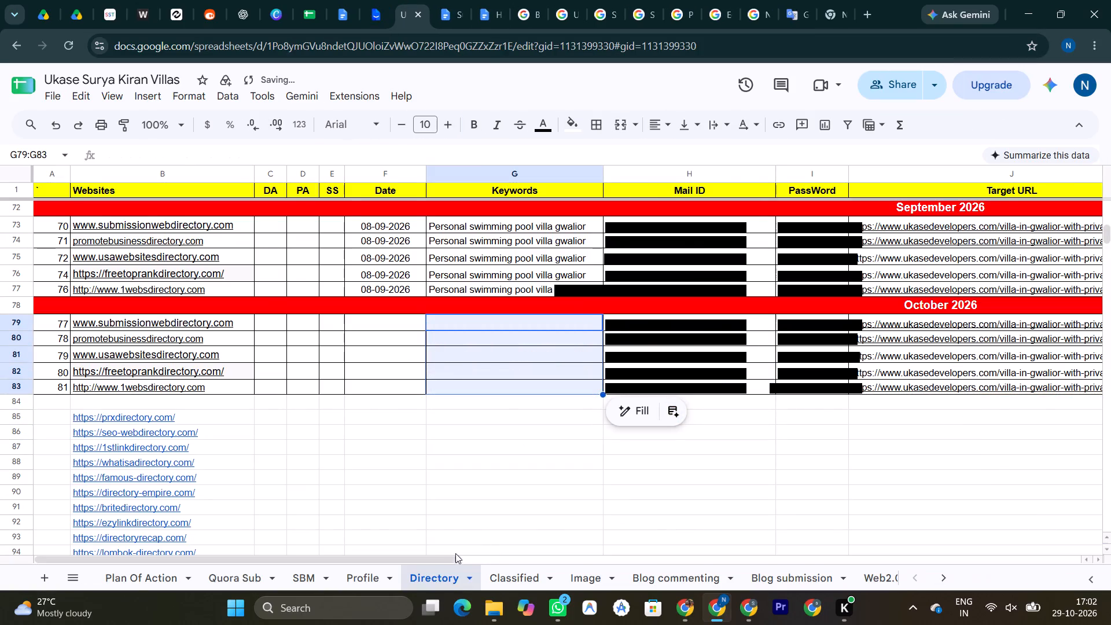
left_click_drag(455, 557, 698, 554)
left_click_drag(552, 316, 658, 388)
key("BackSpace")
Move the loose list of directory links below the October 2026 section from B85:B98 down to start at B102.
left_click_drag(683, 557, 109, 557)
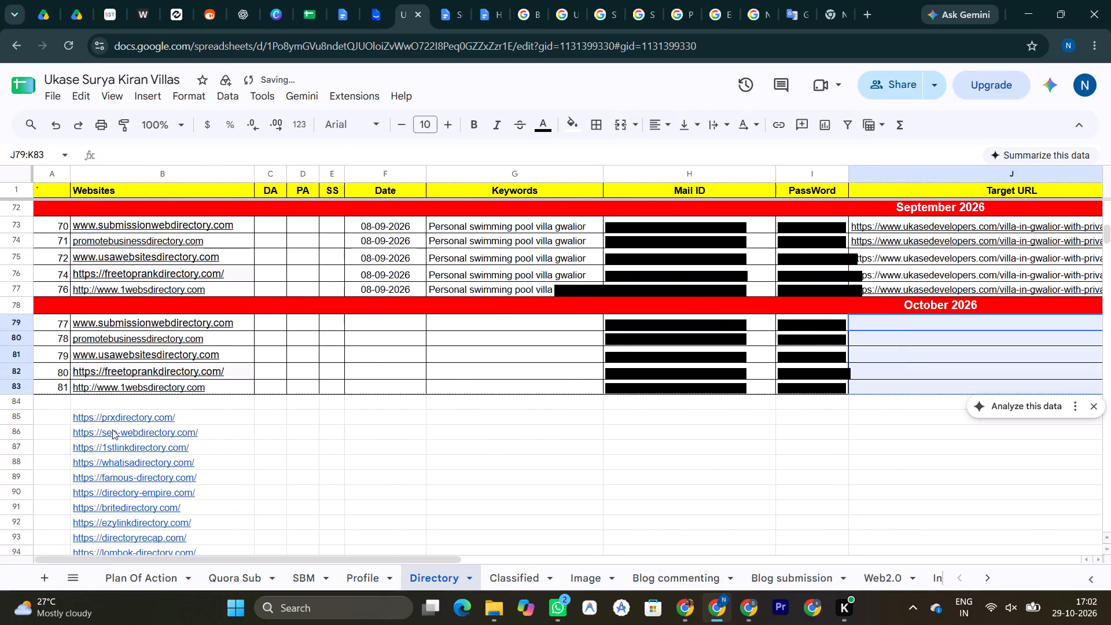
left_click_drag(192, 418, 201, 259)
key("ctrl+x")
left_click(124, 317)
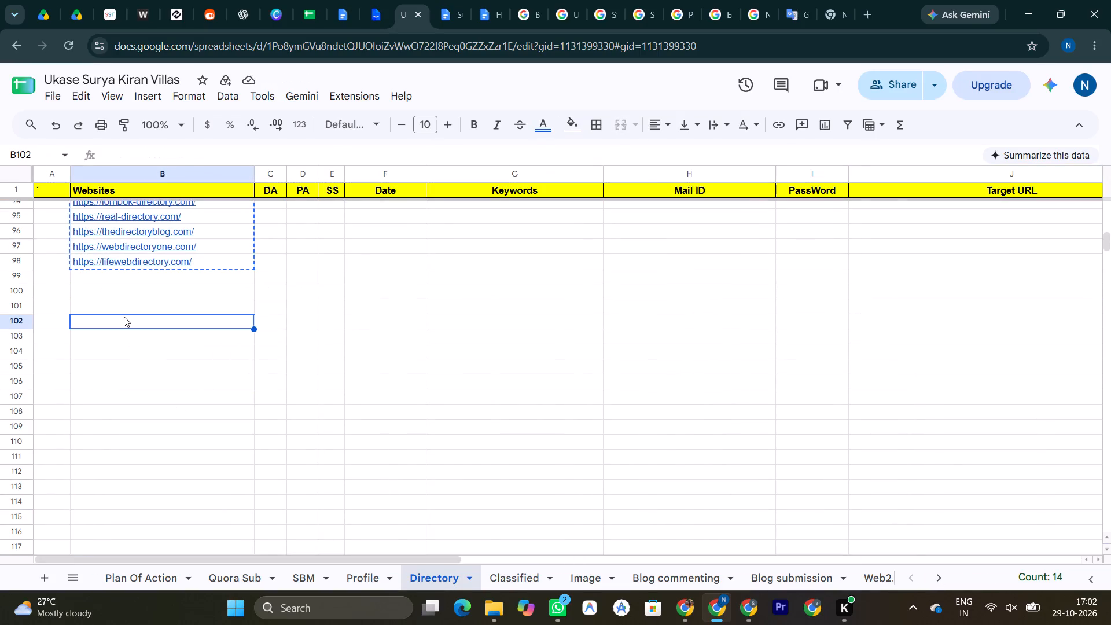
key("ctrl+v")
Examine the earlier months' entries in the Directory sheet above the October 2026 section.
scroll(386, 340, "up", 6)
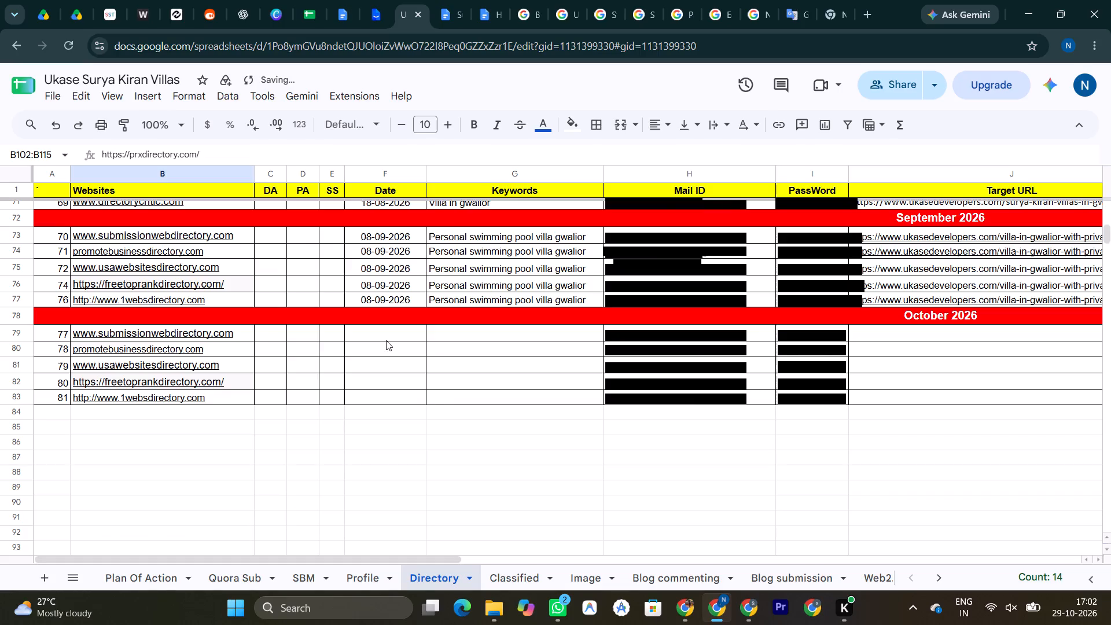
left_click(409, 404)
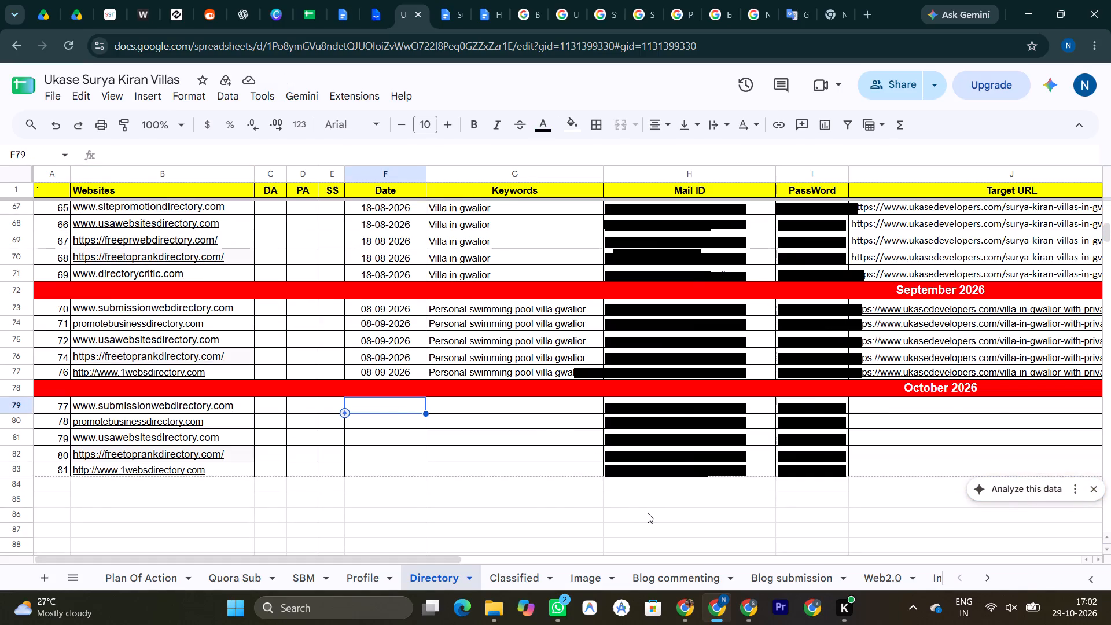
scroll(498, 479, "up", 3)
scroll(498, 479, "down", 2)
scroll(498, 479, "up", 2)
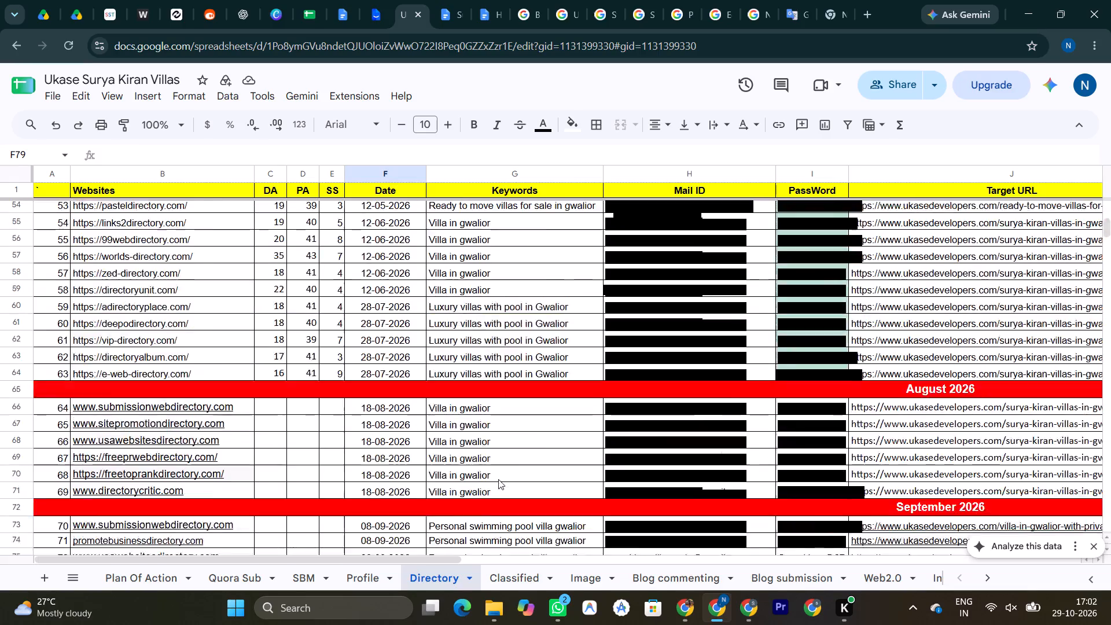
scroll(498, 479, "up", 4)
scroll(498, 479, "down", 7)
scroll(498, 476, "up", 1)
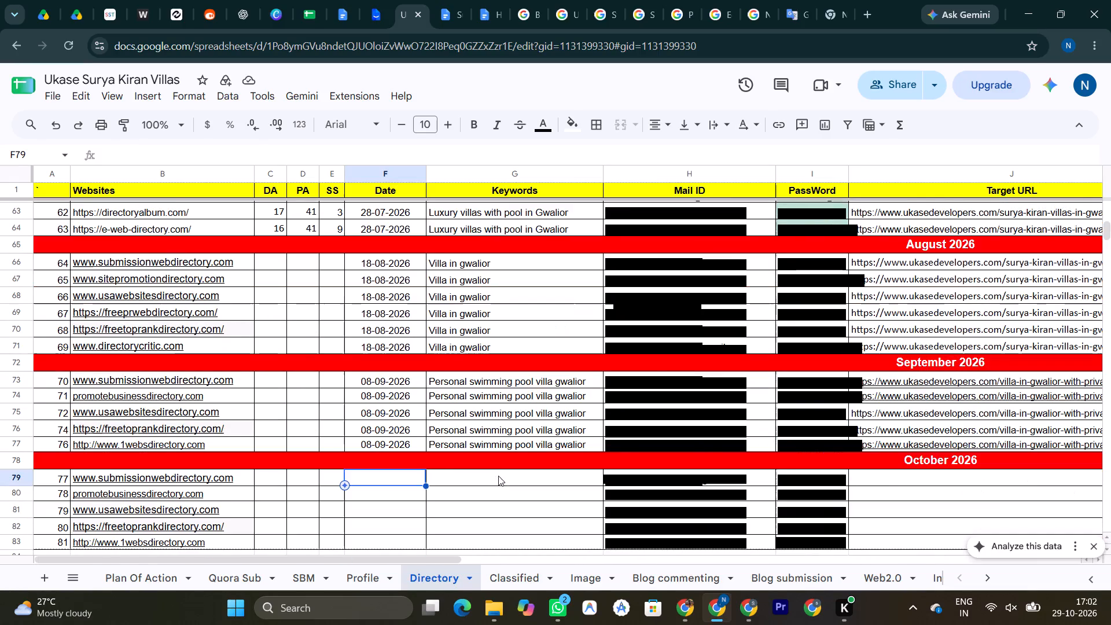
scroll(498, 476, "down", 1)
left_click(750, 487)
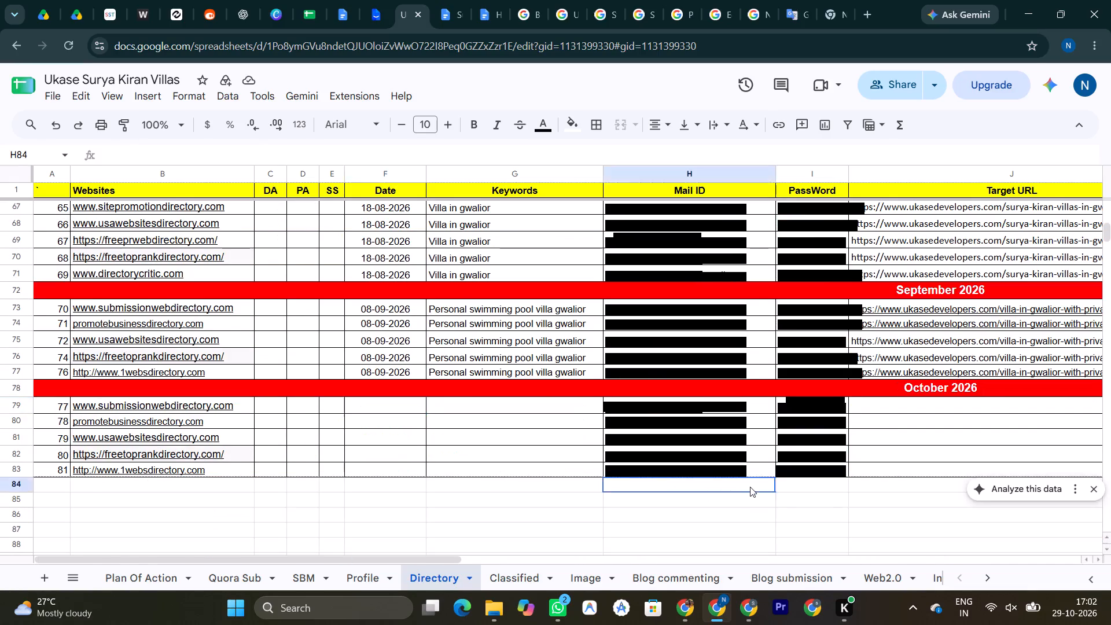